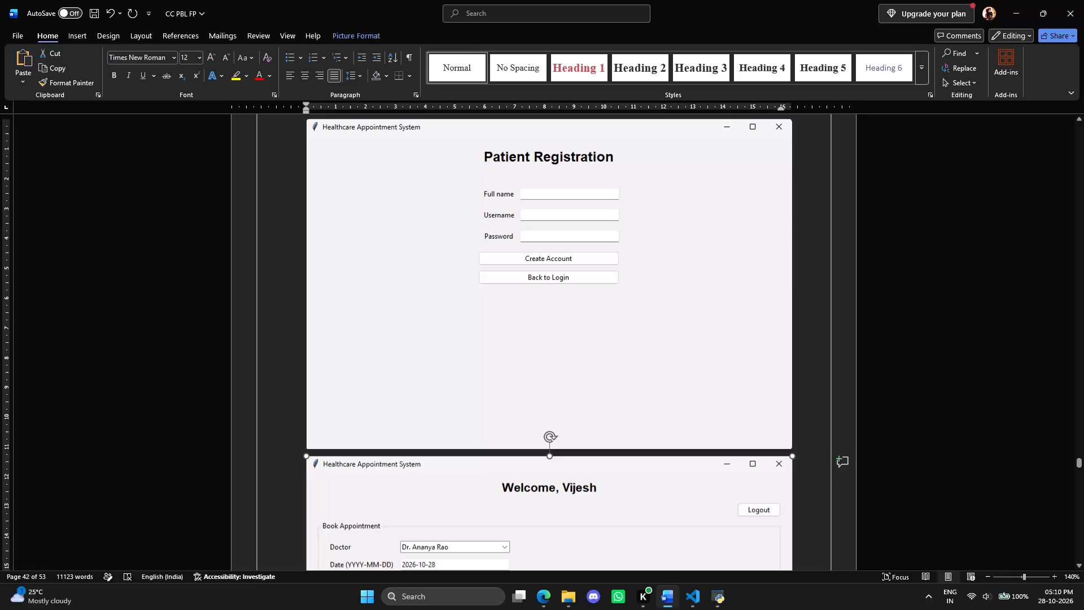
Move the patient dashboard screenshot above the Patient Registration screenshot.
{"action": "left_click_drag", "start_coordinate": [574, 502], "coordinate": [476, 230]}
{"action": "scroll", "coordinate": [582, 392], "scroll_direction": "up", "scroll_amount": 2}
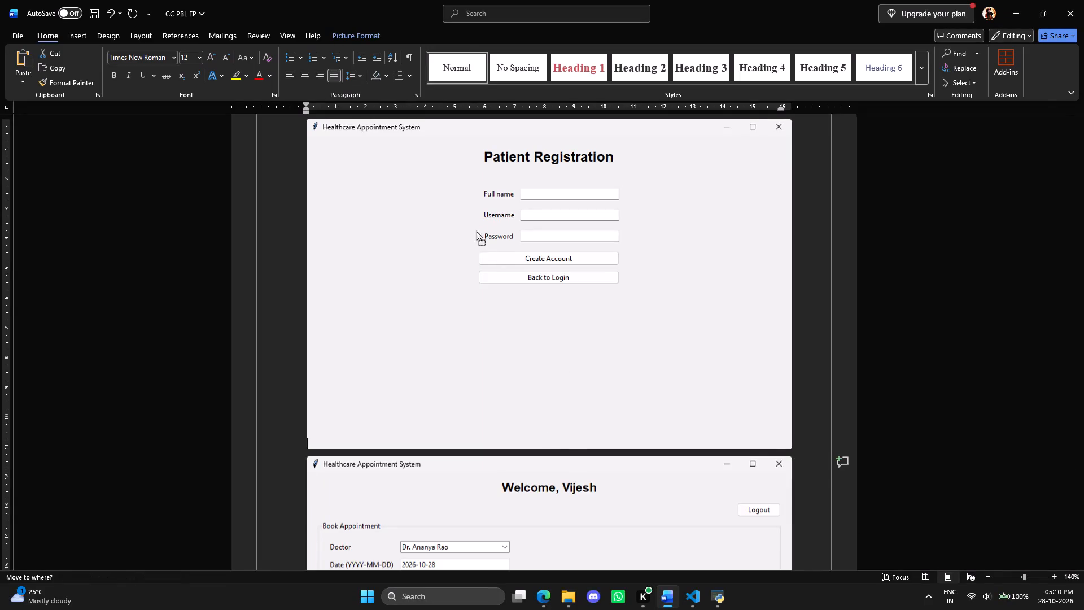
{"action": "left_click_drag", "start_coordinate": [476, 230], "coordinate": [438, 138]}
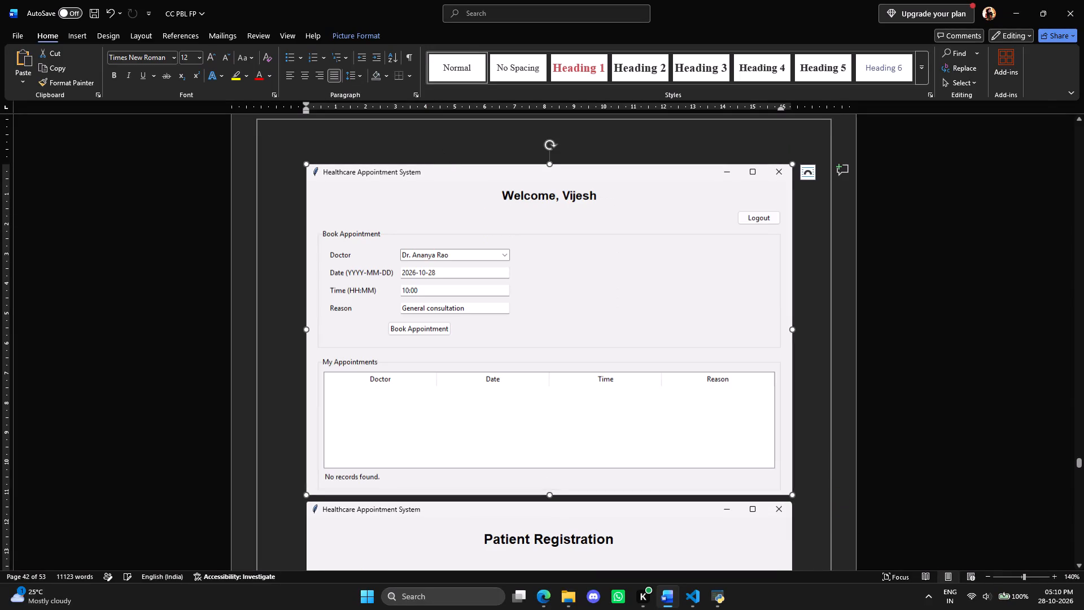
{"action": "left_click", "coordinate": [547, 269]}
Move the login screen screenshot onto a new line directly below the introductory paragraph of section 7.6 Output and Results.
{"action": "scroll", "coordinate": [637, 367], "scroll_direction": "down", "scroll_amount": 12}
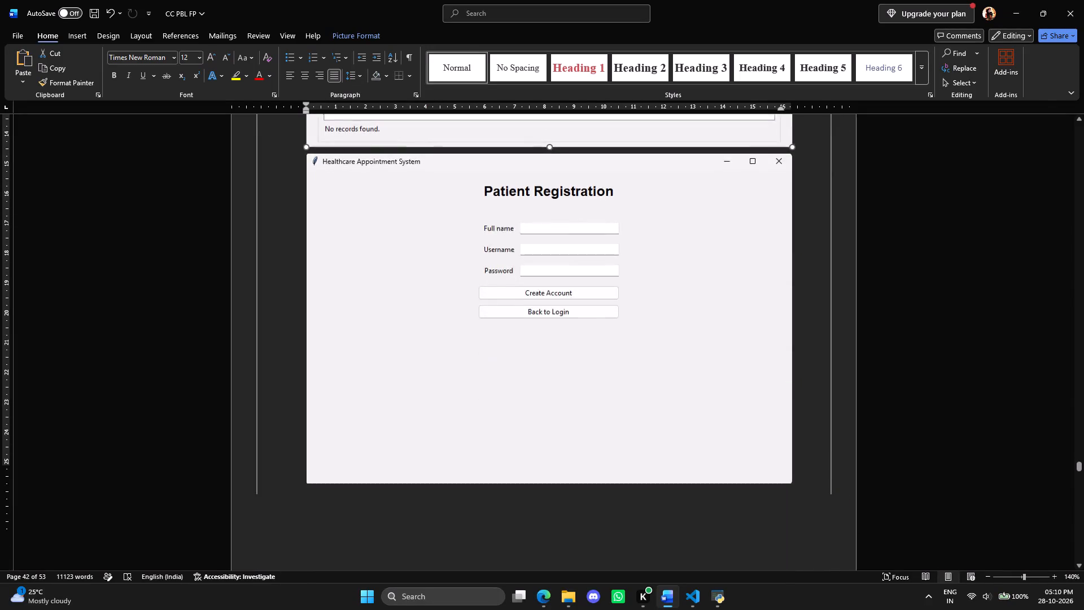
{"action": "scroll", "coordinate": [631, 367], "scroll_direction": "down", "scroll_amount": 6}
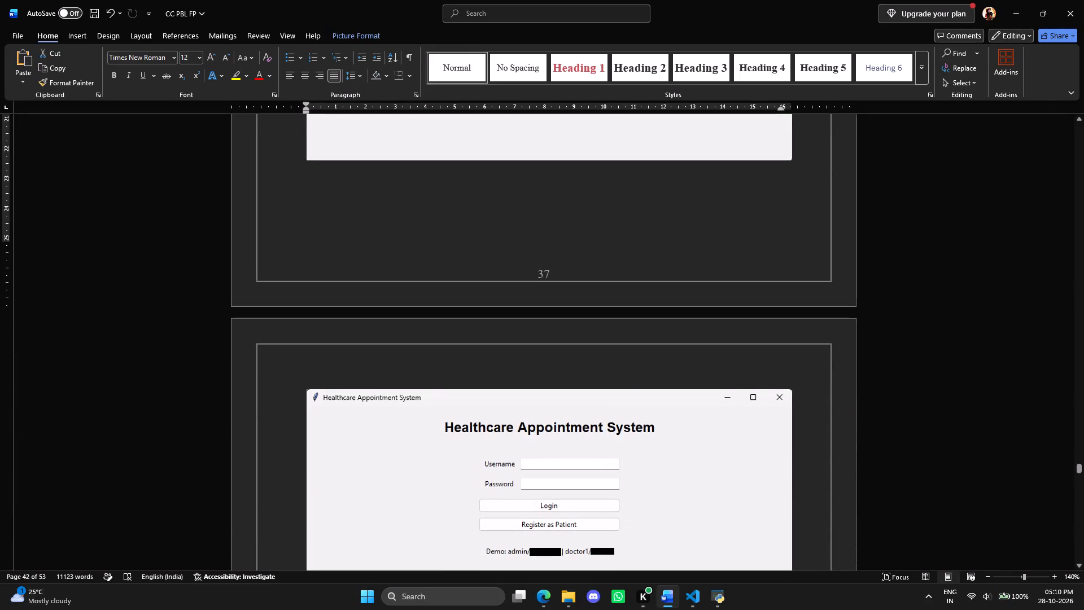
{"action": "left_click", "coordinate": [600, 442]}
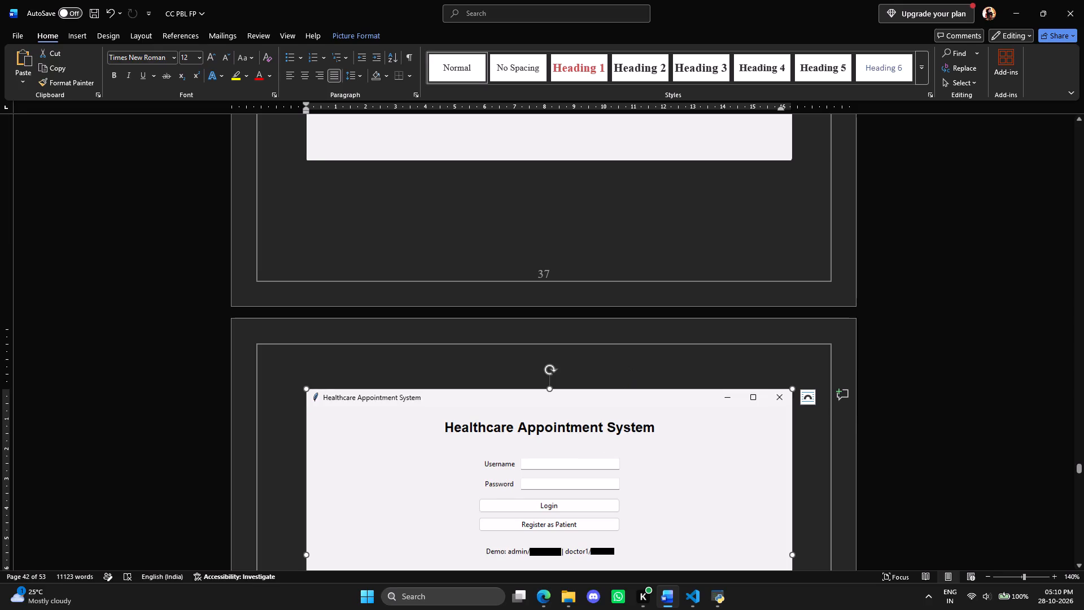
{"action": "key", "text": "ctrl+x"}
{"action": "scroll", "coordinate": [595, 398], "scroll_direction": "up", "scroll_amount": 20}
{"action": "scroll", "coordinate": [595, 398], "scroll_direction": "up", "scroll_amount": 6}
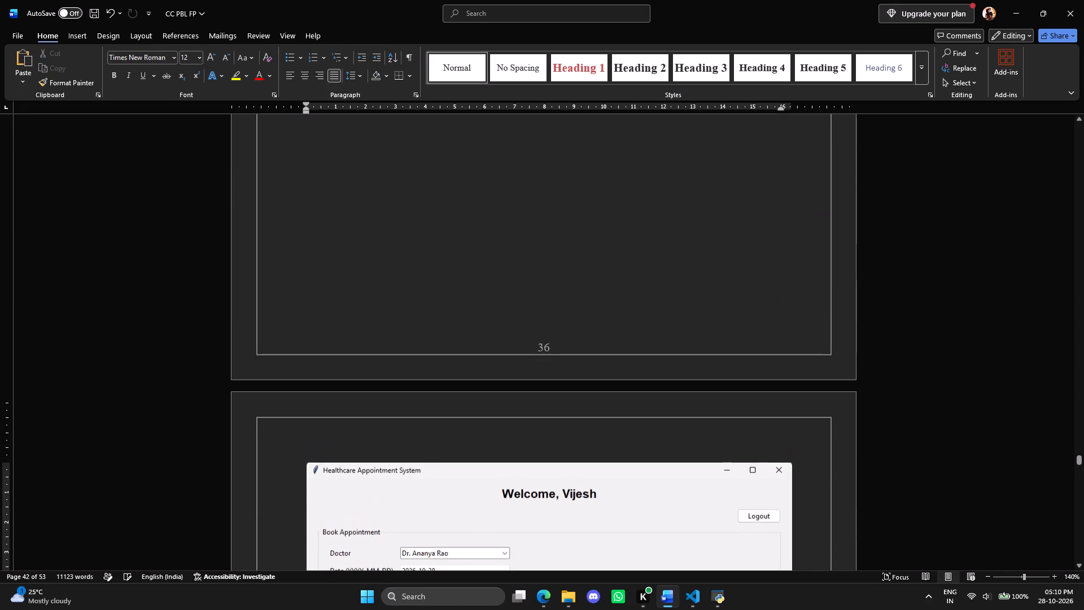
{"action": "left_click", "coordinate": [425, 243]}
{"action": "left_click", "coordinate": [644, 235]}
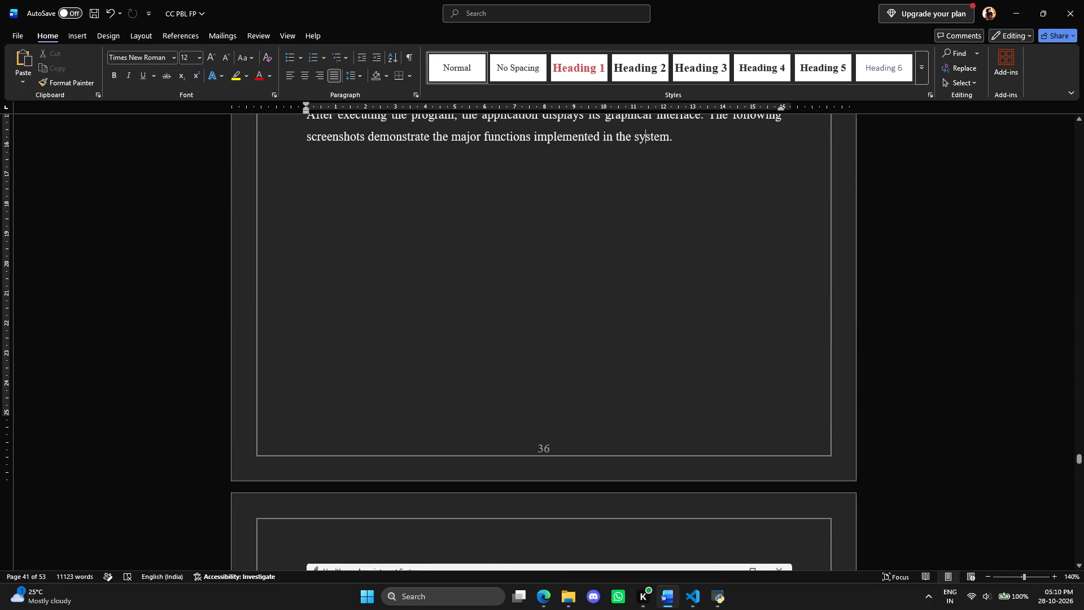
{"action": "left_click", "coordinate": [711, 241]}
{"action": "key", "text": "Return"}
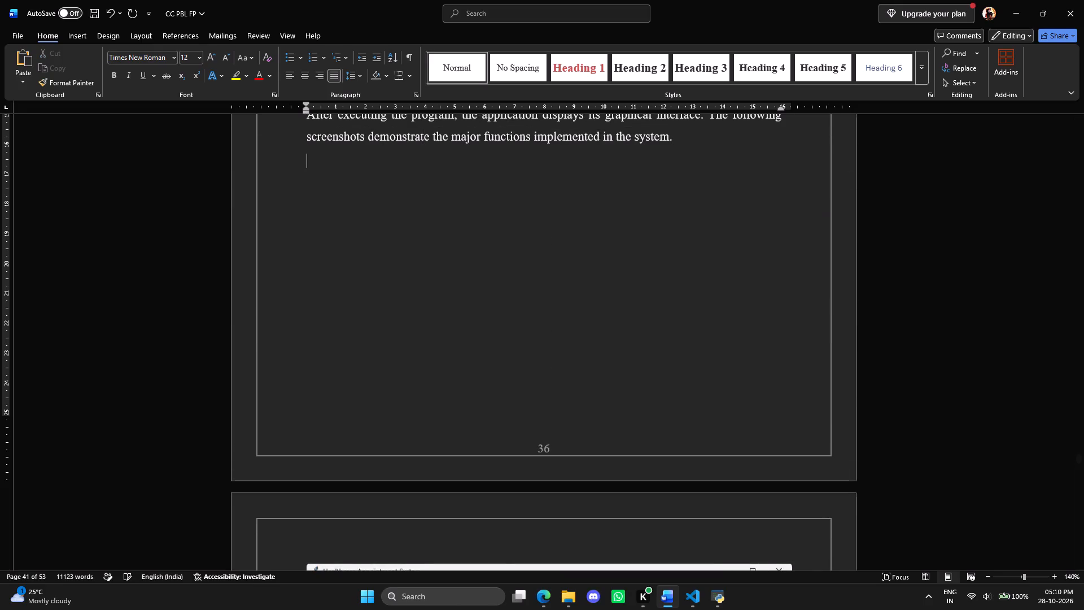
{"action": "key", "text": "ctrl+v"}
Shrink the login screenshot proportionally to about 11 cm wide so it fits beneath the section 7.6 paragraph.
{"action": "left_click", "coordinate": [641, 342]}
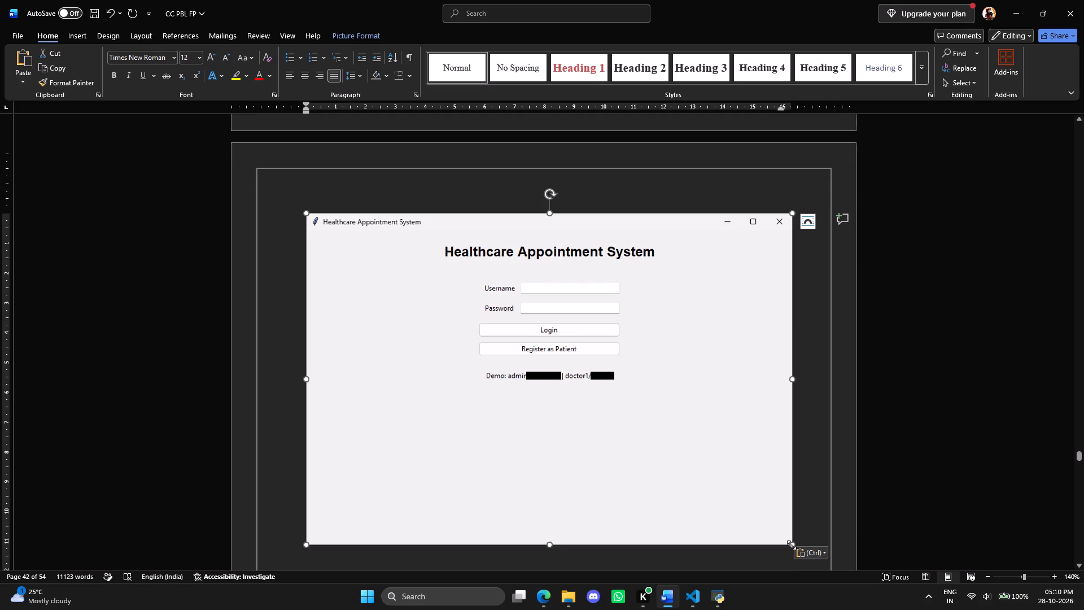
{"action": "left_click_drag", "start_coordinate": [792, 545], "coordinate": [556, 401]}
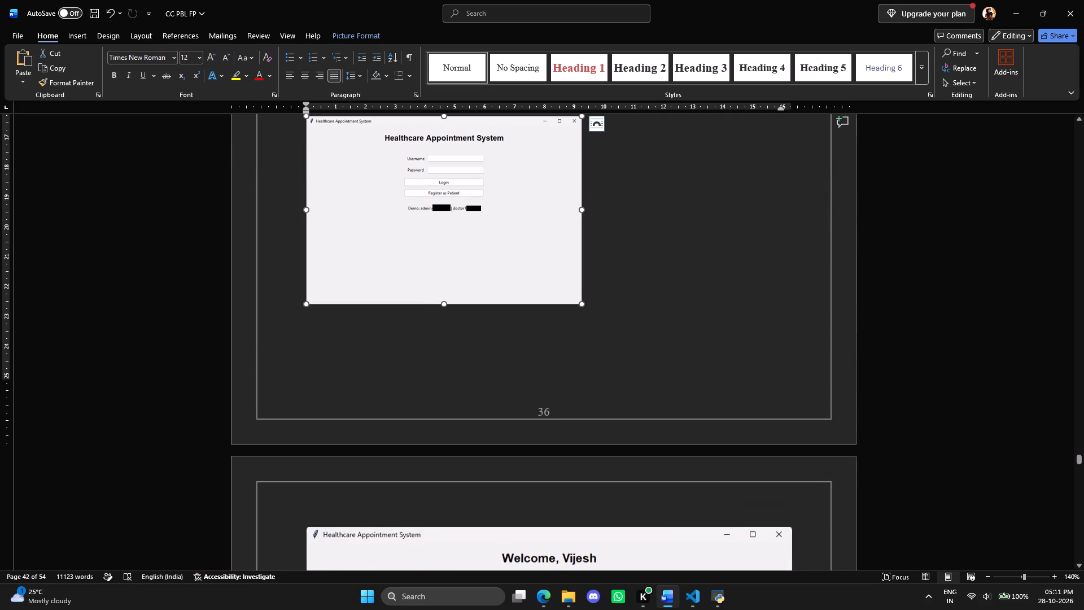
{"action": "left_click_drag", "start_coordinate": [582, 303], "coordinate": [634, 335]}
Move the Patient Registration screenshot above the patient dashboard screenshot.
{"action": "scroll", "coordinate": [575, 376], "scroll_direction": "down", "scroll_amount": 4}
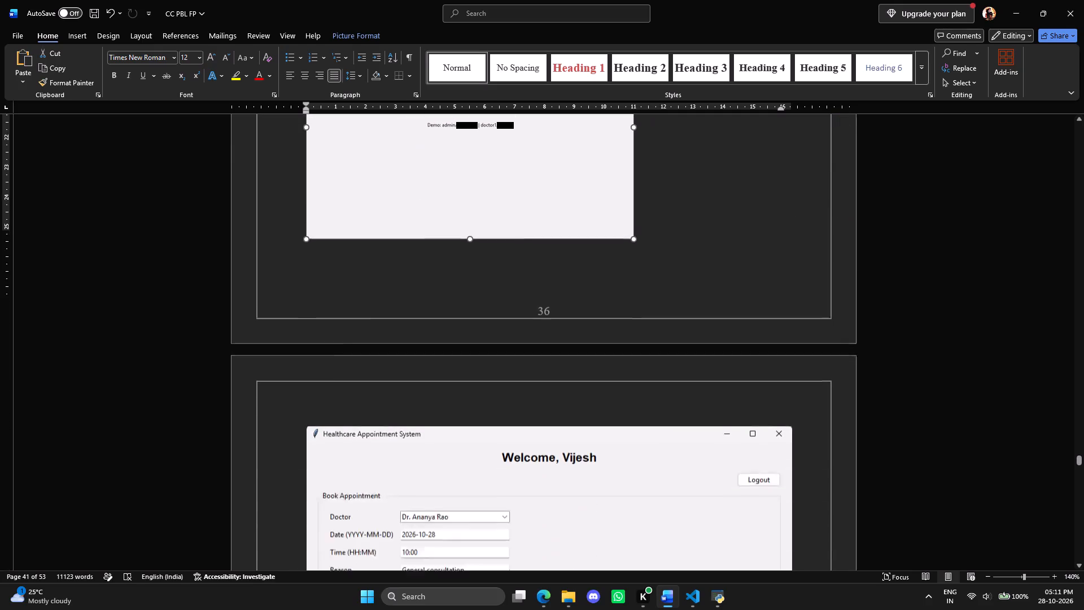
{"action": "scroll", "coordinate": [574, 377], "scroll_direction": "down", "scroll_amount": 10}
{"action": "left_click", "coordinate": [528, 374]}
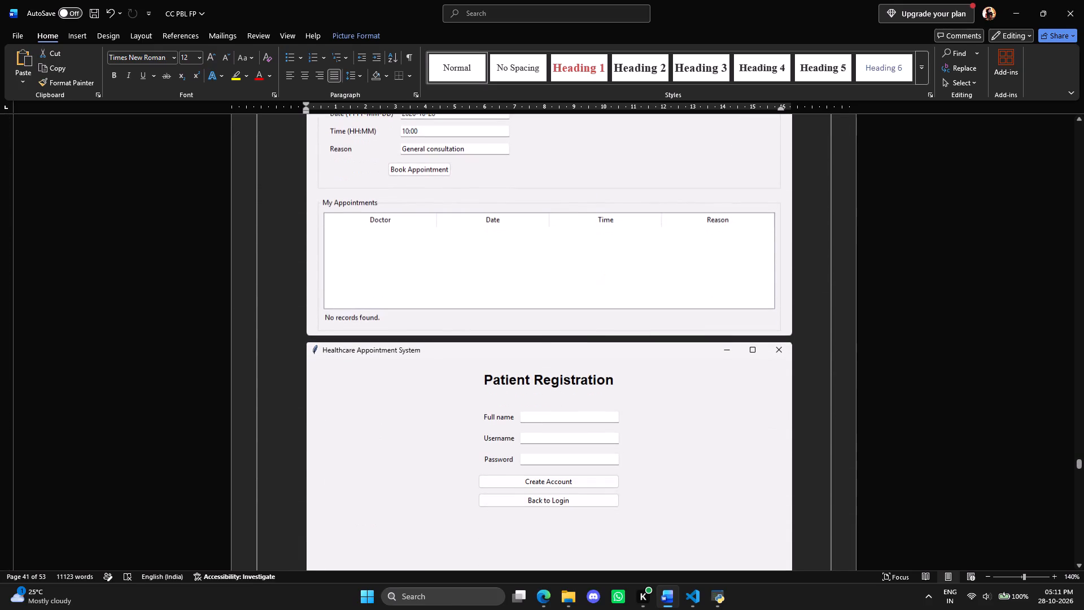
{"action": "left_click_drag", "start_coordinate": [529, 473], "coordinate": [495, 128]}
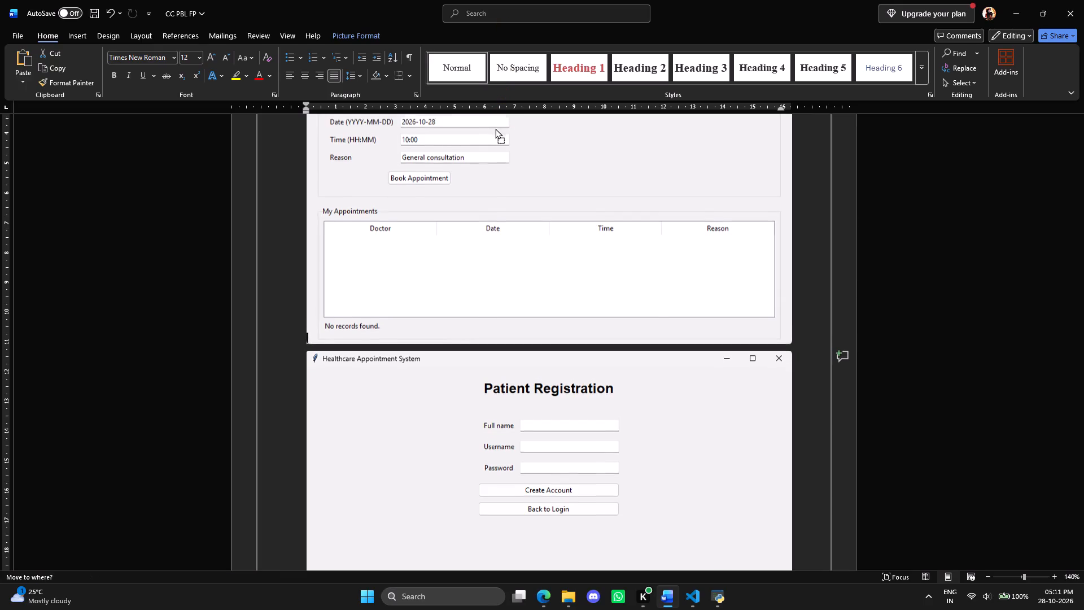
{"action": "left_click_drag", "start_coordinate": [495, 128], "coordinate": [496, 124]}
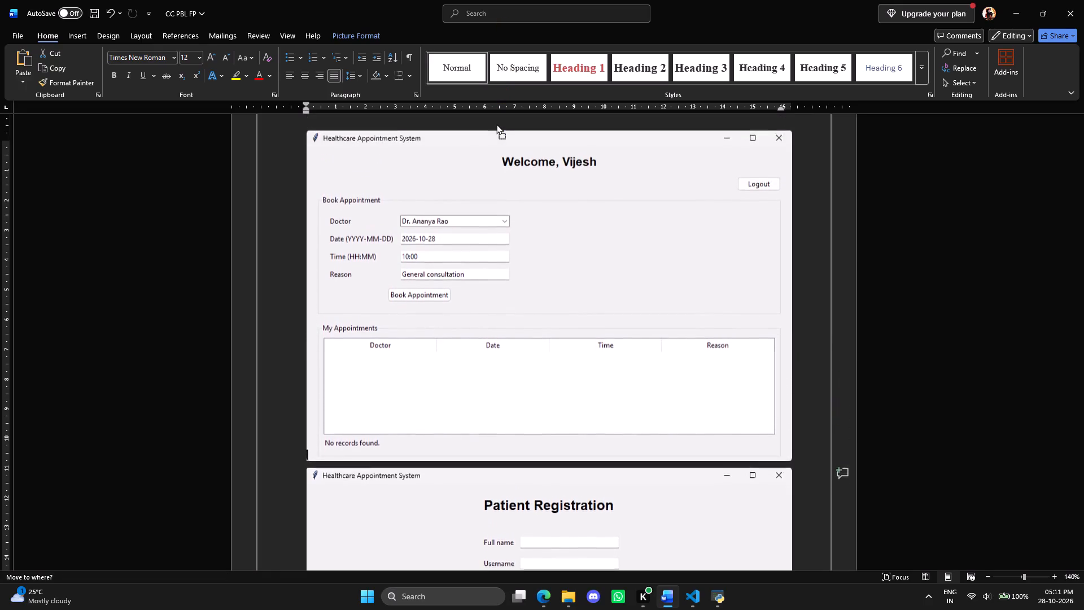
{"action": "left_click_drag", "start_coordinate": [496, 124], "coordinate": [497, 129]}
{"action": "left_click", "coordinate": [491, 228]}
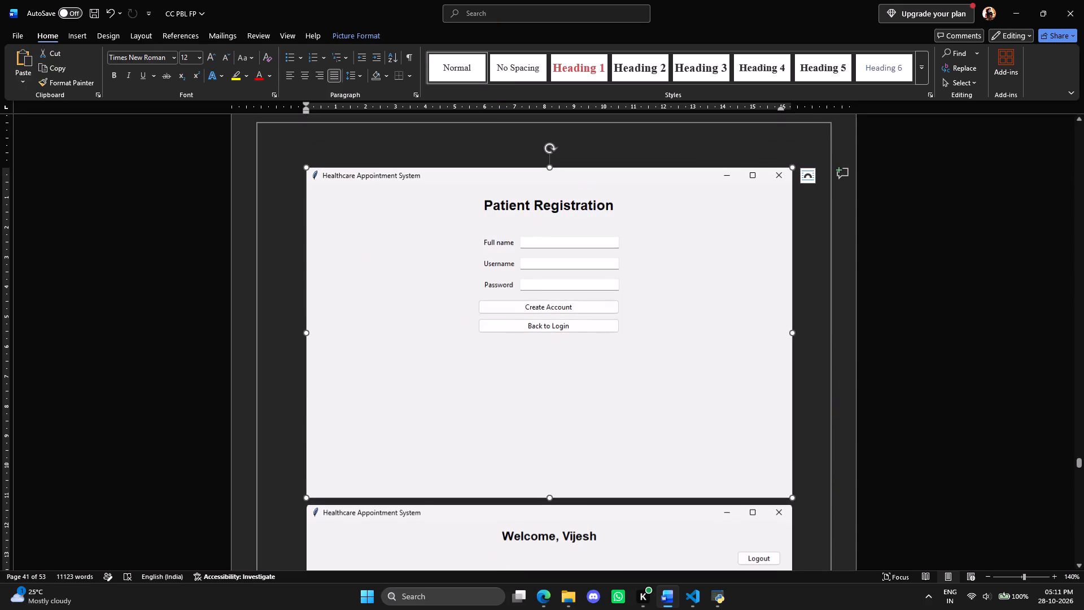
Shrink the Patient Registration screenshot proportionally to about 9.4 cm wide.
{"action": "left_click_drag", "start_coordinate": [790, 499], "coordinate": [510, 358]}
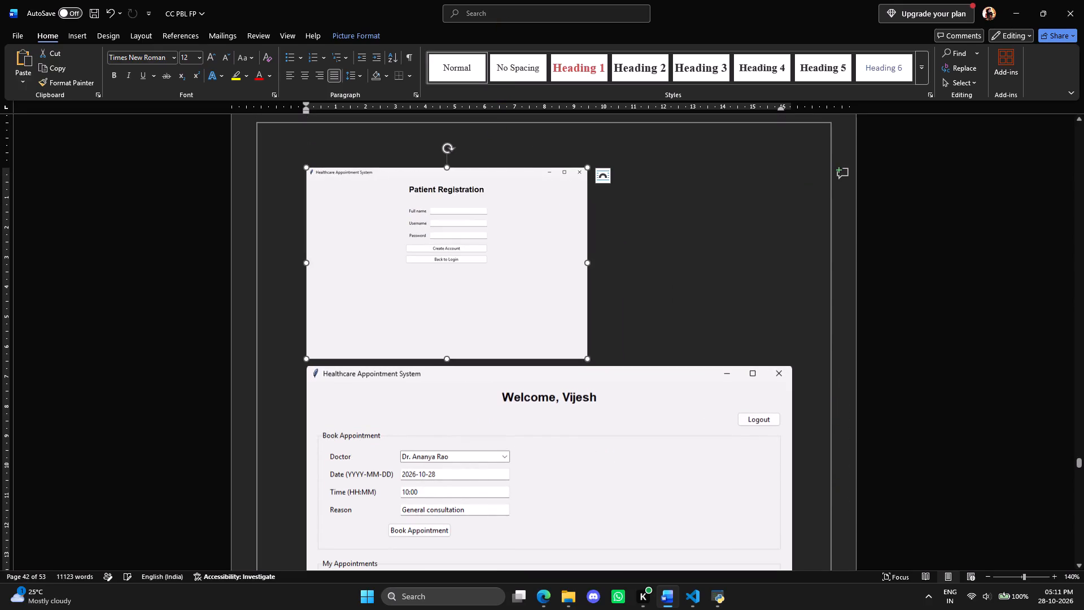
Set the login screenshot's height to 7 cm.
{"action": "scroll", "coordinate": [425, 216], "scroll_direction": "up", "scroll_amount": 11}
{"action": "left_click", "coordinate": [439, 238]}
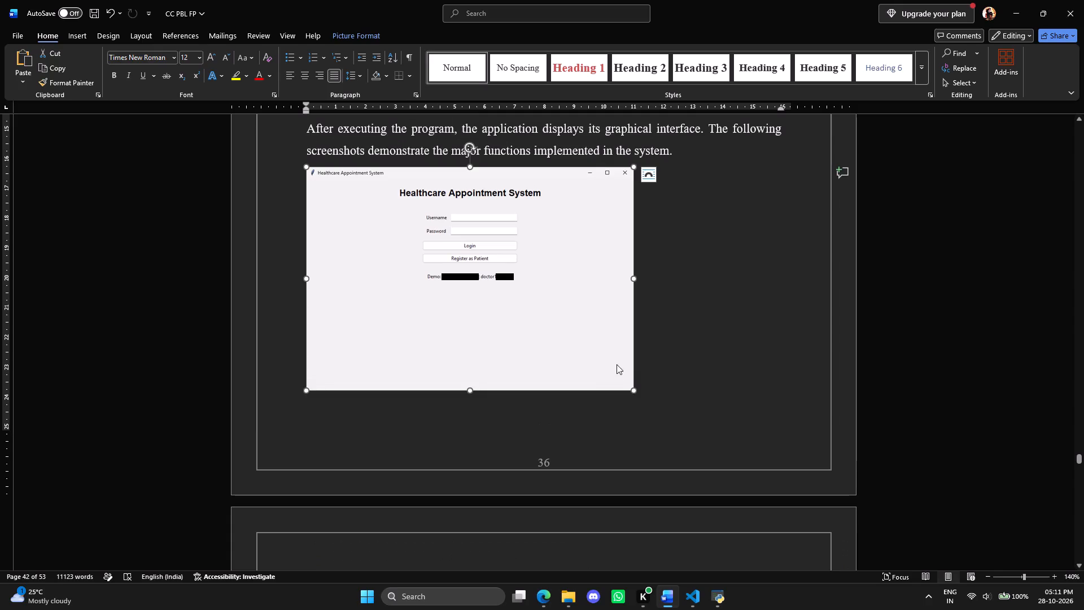
{"action": "left_click_drag", "start_coordinate": [637, 390], "coordinate": [609, 378]}
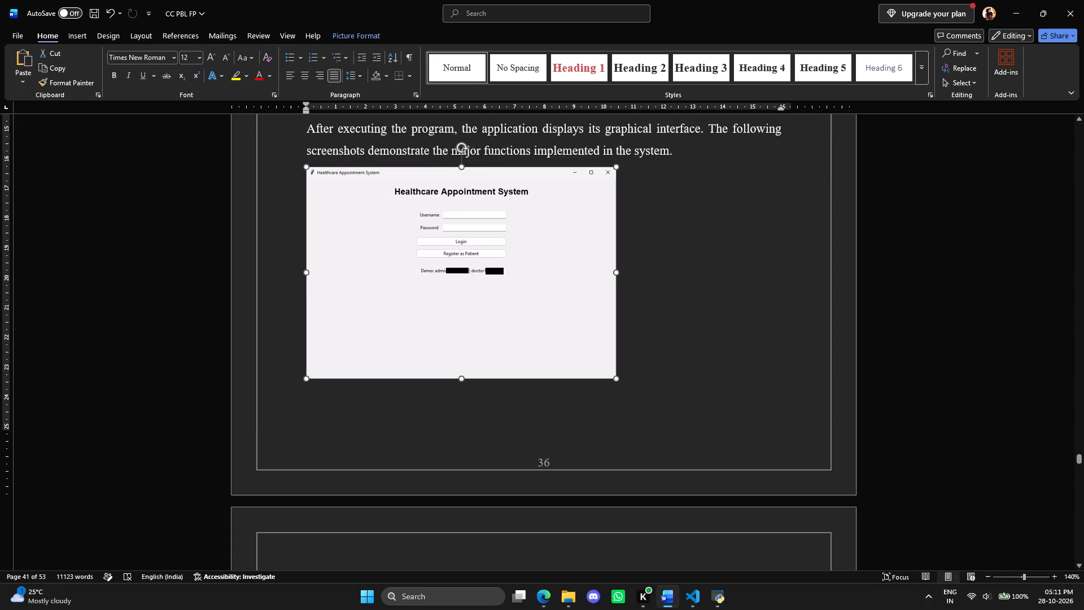
{"action": "left_click_drag", "start_coordinate": [609, 378], "coordinate": [603, 377]}
{"action": "left_click", "coordinate": [365, 38]}
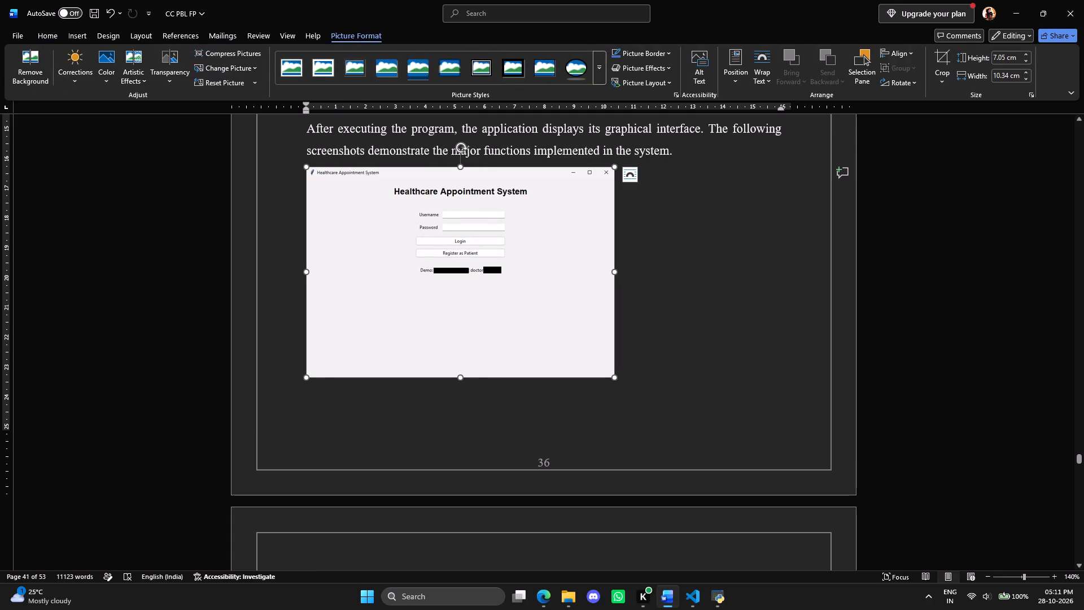
{"action": "left_click", "coordinate": [999, 53]}
{"action": "left_click", "coordinate": [1003, 58]}
{"action": "key", "text": "7"}
{"action": "key", "text": "Return"}
Set the Patient Registration screenshot's height to 7 cm.
{"action": "scroll", "coordinate": [872, 121], "scroll_direction": "down", "scroll_amount": 7}
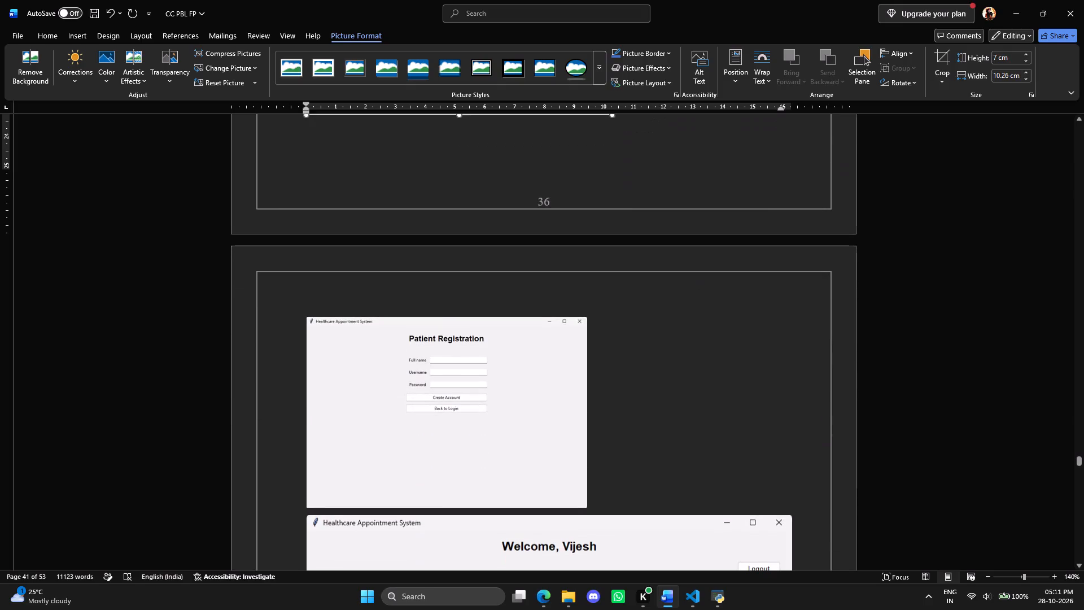
{"action": "left_click", "coordinate": [517, 407]}
{"action": "left_click", "coordinate": [1002, 57]}
{"action": "key", "text": "7"}
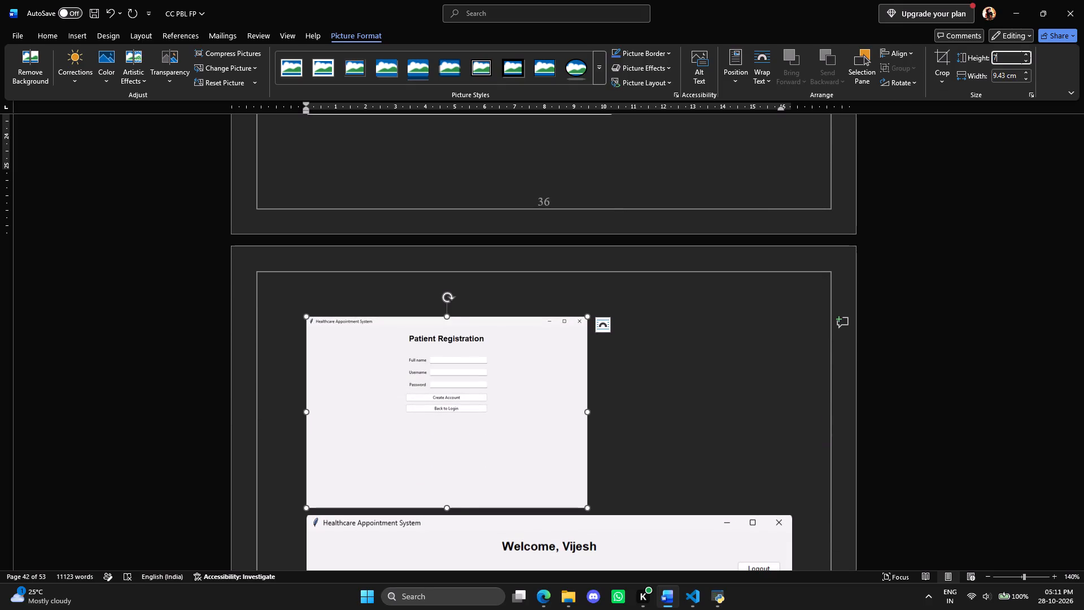
{"action": "key", "text": "Return"}
Set the patient dashboard screenshot's height to 7 cm.
{"action": "scroll", "coordinate": [952, 147], "scroll_direction": "down", "scroll_amount": 5}
{"action": "left_click", "coordinate": [674, 402]}
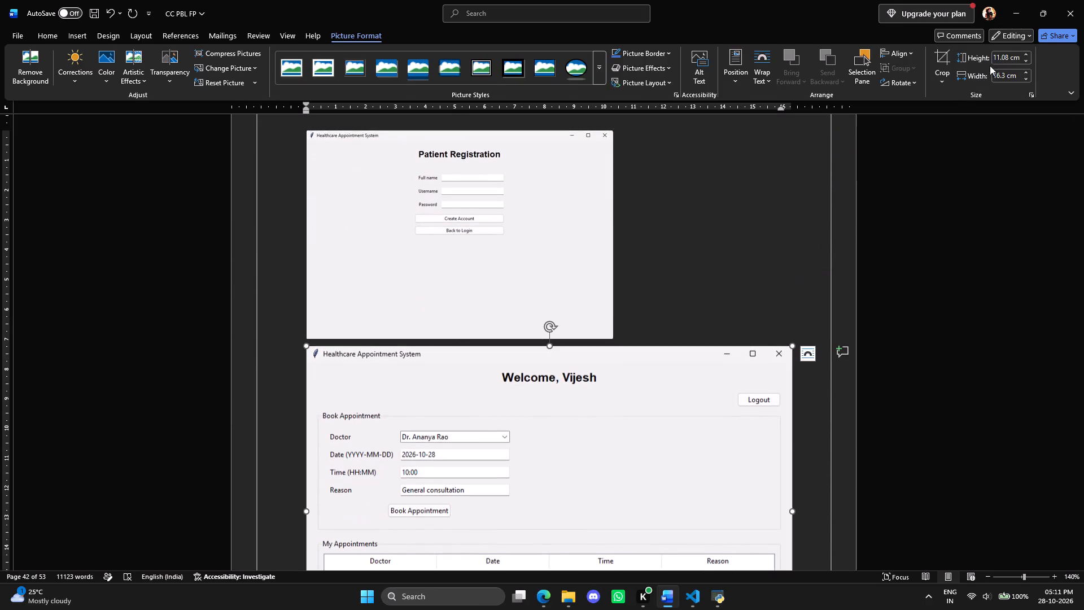
{"action": "left_click", "coordinate": [999, 58]}
{"action": "key", "text": "7"}
{"action": "key", "text": "Return"}
Put the 7.7 Implementation Summary heading on its own line directly below the patient dashboard screenshot, without blank lines between them.
{"action": "scroll", "coordinate": [798, 177], "scroll_direction": "down", "scroll_amount": 2}
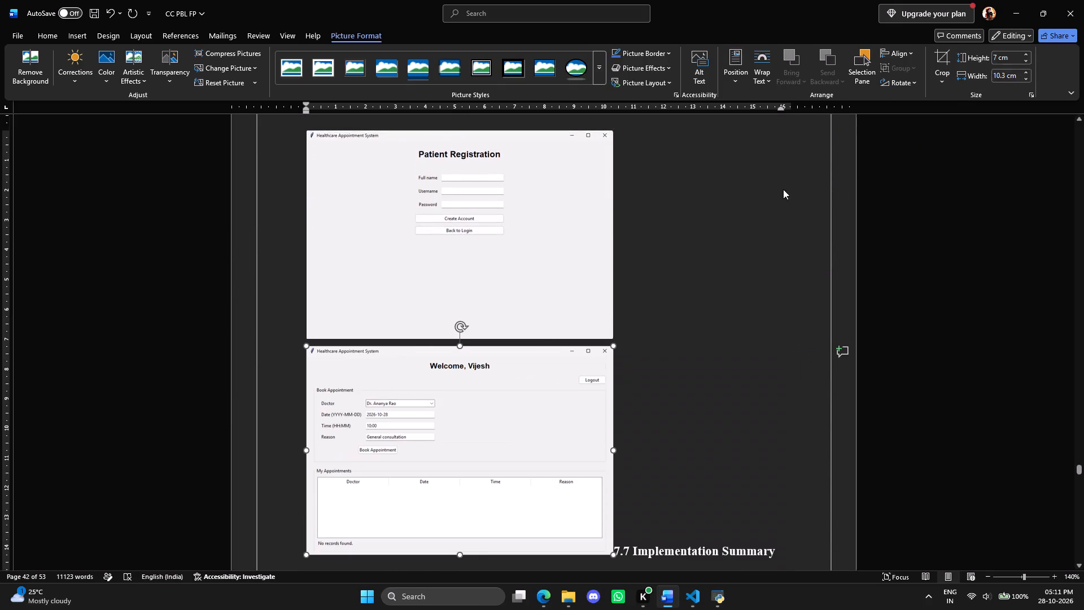
{"action": "scroll", "coordinate": [783, 189], "scroll_direction": "down", "scroll_amount": 4}
{"action": "left_click", "coordinate": [667, 298]}
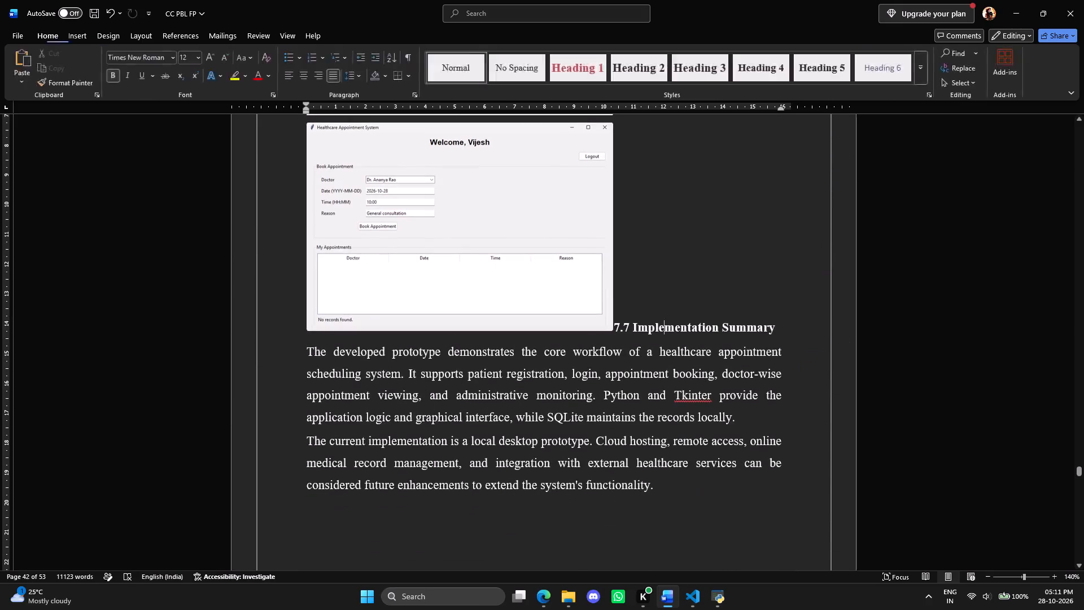
{"action": "key", "text": "Up"}
{"action": "key", "text": "Down"}
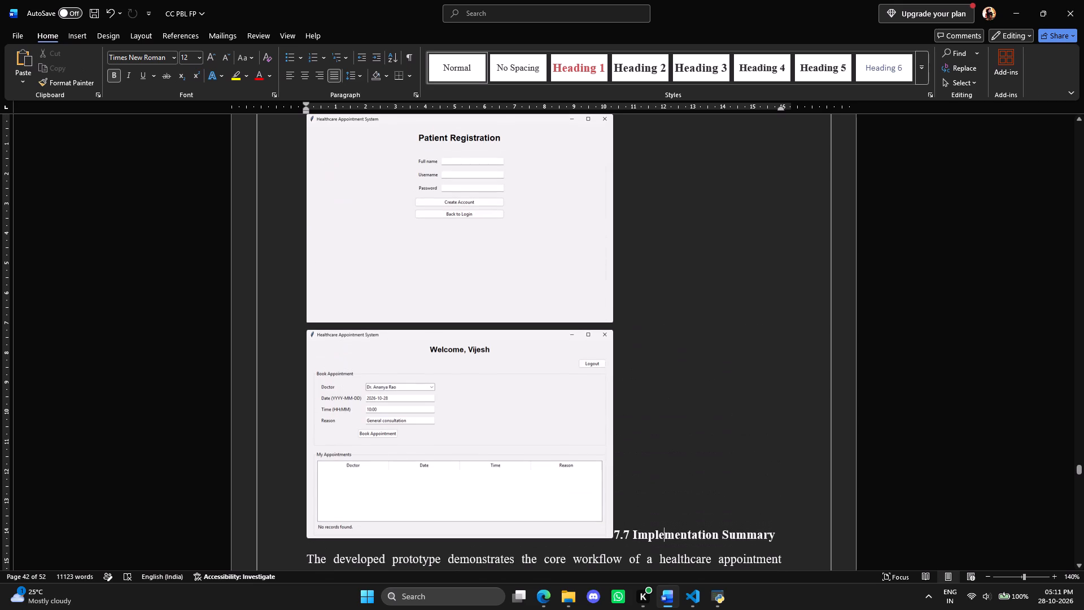
{"action": "key", "text": "Left"}
{"action": "key", "text": "Left"}
{"action": "key", "text": "Left"}
{"action": "key", "text": "Left"}
{"action": "key", "text": "Left"}
{"action": "key", "text": "Left"}
{"action": "key", "text": "Left"}
{"action": "key", "text": "Left"}
{"action": "key", "text": "Left"}
{"action": "key", "text": "Return"}
{"action": "key", "text": "Return"}
{"action": "key", "text": "Return"}
{"action": "key", "text": "Return"}
{"action": "key", "text": "BackSpace"}
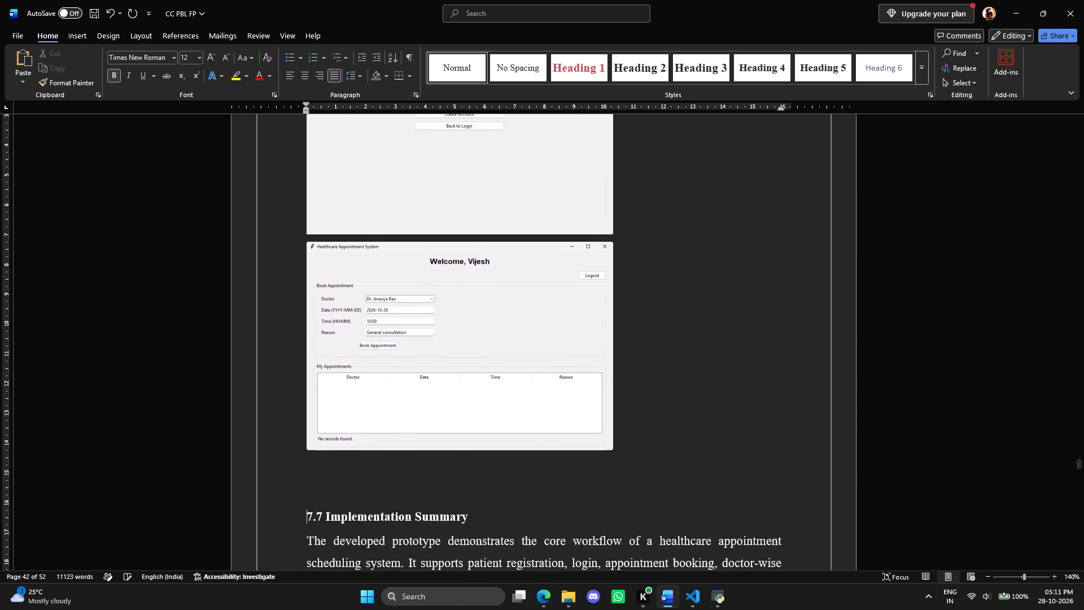
{"action": "key", "text": "BackSpace"}
{"action": "key", "text": "BackSpace"}
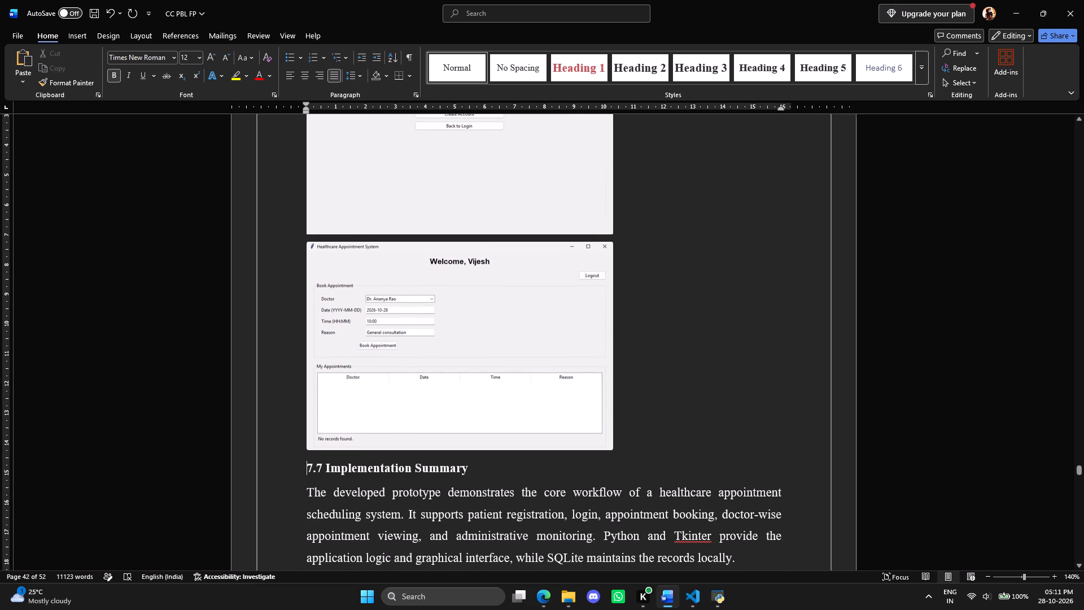
Increase the font size of the 7.7 Implementation Summary and 7.6 Output and Results headings to 14 pt.
{"action": "triple_click", "coordinate": [454, 464]}
{"action": "left_click", "coordinate": [211, 58]}
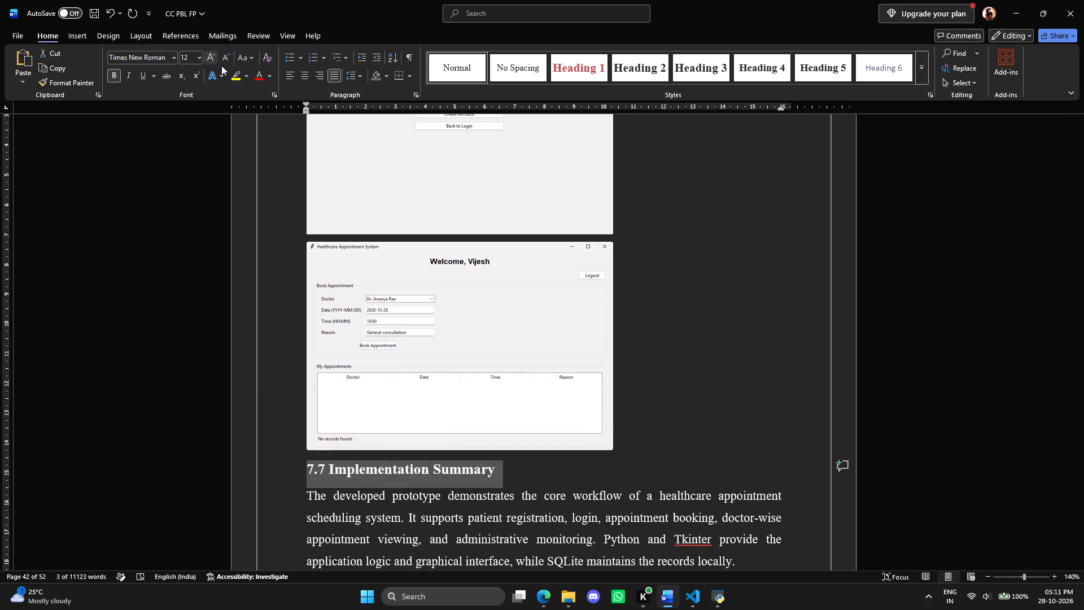
{"action": "scroll", "coordinate": [387, 233], "scroll_direction": "up", "scroll_amount": 20}
{"action": "scroll", "coordinate": [387, 233], "scroll_direction": "up", "scroll_amount": 4}
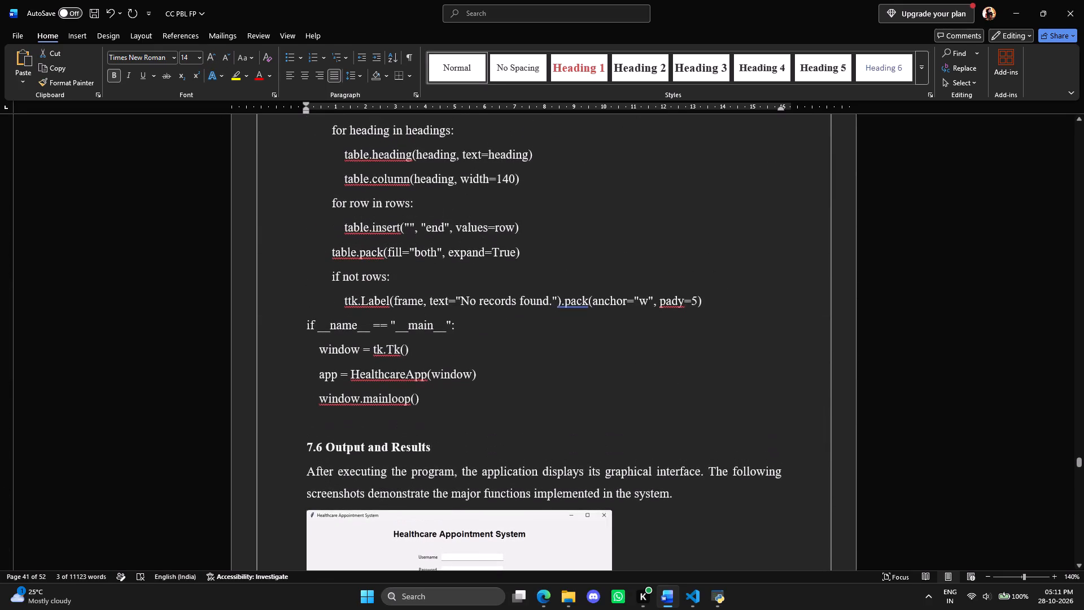
{"action": "left_click", "coordinate": [370, 457]}
{"action": "triple_click", "coordinate": [367, 450]}
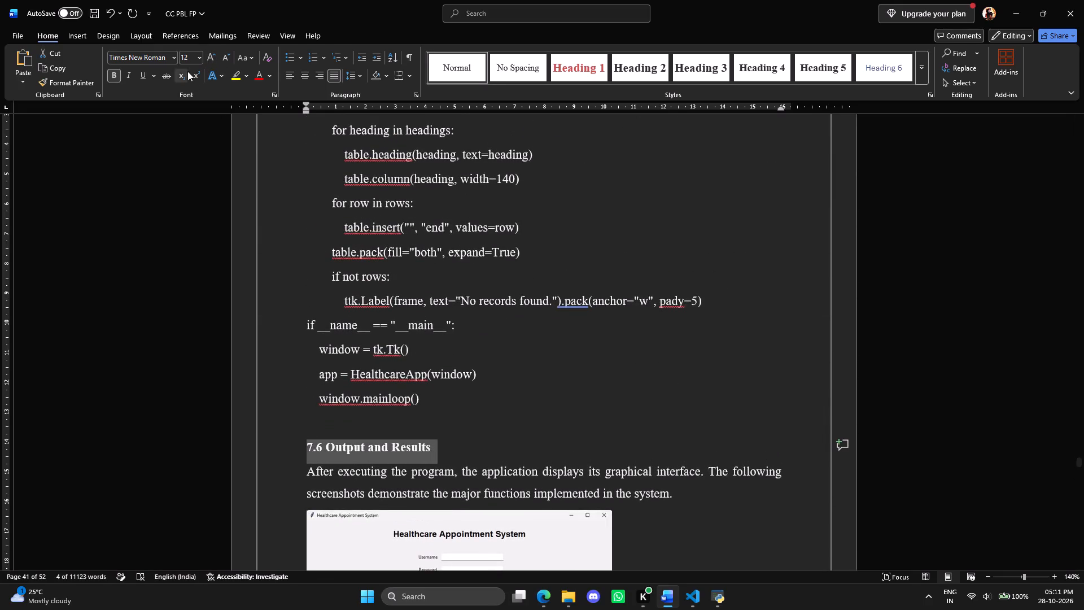
{"action": "left_click", "coordinate": [211, 61]}
Increase the font size of the 7.5 Source Code heading to 14 pt.
{"action": "scroll", "coordinate": [369, 294], "scroll_direction": "up", "scroll_amount": 20}
{"action": "scroll", "coordinate": [369, 294], "scroll_direction": "up", "scroll_amount": 11}
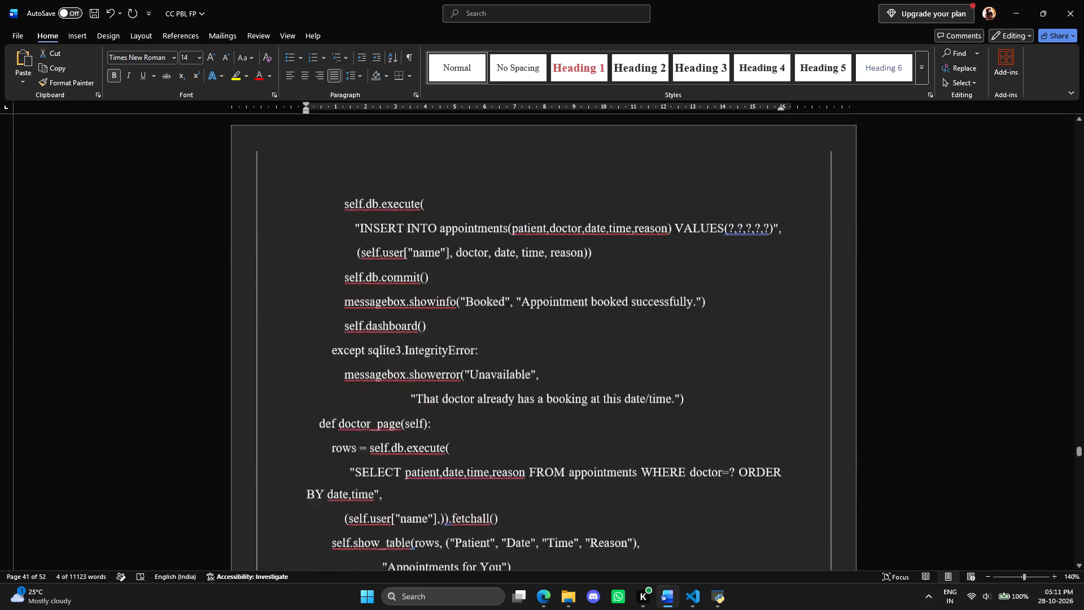
{"action": "scroll", "coordinate": [390, 320], "scroll_direction": "up", "scroll_amount": 20}
{"action": "scroll", "coordinate": [390, 320], "scroll_direction": "up", "scroll_amount": 20}
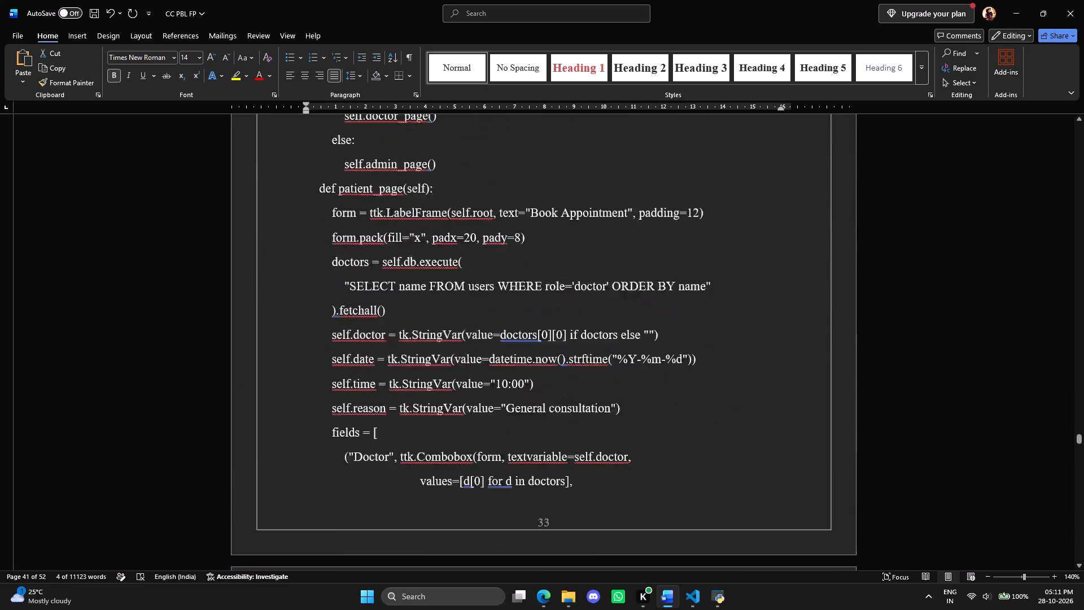
{"action": "scroll", "coordinate": [390, 320], "scroll_direction": "up", "scroll_amount": 20}
{"action": "scroll", "coordinate": [390, 320], "scroll_direction": "up", "scroll_amount": 20}
{"action": "scroll", "coordinate": [390, 320], "scroll_direction": "up", "scroll_amount": 10}
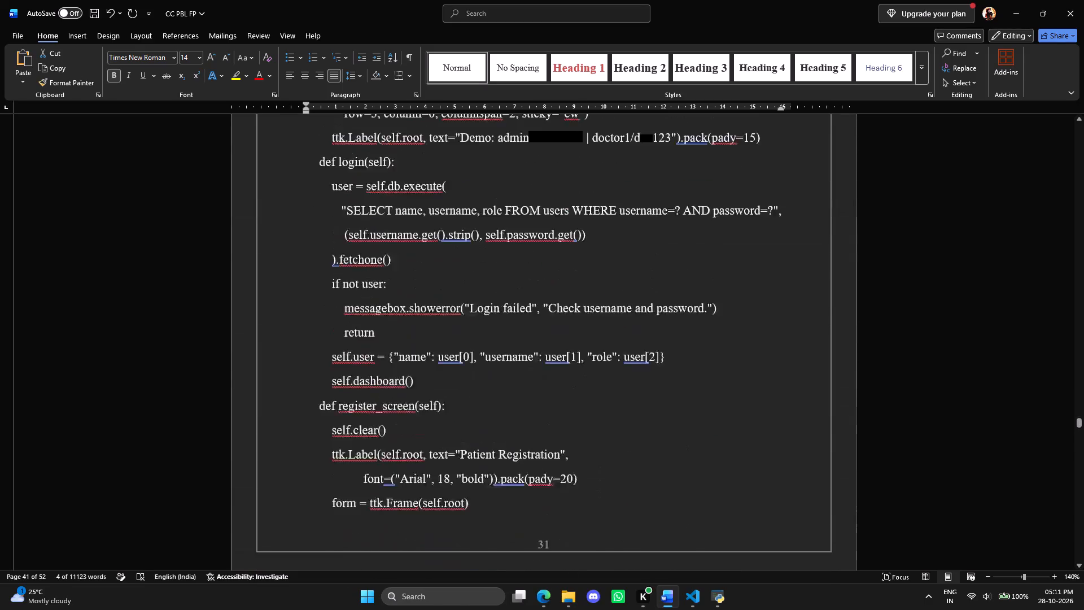
{"action": "scroll", "coordinate": [390, 321], "scroll_direction": "up", "scroll_amount": 20}
{"action": "scroll", "coordinate": [390, 321], "scroll_direction": "up", "scroll_amount": 20}
{"action": "scroll", "coordinate": [390, 321], "scroll_direction": "up", "scroll_amount": 10}
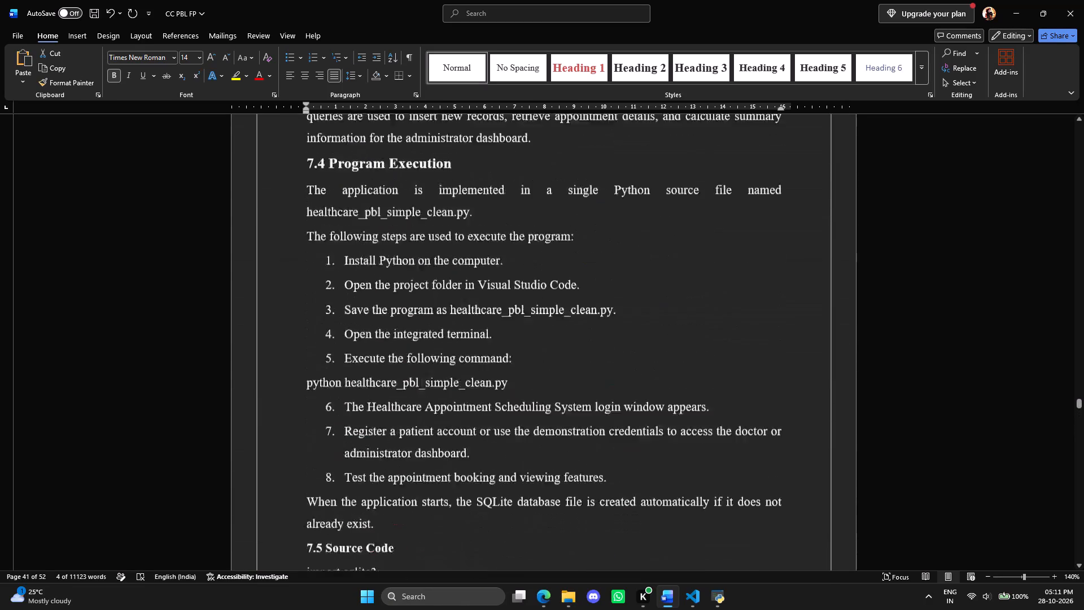
{"action": "scroll", "coordinate": [390, 323], "scroll_direction": "up", "scroll_amount": 10}
{"action": "scroll", "coordinate": [403, 330], "scroll_direction": "down", "scroll_amount": 7}
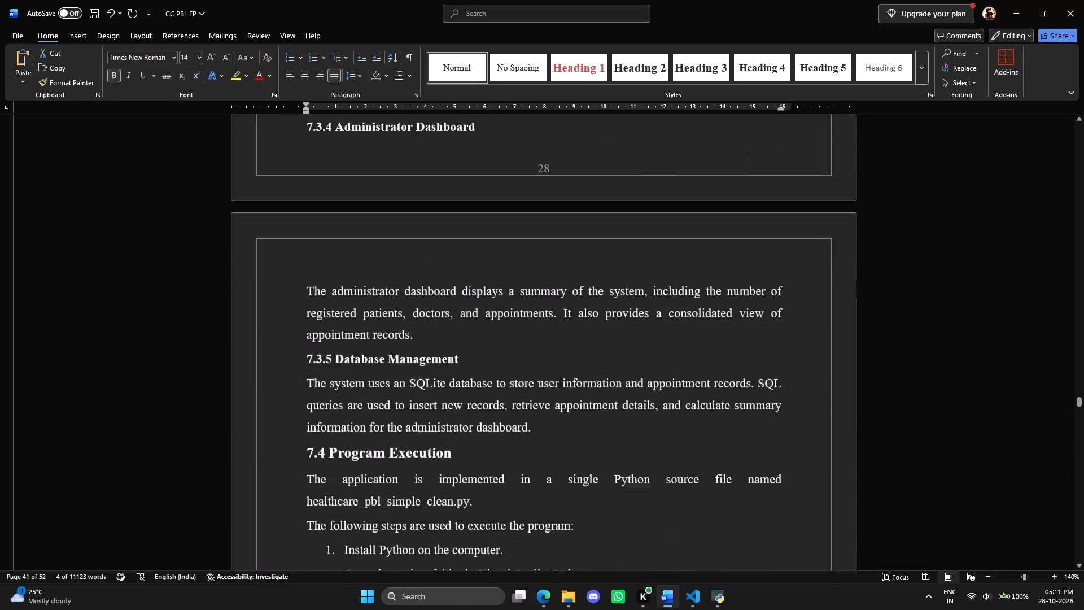
{"action": "scroll", "coordinate": [406, 356], "scroll_direction": "down", "scroll_amount": 7}
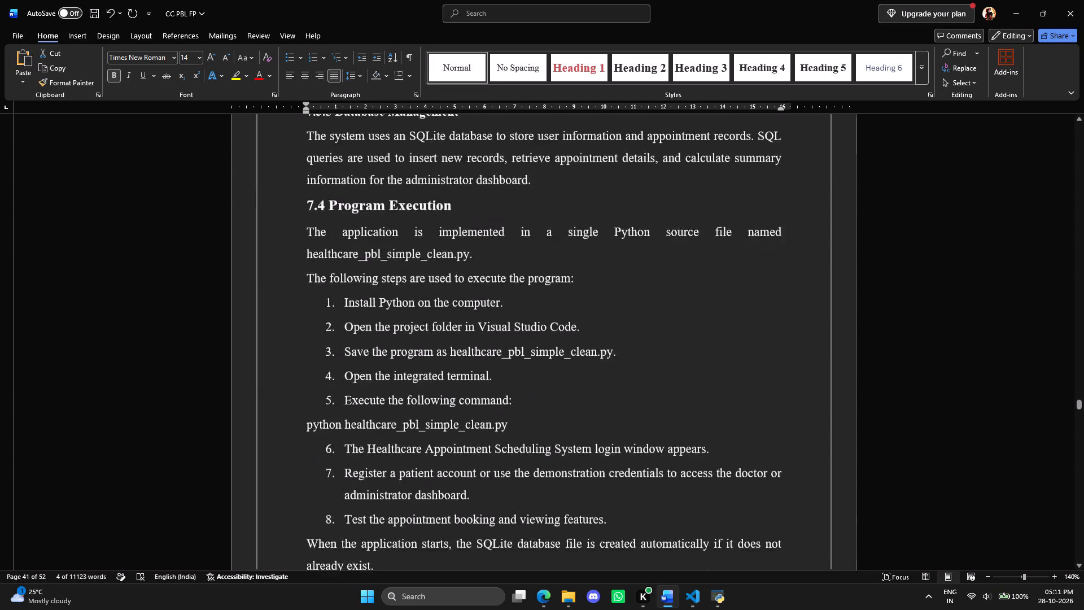
{"action": "scroll", "coordinate": [404, 353], "scroll_direction": "down", "scroll_amount": 5}
{"action": "triple_click", "coordinate": [371, 350]}
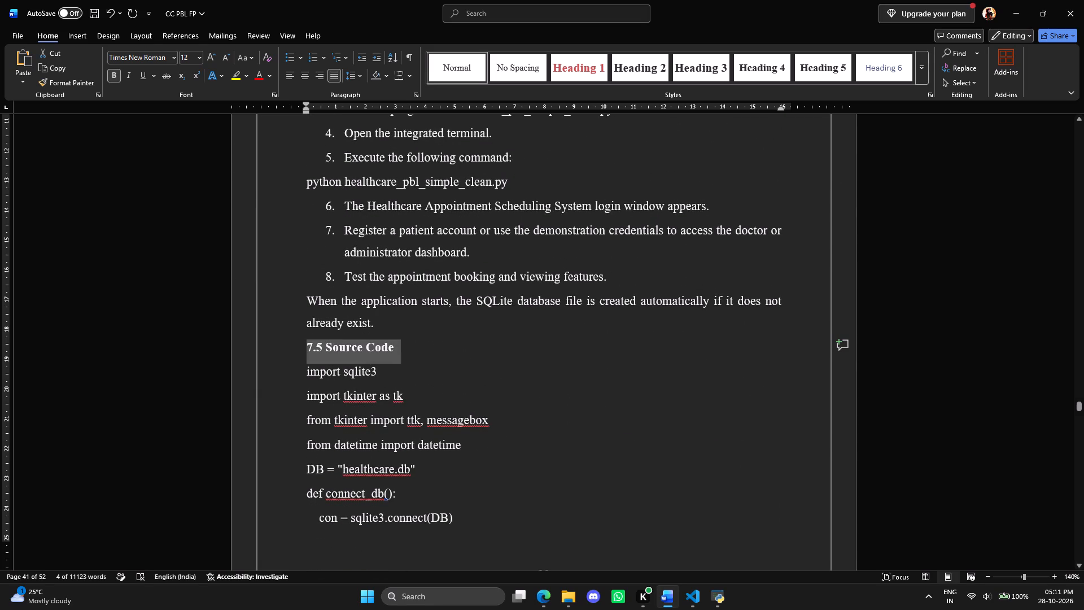
{"action": "left_click", "coordinate": [209, 58]}
Check the font sizes of the chapter 7 title and its 7.1 and 7.2 section headings.
{"action": "scroll", "coordinate": [396, 285], "scroll_direction": "up", "scroll_amount": 19}
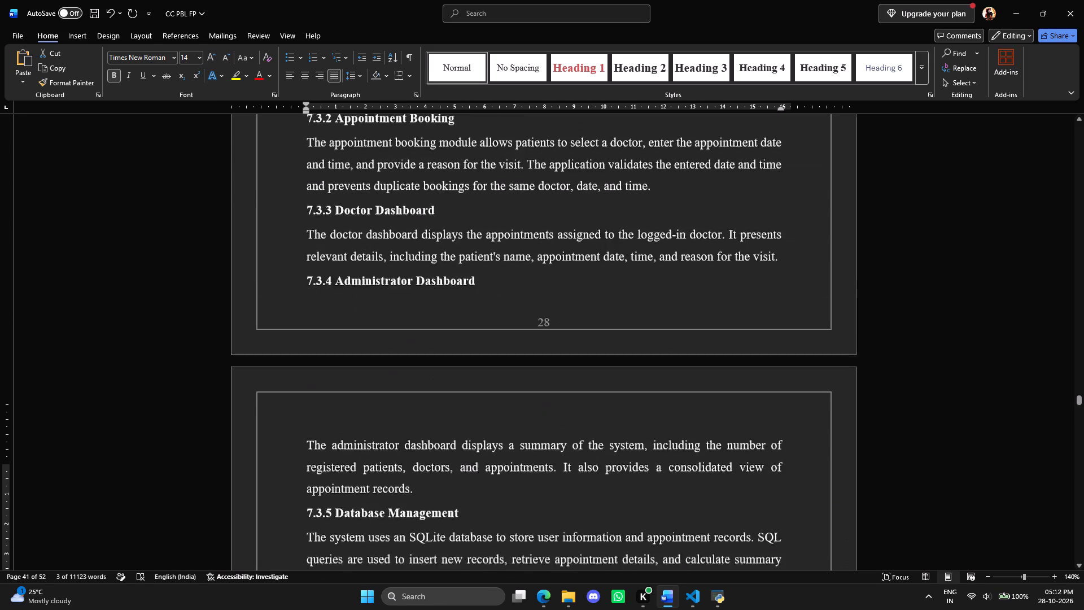
{"action": "scroll", "coordinate": [399, 286], "scroll_direction": "up", "scroll_amount": 18}
{"action": "double_click", "coordinate": [378, 318]}
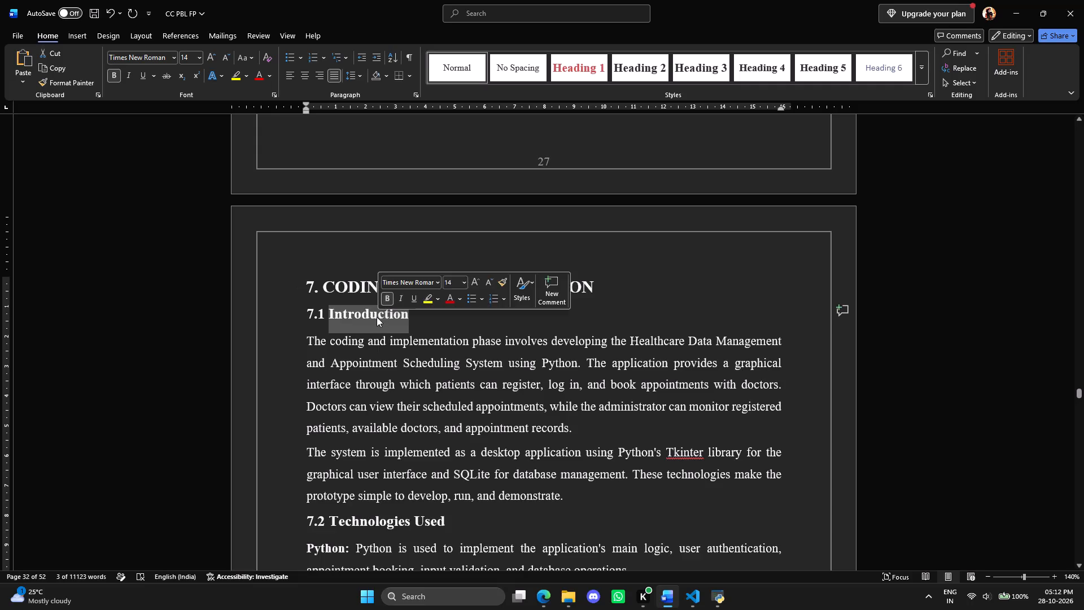
{"action": "triple_click", "coordinate": [348, 289]}
{"action": "scroll", "coordinate": [379, 343], "scroll_direction": "down", "scroll_amount": 2}
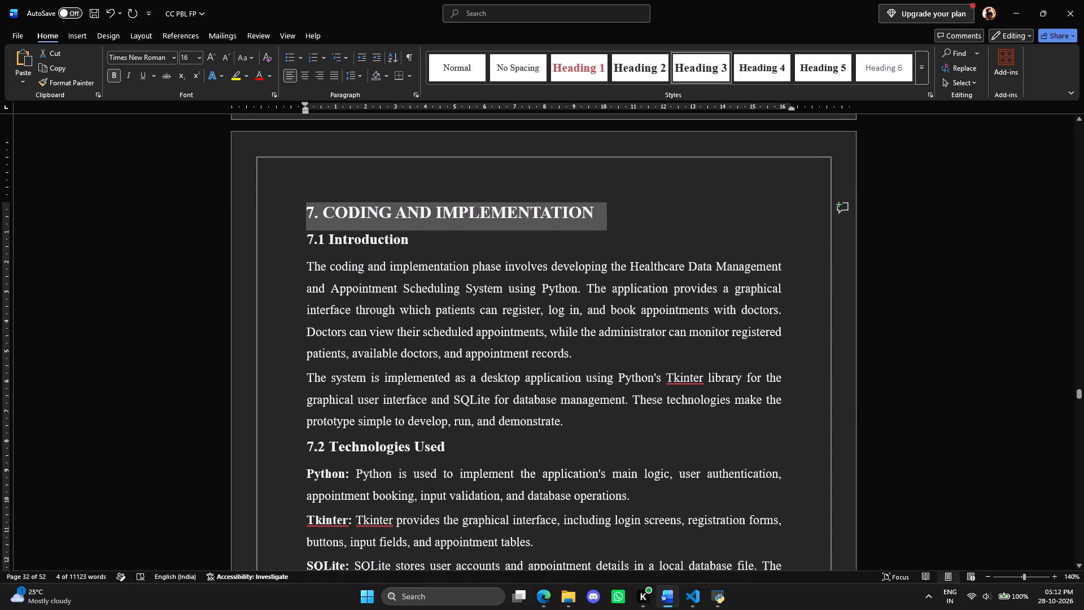
{"action": "left_click", "coordinate": [384, 450]}
{"action": "scroll", "coordinate": [451, 335], "scroll_direction": "down", "scroll_amount": 8}
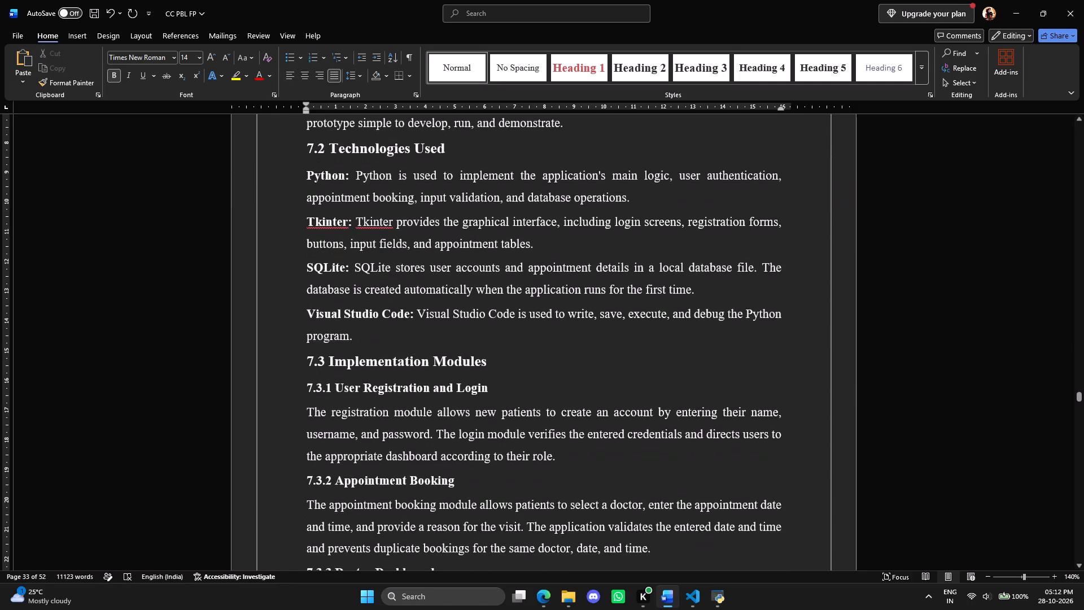
Save the report.
{"action": "key", "text": "ctrl+s"}
Delete the blank lines above the 8. SYSTEM TESTING heading and save the report.
{"action": "left_click_drag", "start_coordinate": [1077, 400], "coordinate": [1083, 473]}
{"action": "scroll", "coordinate": [782, 348], "scroll_direction": "down", "scroll_amount": 7}
{"action": "scroll", "coordinate": [768, 350], "scroll_direction": "down", "scroll_amount": 16}
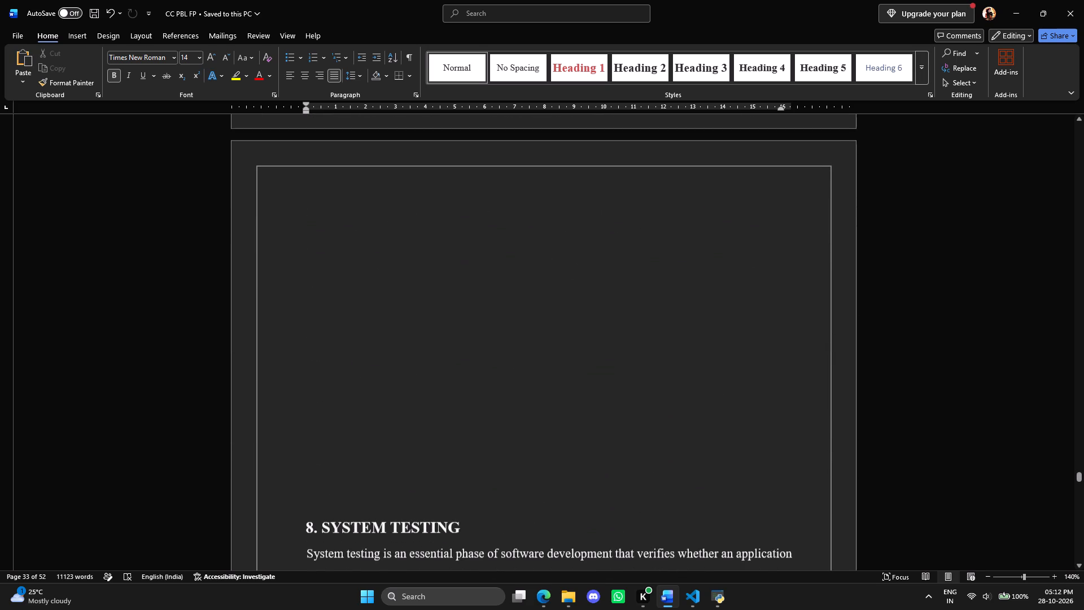
{"action": "left_click_drag", "start_coordinate": [471, 509], "coordinate": [460, 177]}
{"action": "key", "text": "BackSpace"}
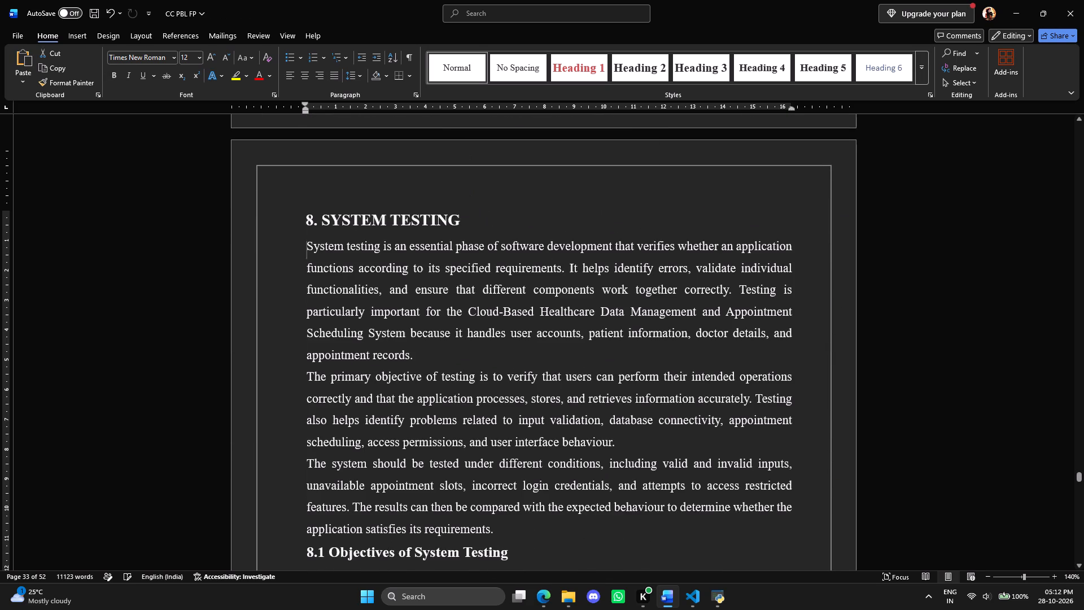
{"action": "scroll", "coordinate": [542, 294], "scroll_direction": "down", "scroll_amount": 18}
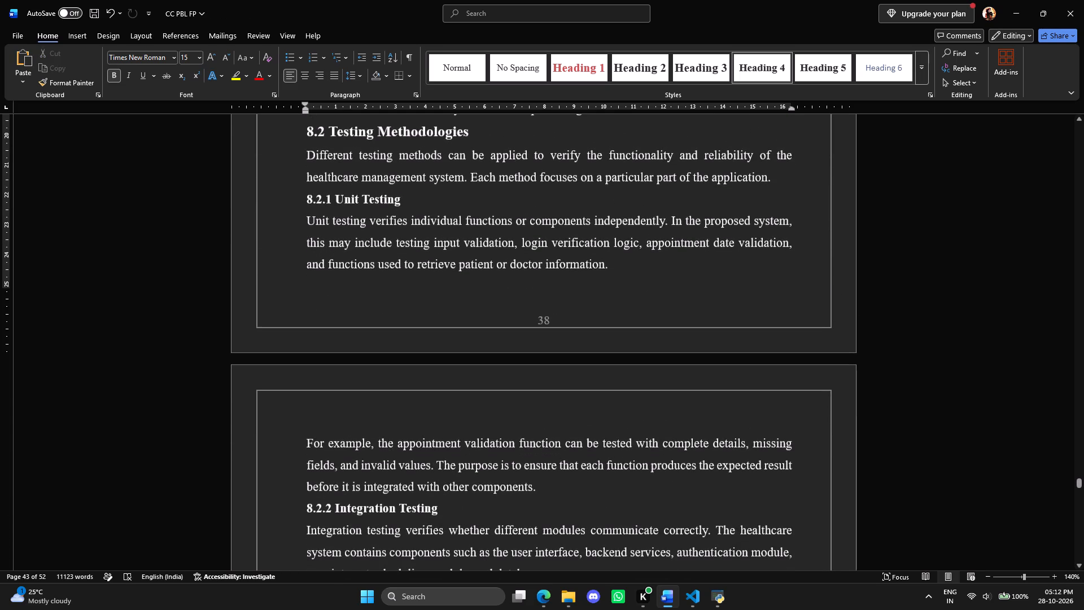
{"action": "key", "text": "ctrl+s"}
{"action": "scroll", "coordinate": [569, 317], "scroll_direction": "down", "scroll_amount": 6, "text": "ctrl"}
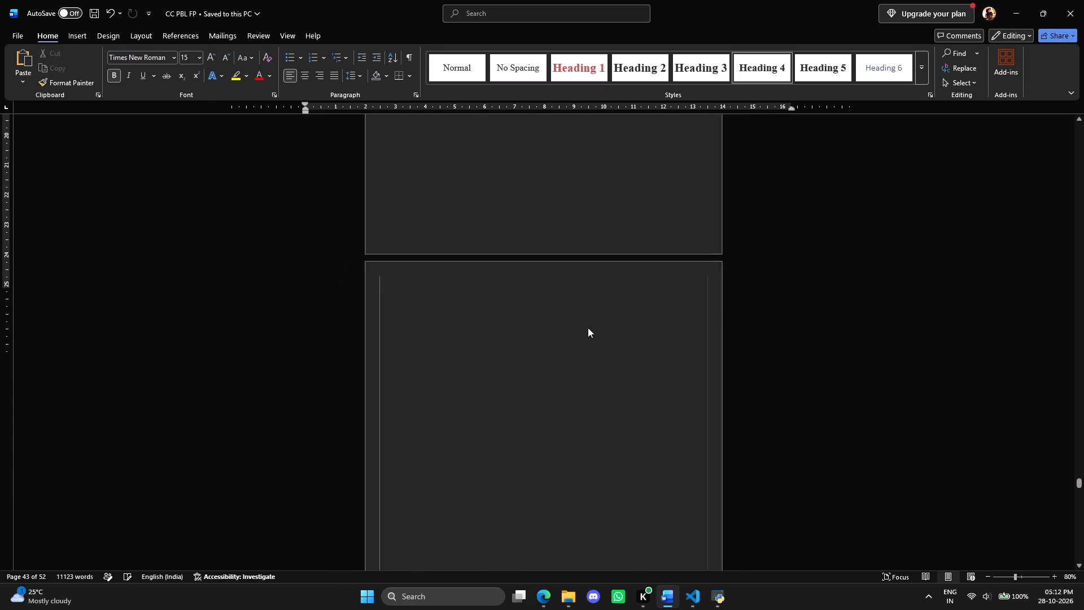
{"action": "left_click_drag", "start_coordinate": [1081, 499], "coordinate": [1083, 189]}
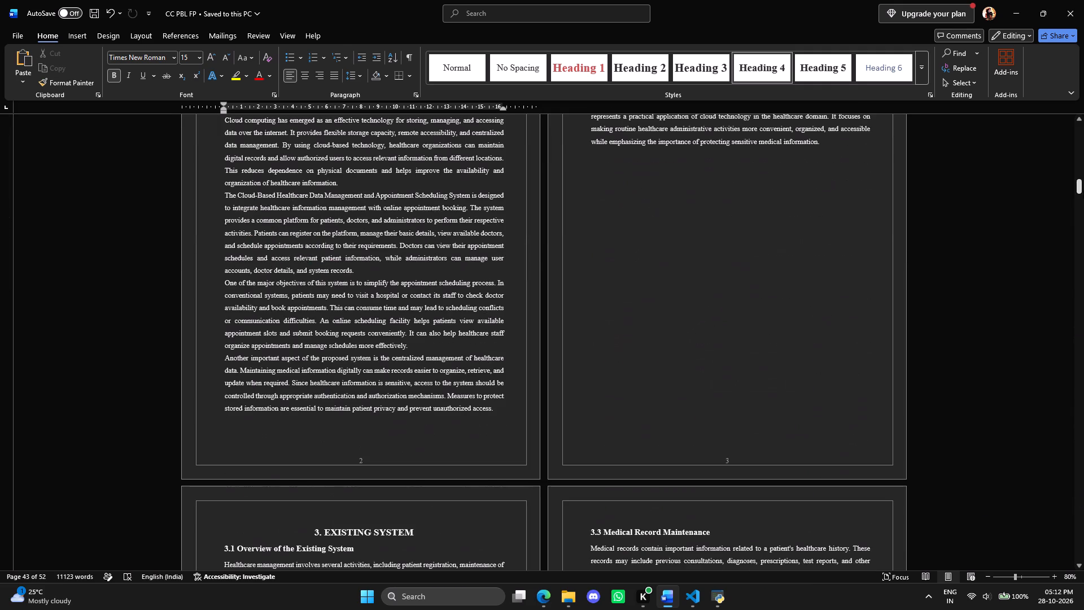
{"action": "scroll", "coordinate": [794, 324], "scroll_direction": "up", "scroll_amount": 14}
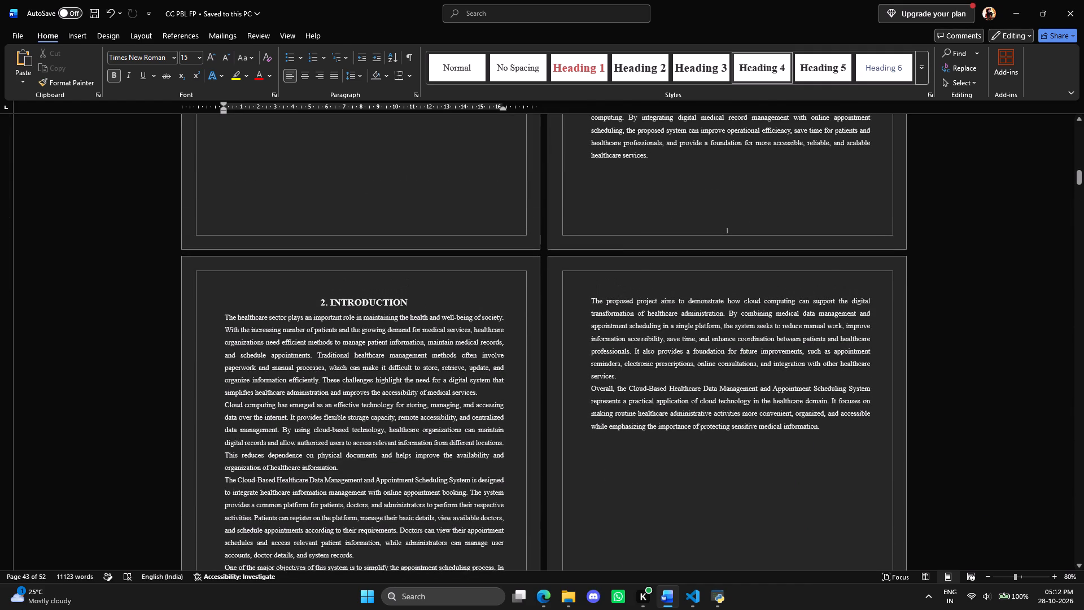
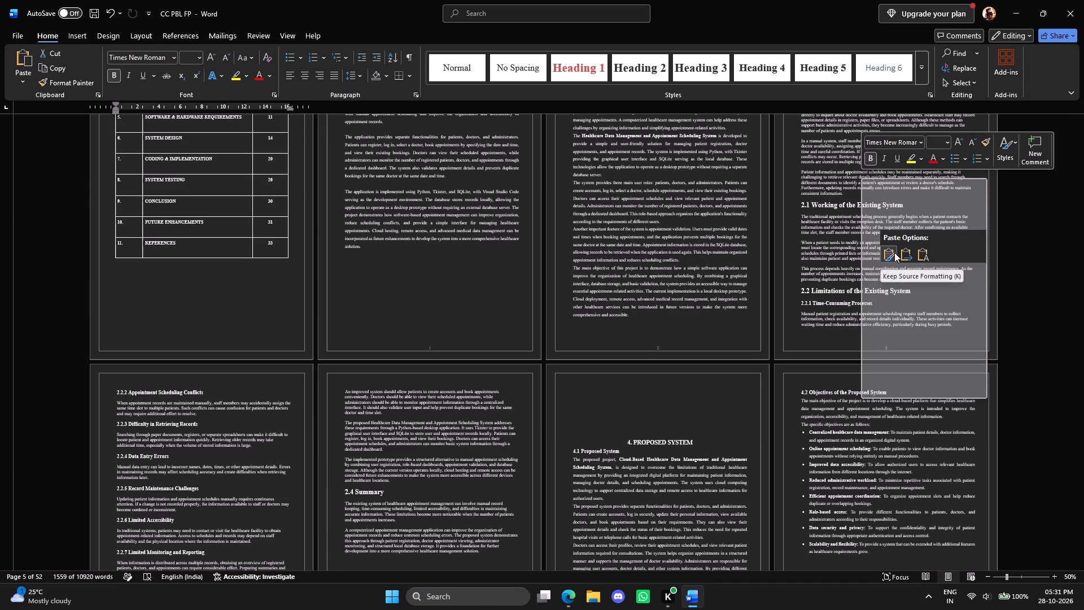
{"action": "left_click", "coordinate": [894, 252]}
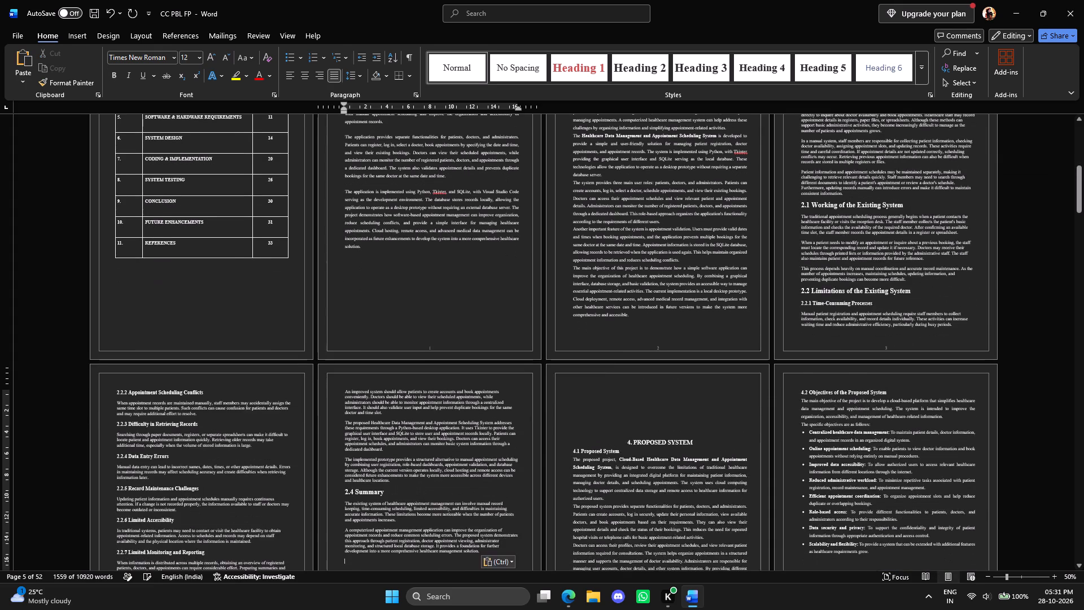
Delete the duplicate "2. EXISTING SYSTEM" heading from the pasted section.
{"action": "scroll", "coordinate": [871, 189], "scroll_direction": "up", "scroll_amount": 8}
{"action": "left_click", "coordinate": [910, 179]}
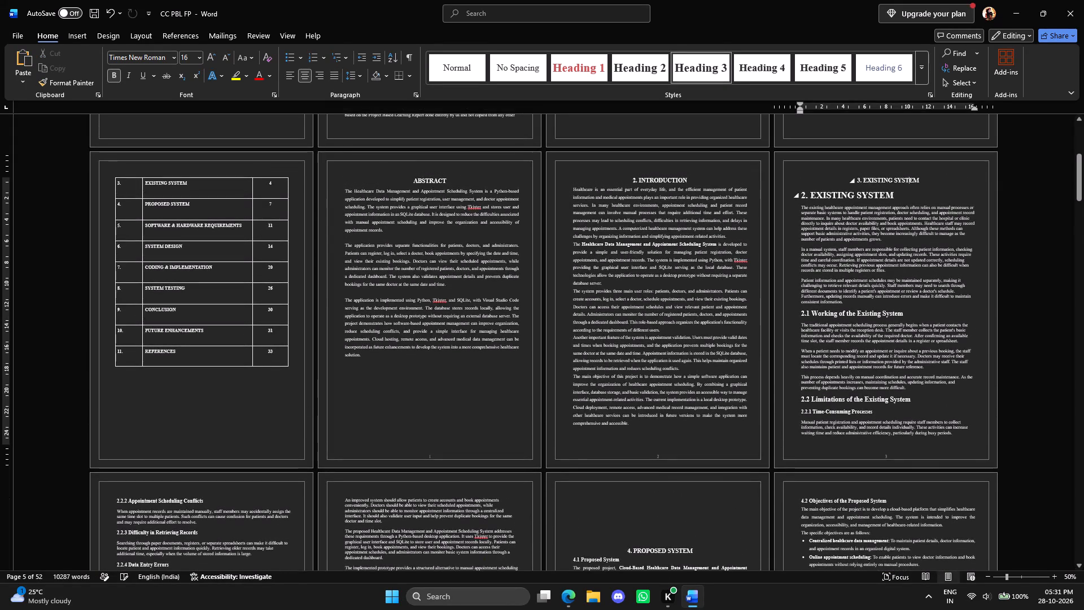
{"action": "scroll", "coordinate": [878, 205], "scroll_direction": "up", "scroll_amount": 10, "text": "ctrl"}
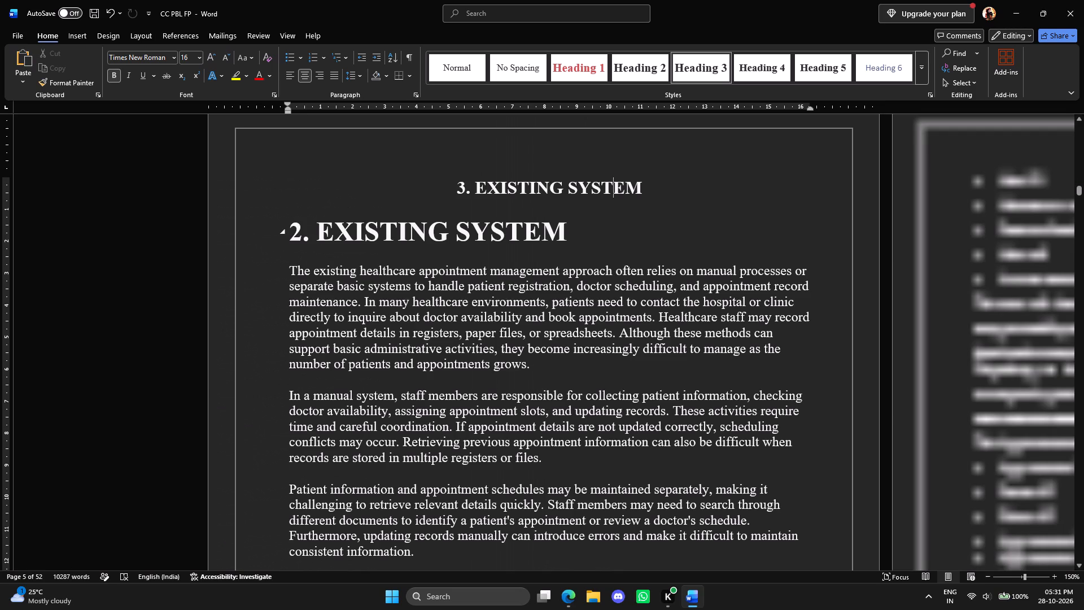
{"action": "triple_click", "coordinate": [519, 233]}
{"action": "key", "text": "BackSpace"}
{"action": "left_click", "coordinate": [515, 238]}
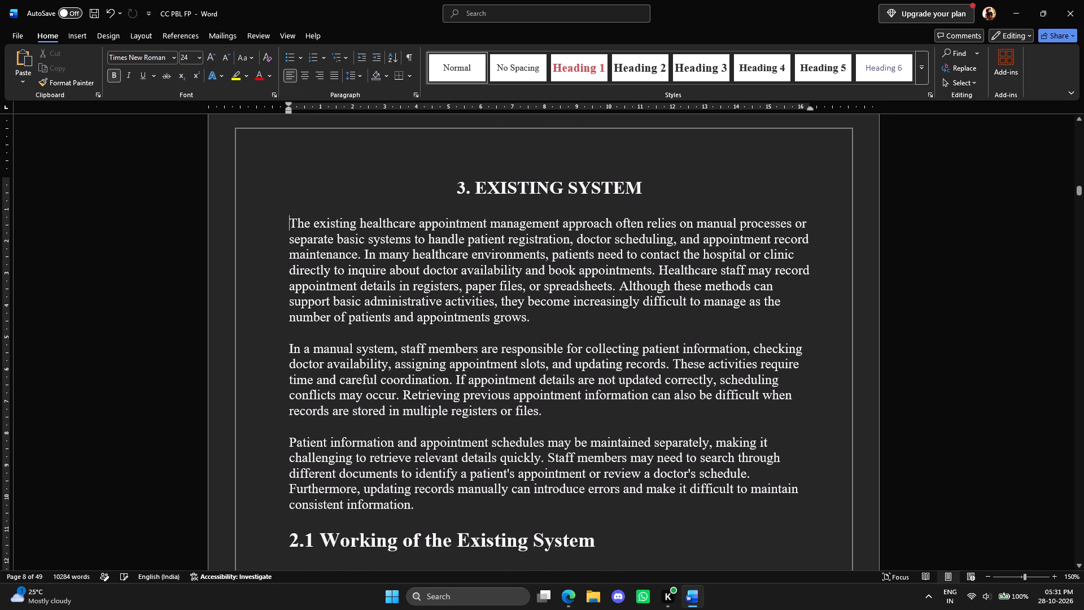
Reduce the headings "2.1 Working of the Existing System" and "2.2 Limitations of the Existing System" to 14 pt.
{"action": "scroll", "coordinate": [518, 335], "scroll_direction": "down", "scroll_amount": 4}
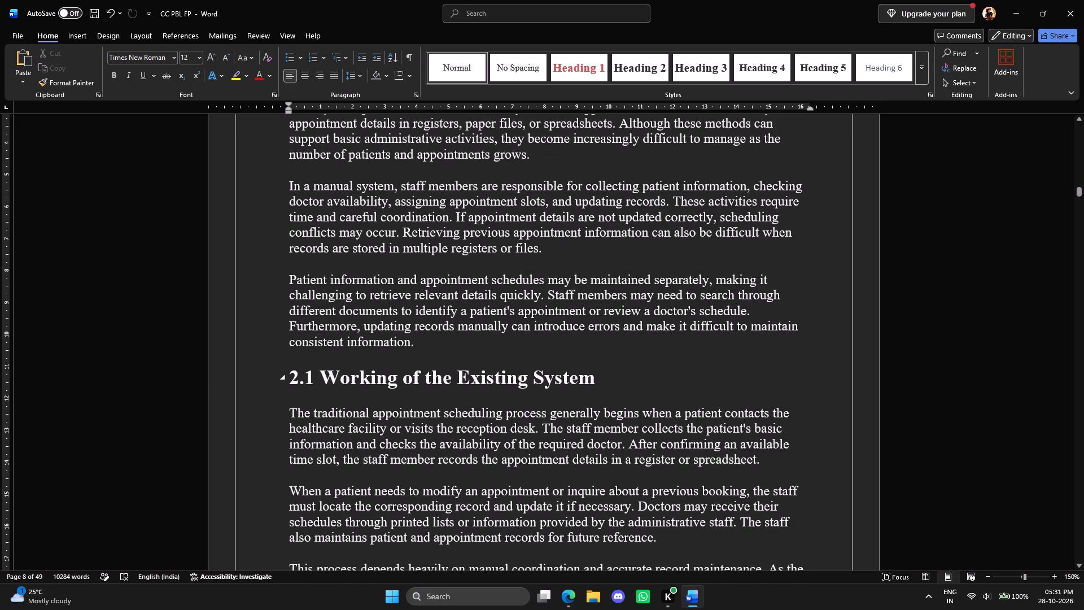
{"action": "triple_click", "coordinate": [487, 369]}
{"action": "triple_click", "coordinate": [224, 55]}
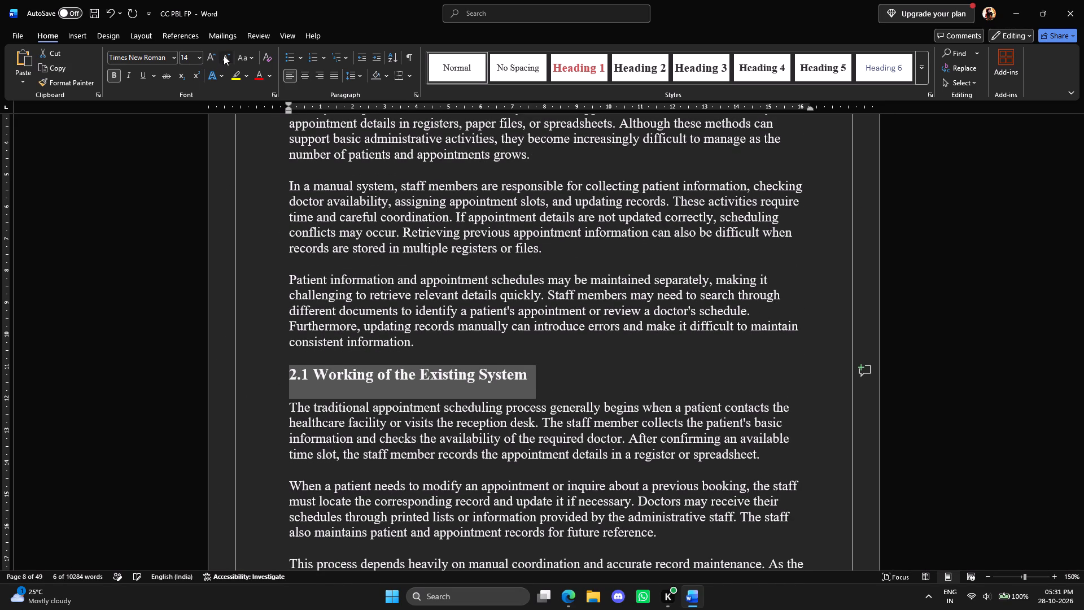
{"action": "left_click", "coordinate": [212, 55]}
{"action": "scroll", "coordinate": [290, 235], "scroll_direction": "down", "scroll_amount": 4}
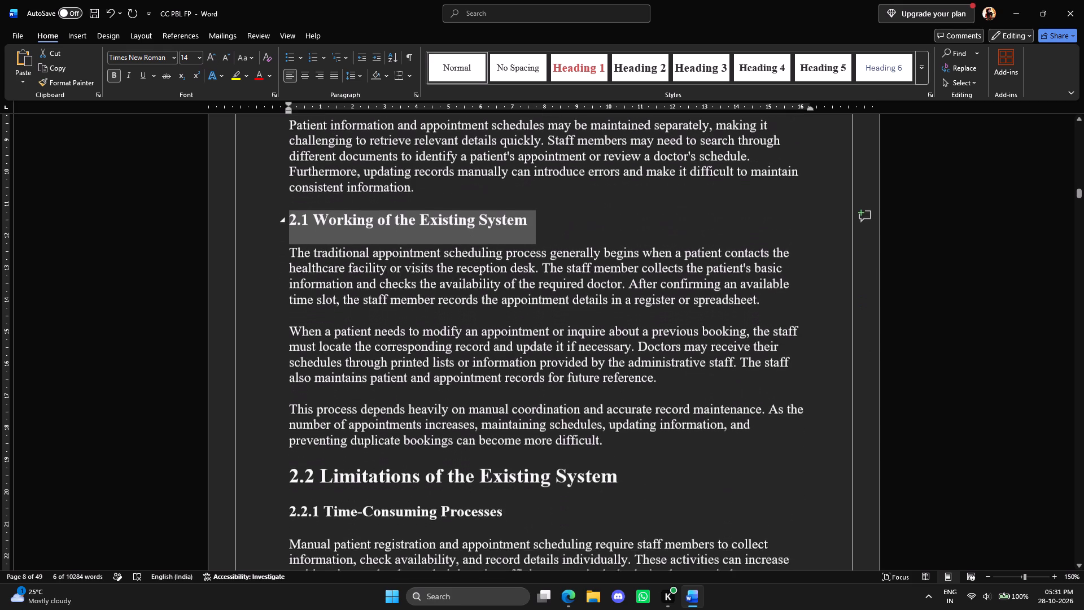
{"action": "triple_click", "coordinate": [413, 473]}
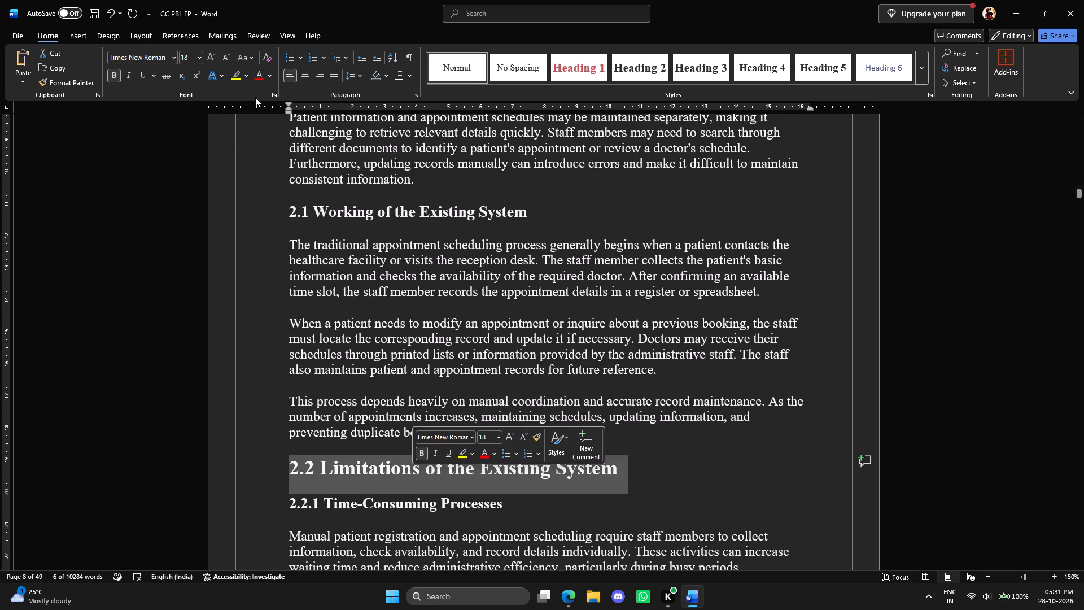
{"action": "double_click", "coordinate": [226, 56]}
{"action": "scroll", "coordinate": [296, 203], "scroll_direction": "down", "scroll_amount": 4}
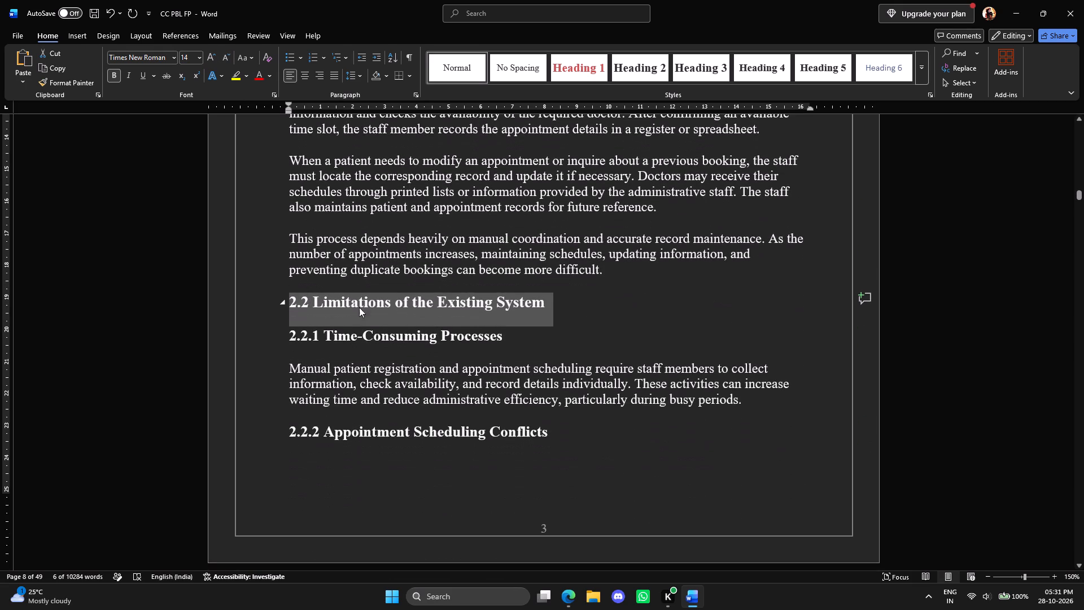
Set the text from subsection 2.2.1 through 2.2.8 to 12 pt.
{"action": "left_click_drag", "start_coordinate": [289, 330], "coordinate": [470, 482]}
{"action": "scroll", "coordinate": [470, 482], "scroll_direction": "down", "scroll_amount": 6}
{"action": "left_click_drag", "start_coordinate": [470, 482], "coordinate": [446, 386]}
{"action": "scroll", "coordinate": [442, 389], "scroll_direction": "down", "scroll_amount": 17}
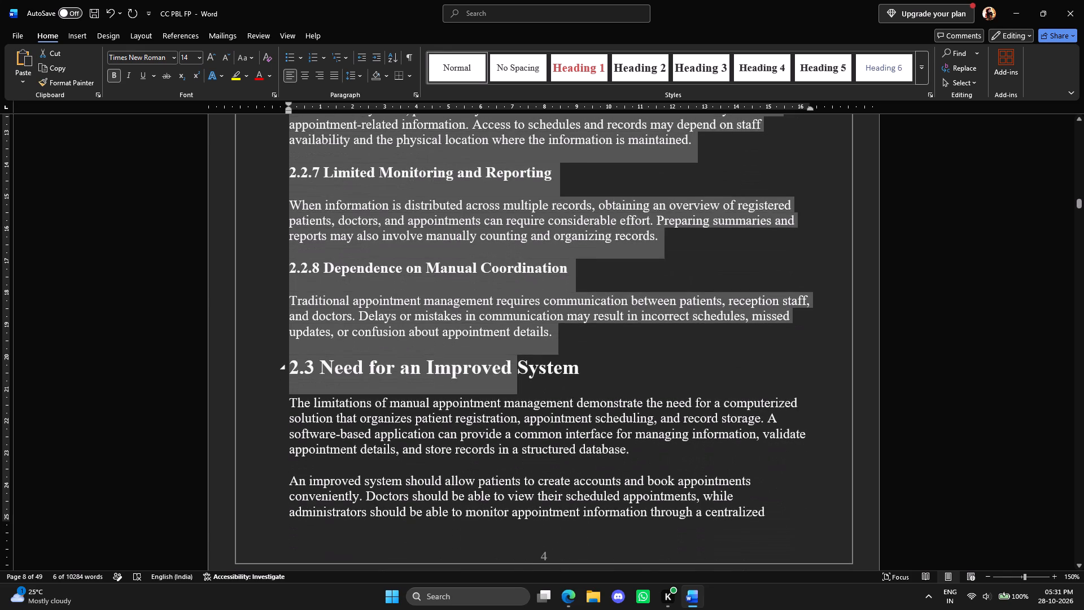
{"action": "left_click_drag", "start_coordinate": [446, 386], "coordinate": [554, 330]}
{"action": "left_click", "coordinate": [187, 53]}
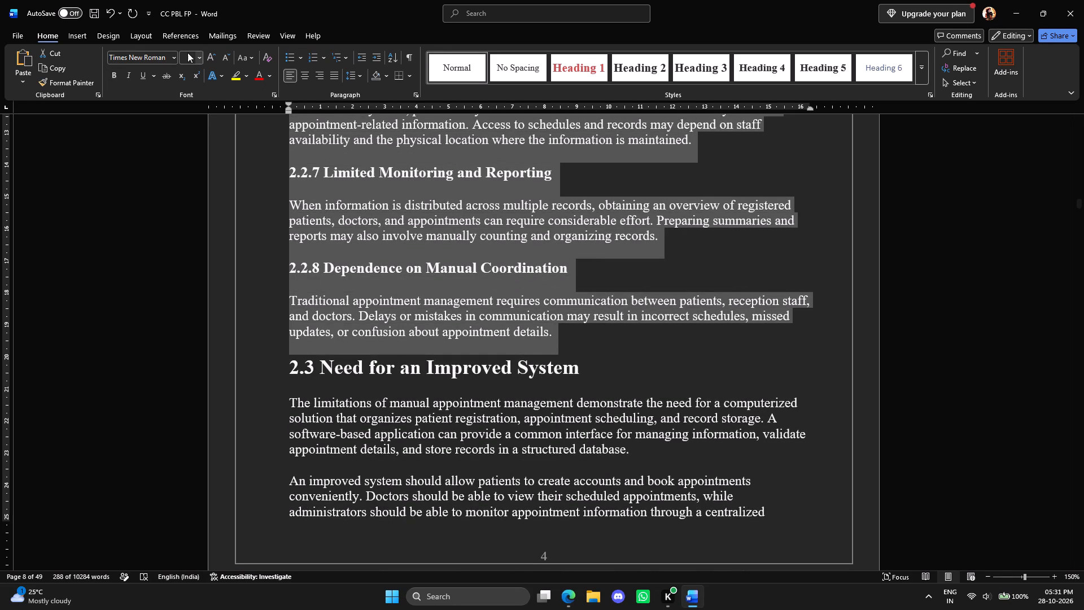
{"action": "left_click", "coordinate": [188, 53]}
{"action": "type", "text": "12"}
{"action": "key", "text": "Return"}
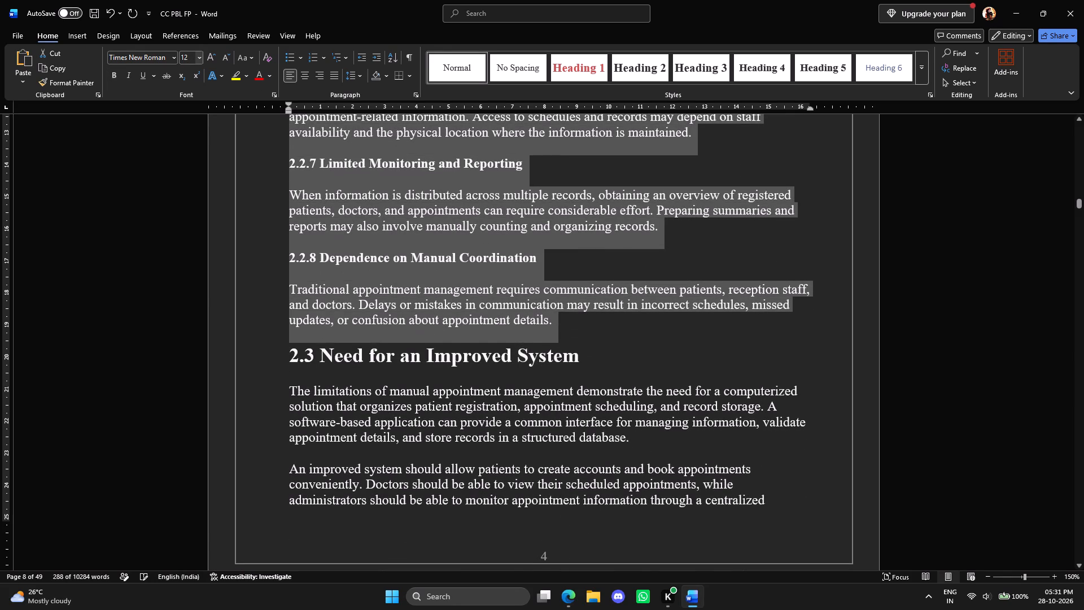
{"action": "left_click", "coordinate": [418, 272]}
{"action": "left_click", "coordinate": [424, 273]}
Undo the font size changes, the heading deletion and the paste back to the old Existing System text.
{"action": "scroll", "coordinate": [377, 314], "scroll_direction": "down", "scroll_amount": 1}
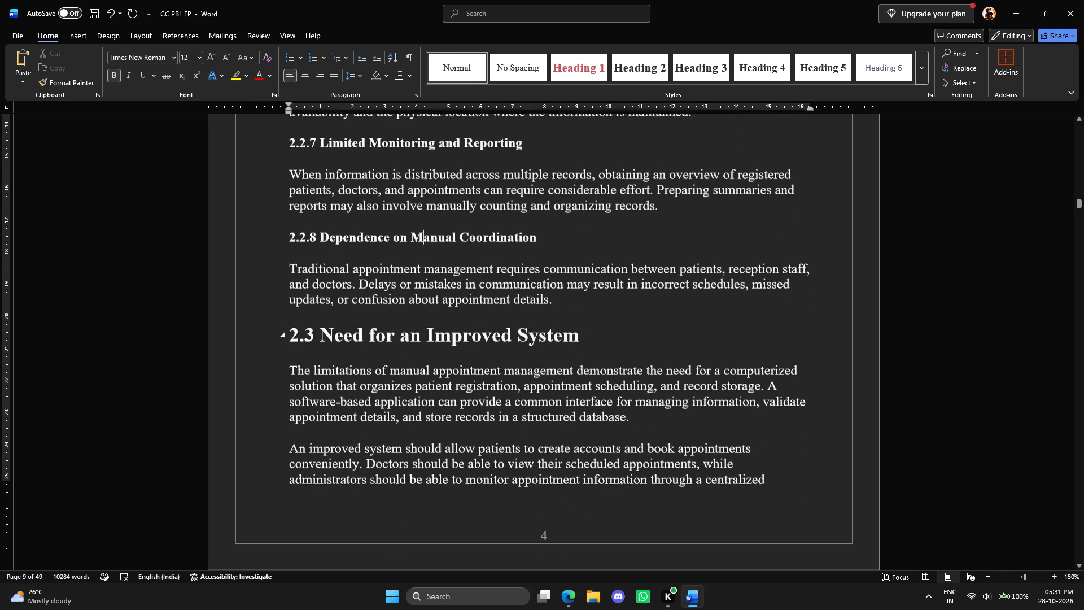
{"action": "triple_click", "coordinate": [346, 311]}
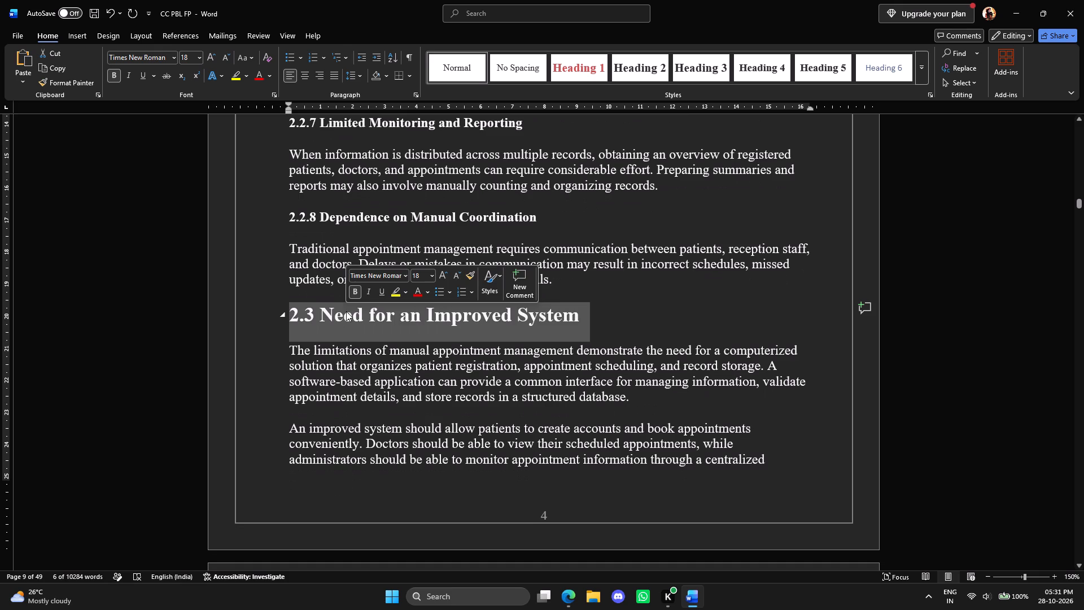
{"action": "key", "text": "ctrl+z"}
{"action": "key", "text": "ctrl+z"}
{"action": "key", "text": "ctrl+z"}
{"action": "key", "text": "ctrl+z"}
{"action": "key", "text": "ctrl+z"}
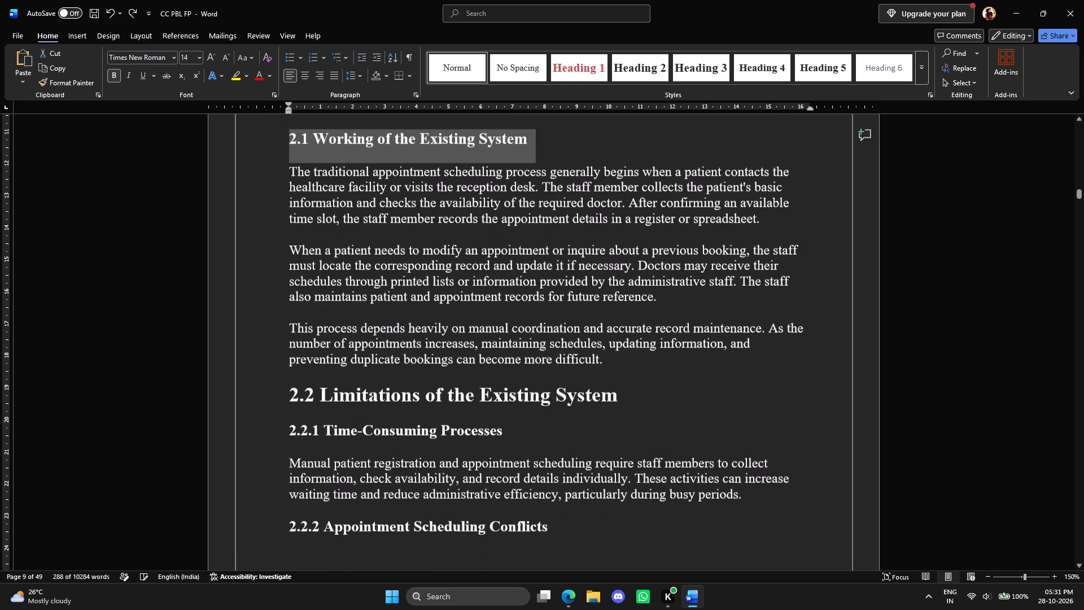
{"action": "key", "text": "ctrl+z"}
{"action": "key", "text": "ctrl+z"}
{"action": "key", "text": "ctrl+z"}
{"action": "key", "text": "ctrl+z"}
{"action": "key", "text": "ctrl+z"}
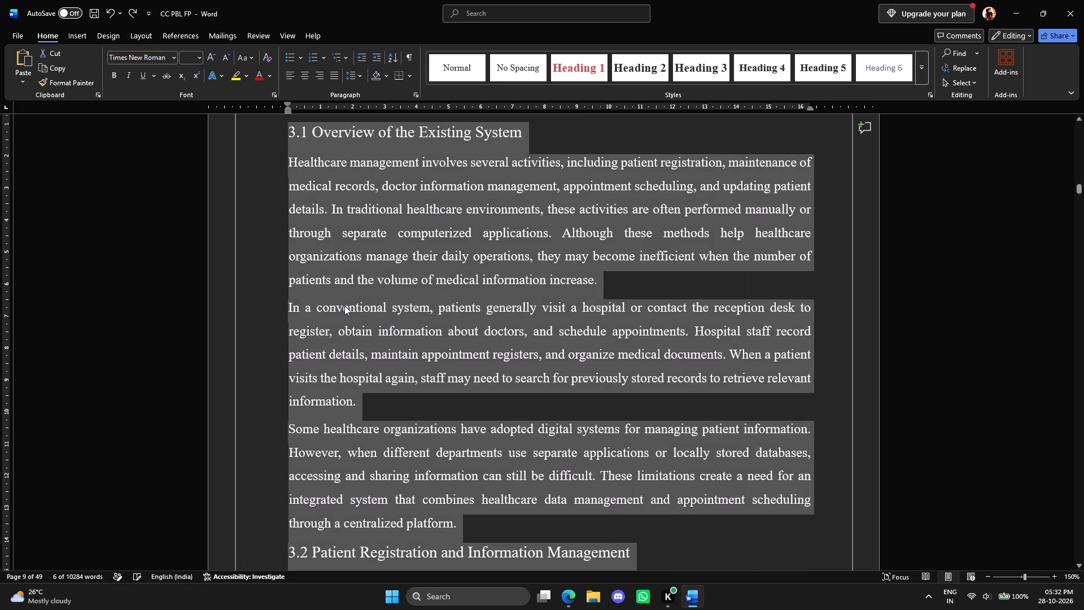
Delete the old Existing System text and paste the ChatGPT section under its heading at 12 pt with merged formatting.
{"action": "key", "text": "BackSpace"}
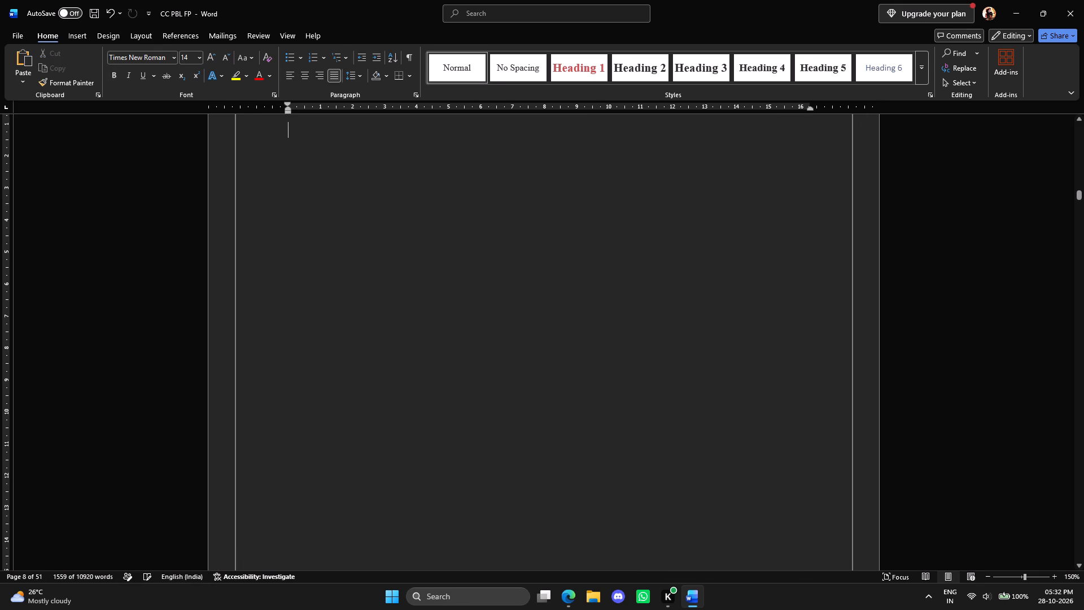
{"action": "scroll", "coordinate": [362, 215], "scroll_direction": "up", "scroll_amount": 4}
{"action": "right_click", "coordinate": [335, 300]}
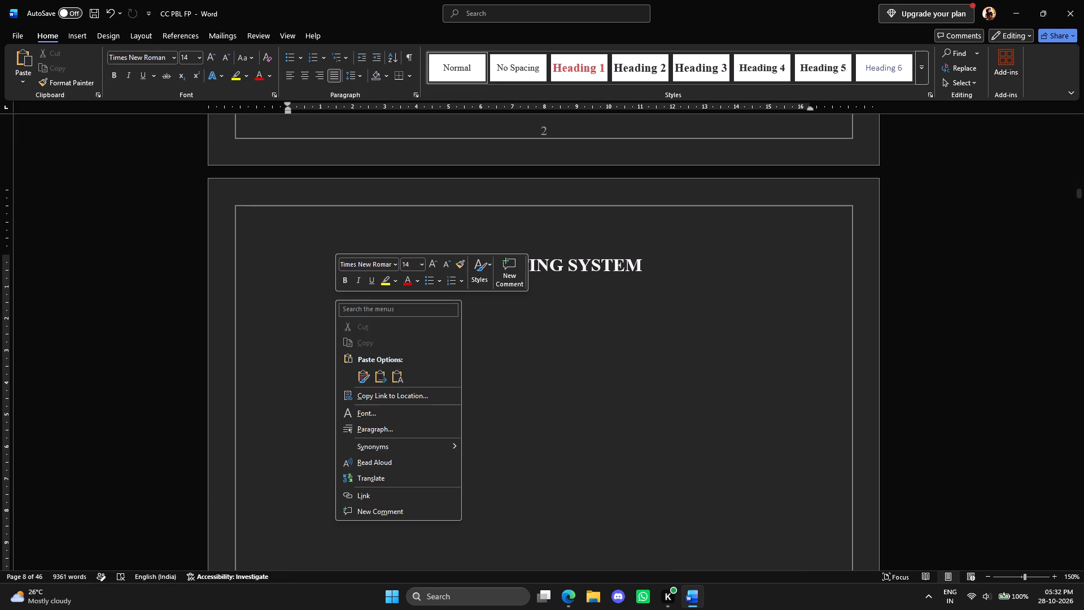
{"action": "left_click", "coordinate": [222, 54]}
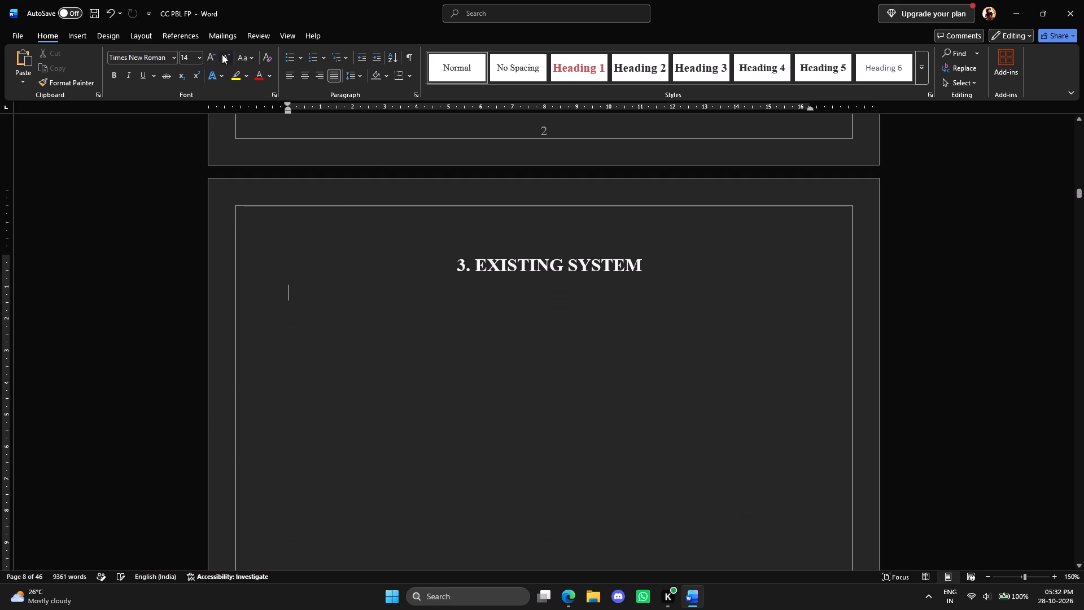
{"action": "right_click", "coordinate": [301, 296]}
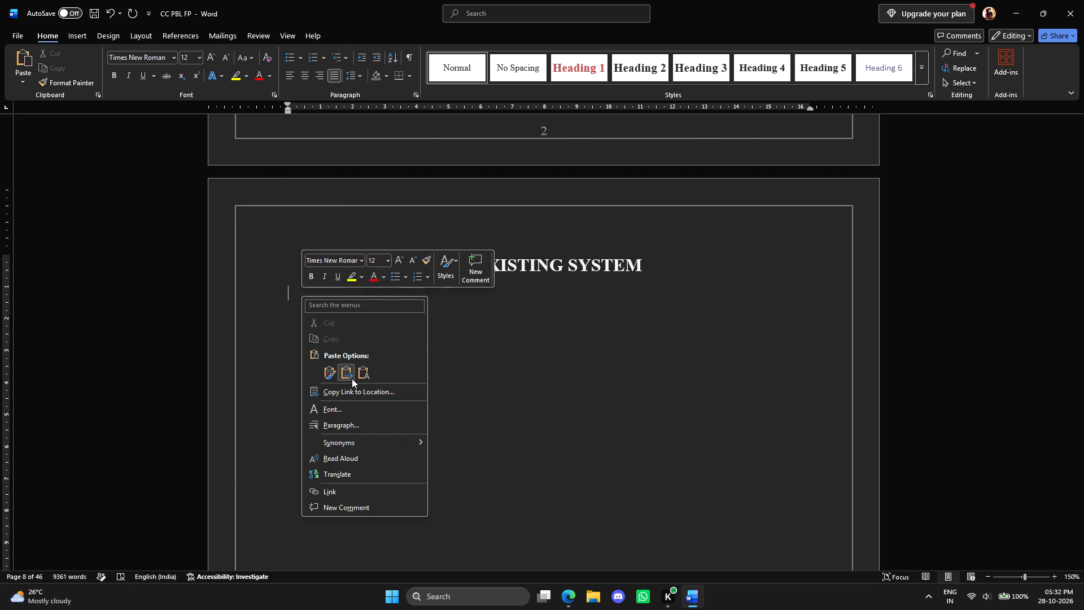
{"action": "left_click", "coordinate": [352, 378]}
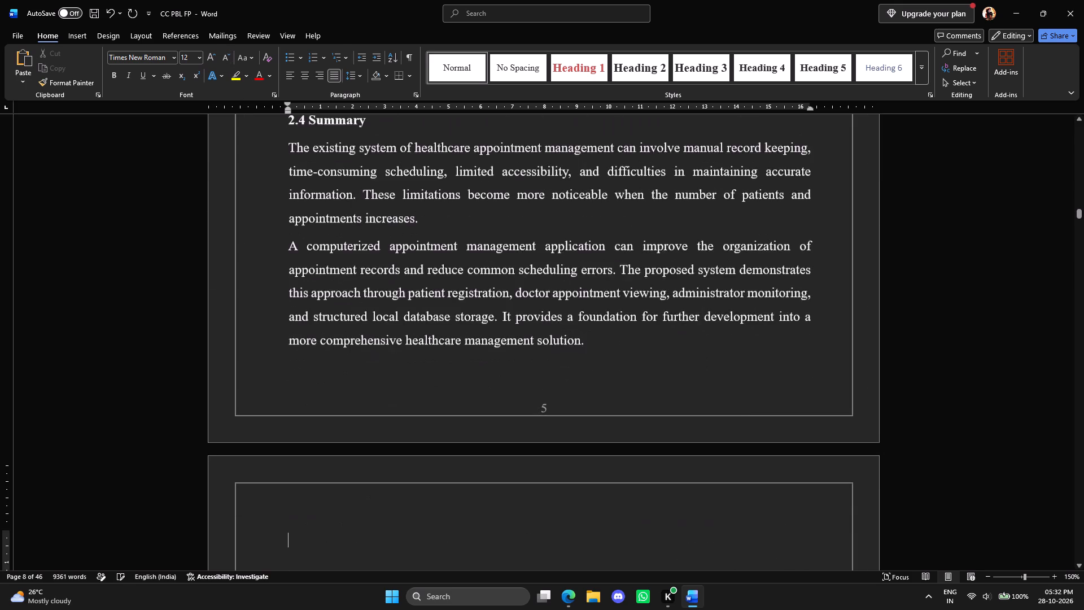
Delete the duplicate "2. EXISTING SYSTEM" heading beneath the chapter title "3. EXISTING SYSTEM".
{"action": "scroll", "coordinate": [366, 333], "scroll_direction": "up", "scroll_amount": 20}
{"action": "scroll", "coordinate": [366, 333], "scroll_direction": "up", "scroll_amount": 14}
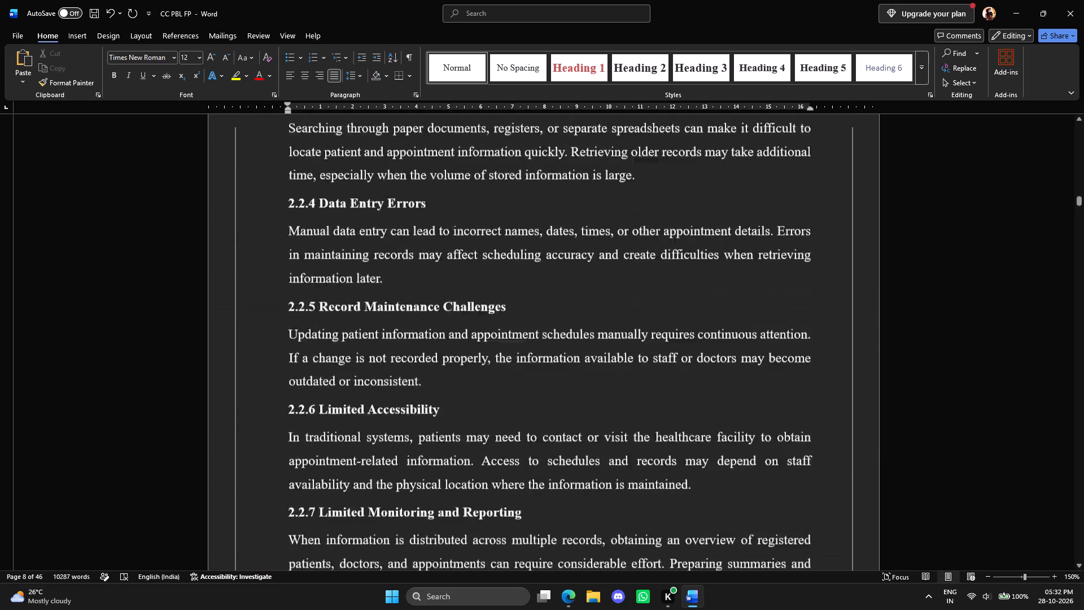
{"action": "scroll", "coordinate": [368, 340], "scroll_direction": "up", "scroll_amount": 20}
{"action": "scroll", "coordinate": [368, 340], "scroll_direction": "up", "scroll_amount": 13}
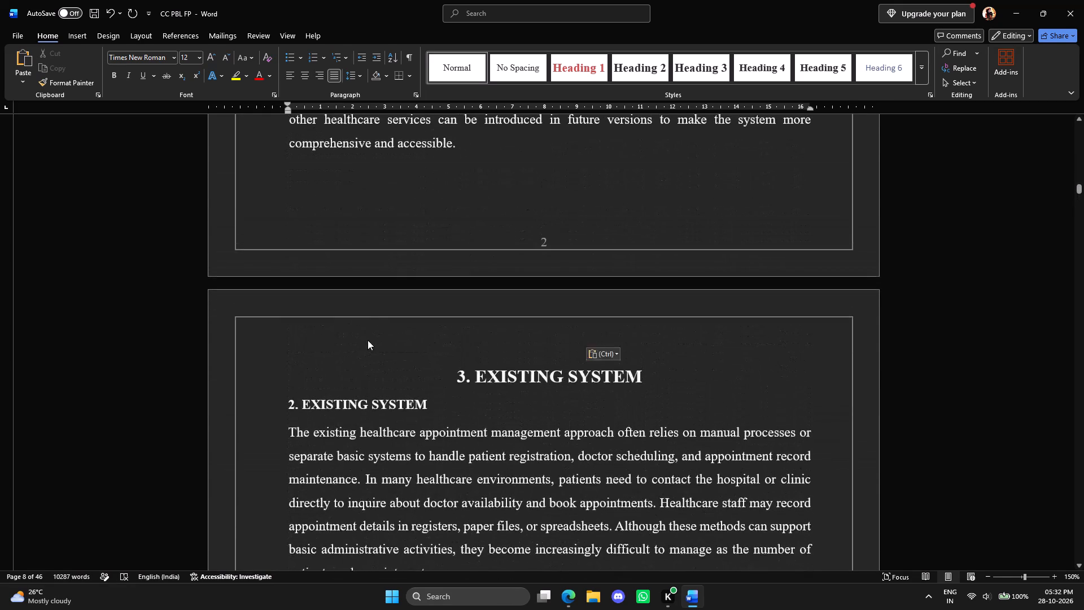
{"action": "scroll", "coordinate": [366, 342], "scroll_direction": "down", "scroll_amount": 6}
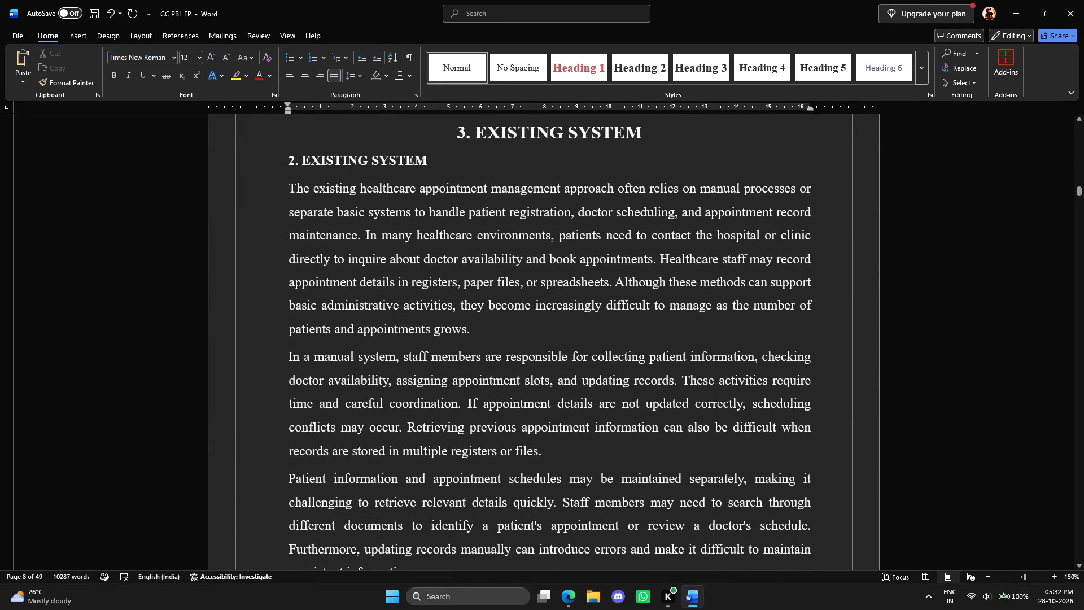
{"action": "triple_click", "coordinate": [375, 157]}
{"action": "key", "text": "BackSpace"}
Enlarge the headings "2.1 Working of the Existing System" and "2.2 Limitations of the Existing System" to 14 pt.
{"action": "scroll", "coordinate": [356, 177], "scroll_direction": "down", "scroll_amount": 5}
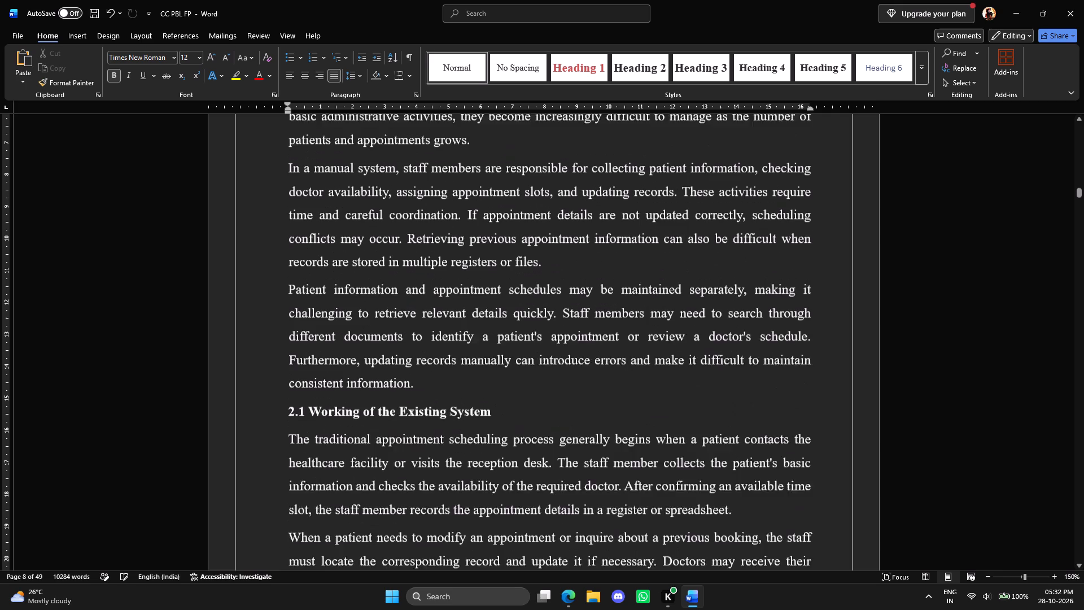
{"action": "triple_click", "coordinate": [399, 372]}
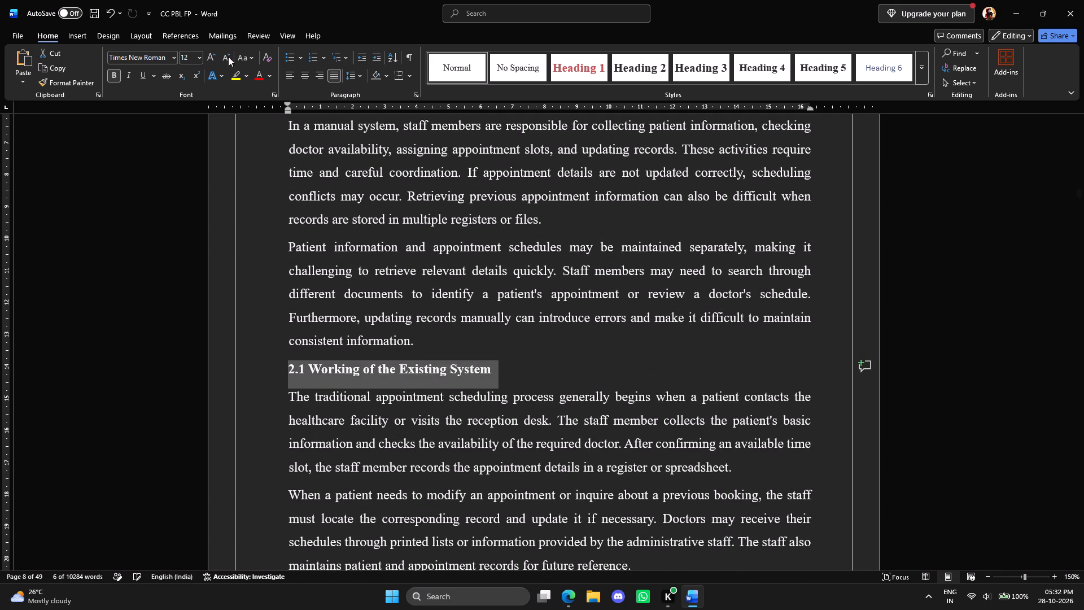
{"action": "left_click", "coordinate": [216, 53]}
{"action": "scroll", "coordinate": [289, 208], "scroll_direction": "down", "scroll_amount": 13}
{"action": "scroll", "coordinate": [307, 222], "scroll_direction": "up", "scroll_amount": 1}
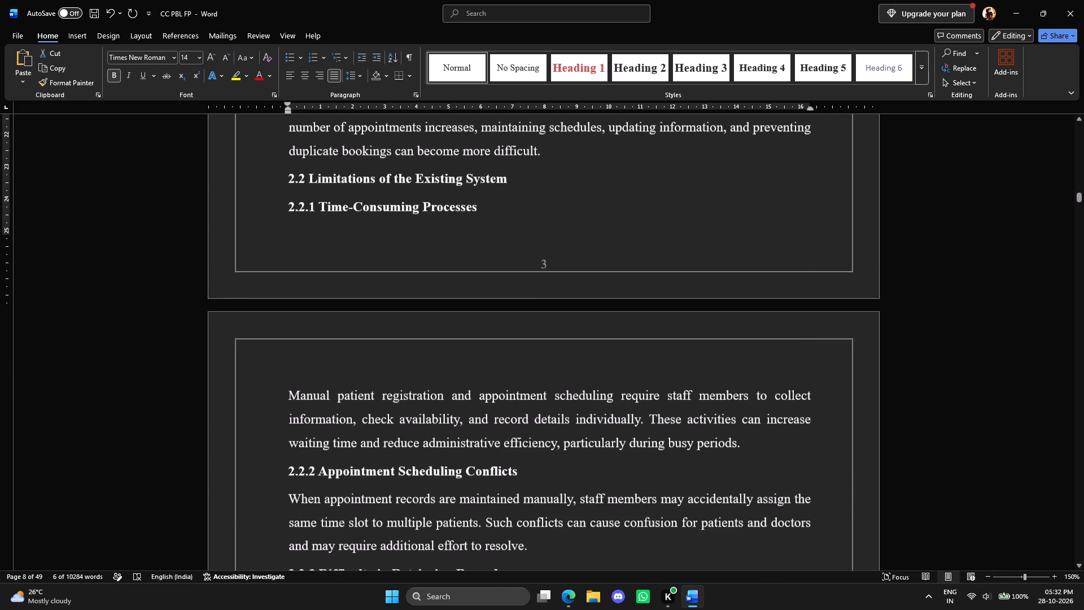
{"action": "triple_click", "coordinate": [355, 186]}
{"action": "left_click", "coordinate": [211, 55]}
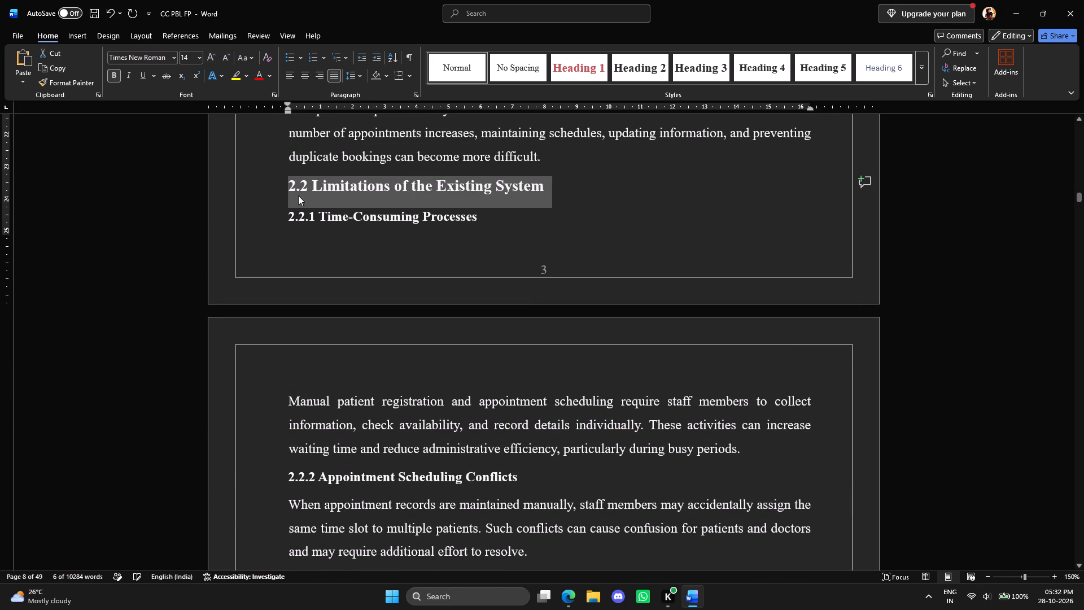
Enlarge the headings "2.3 Need for an Improved System" and "2.4 Summary" to 14 pt.
{"action": "scroll", "coordinate": [304, 202], "scroll_direction": "down", "scroll_amount": 13}
{"action": "scroll", "coordinate": [330, 244], "scroll_direction": "down", "scroll_amount": 6}
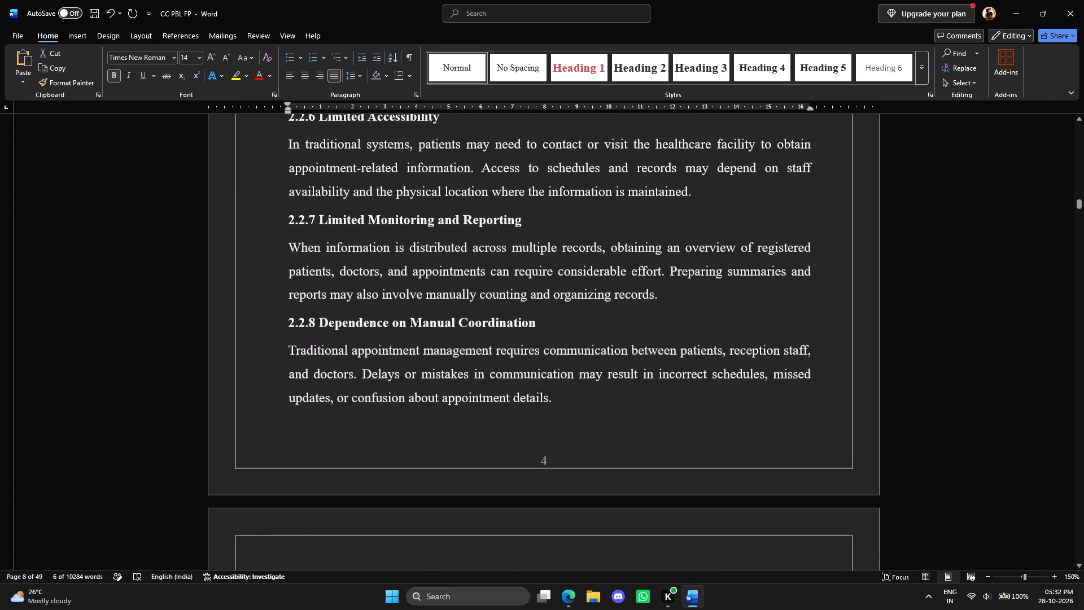
{"action": "scroll", "coordinate": [337, 250], "scroll_direction": "down", "scroll_amount": 7}
{"action": "triple_click", "coordinate": [355, 301]}
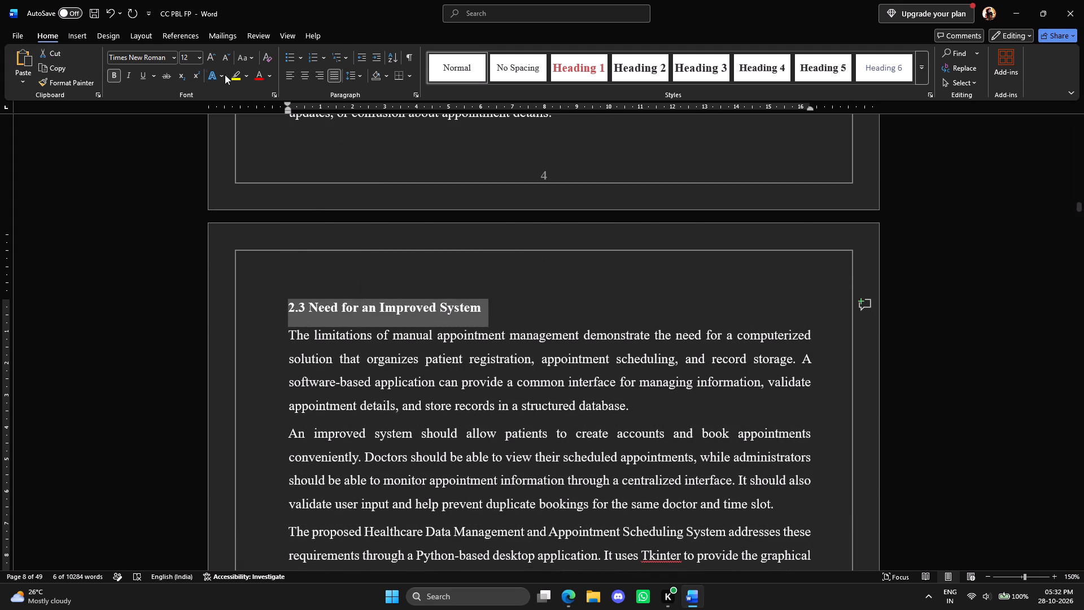
{"action": "left_click", "coordinate": [208, 56]}
{"action": "scroll", "coordinate": [326, 256], "scroll_direction": "down", "scroll_amount": 13}
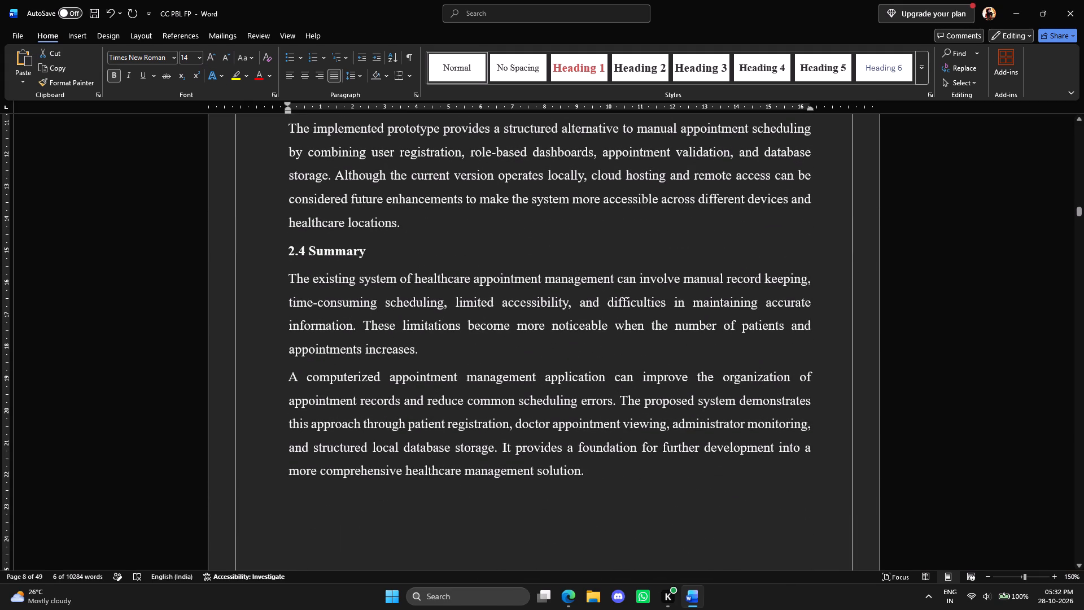
{"action": "triple_click", "coordinate": [334, 255]}
{"action": "left_click", "coordinate": [215, 53]}
{"action": "scroll", "coordinate": [298, 241], "scroll_direction": "down", "scroll_amount": 8}
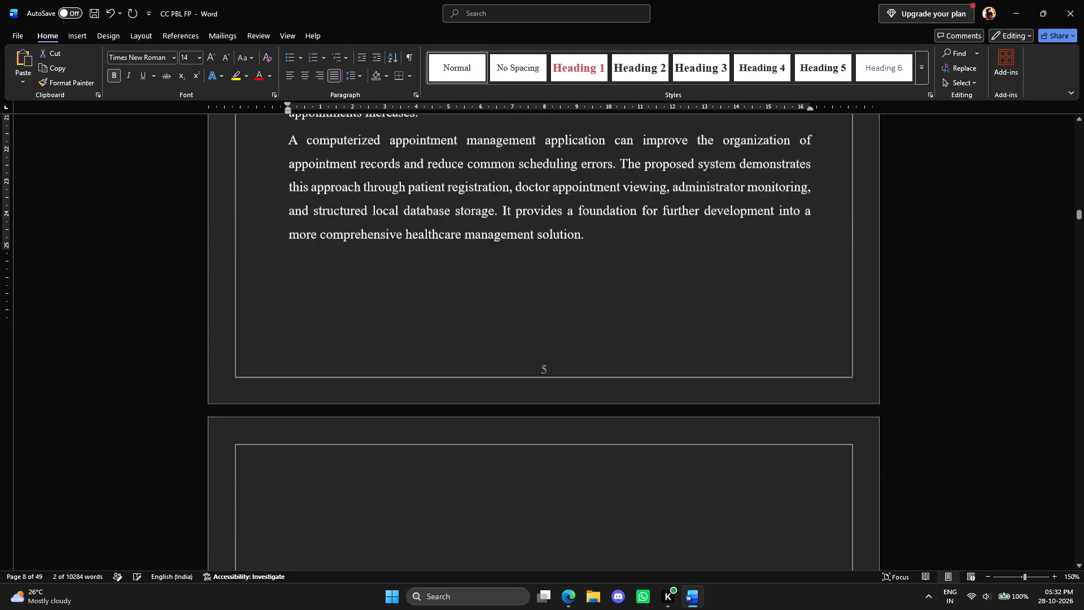
{"action": "scroll", "coordinate": [311, 251], "scroll_direction": "down", "scroll_amount": 7}
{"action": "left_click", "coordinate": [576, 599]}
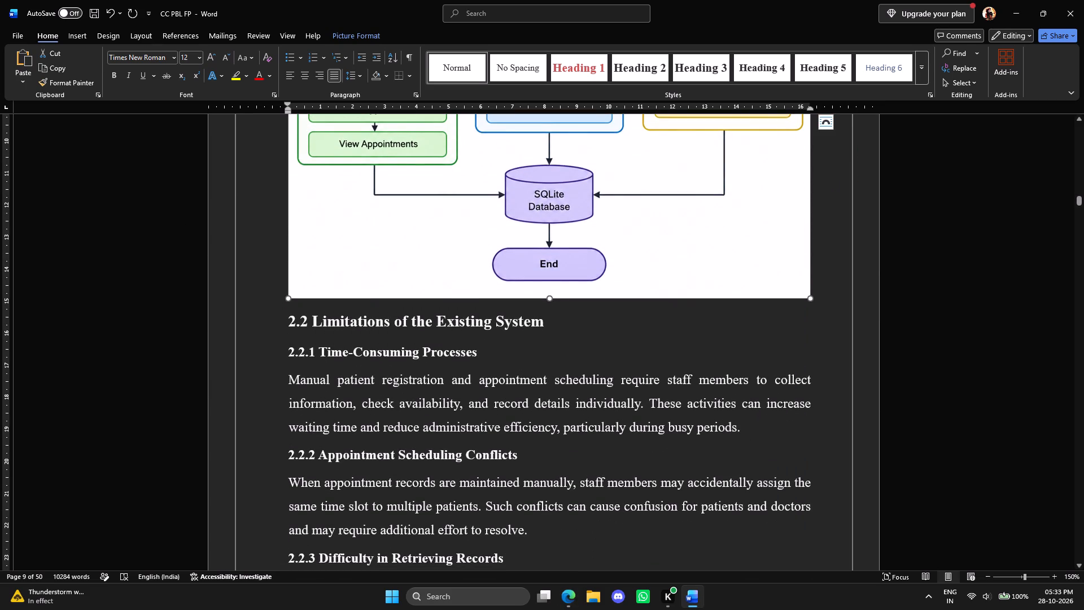
{"action": "left_click", "coordinate": [816, 298]}
{"action": "key", "text": "Return"}
{"action": "key", "text": "ctrl+v"}
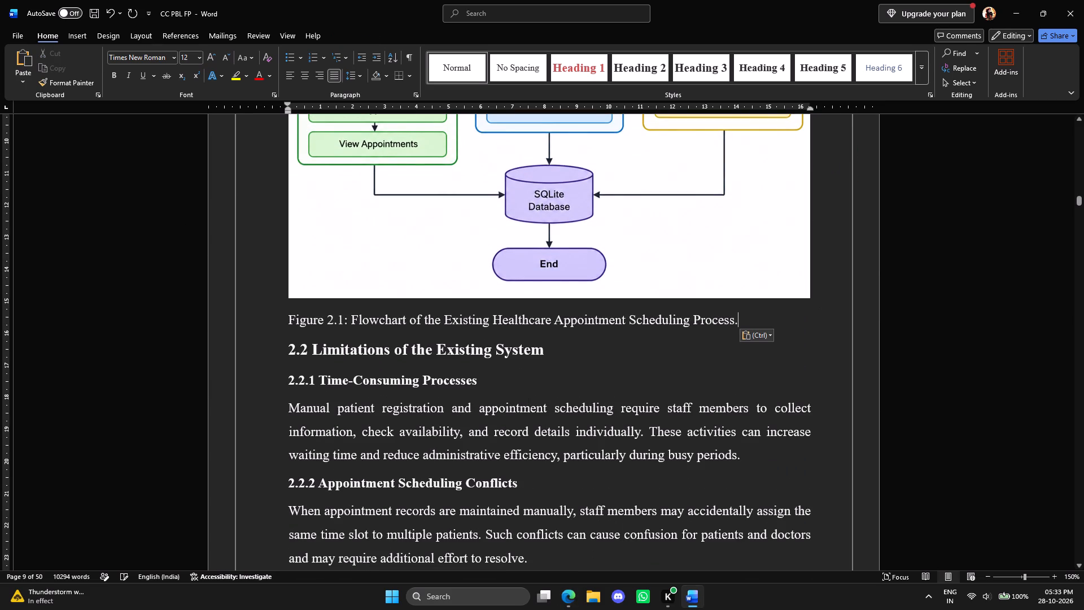
Italicize the Figure 2.1 caption.
{"action": "triple_click", "coordinate": [618, 321]}
{"action": "left_click", "coordinate": [131, 80]}
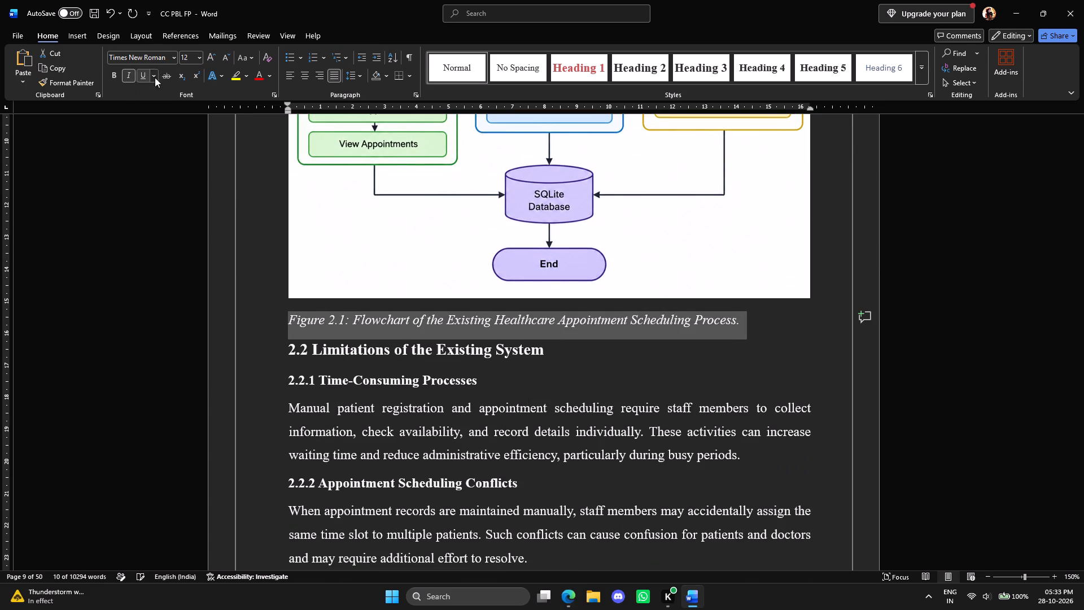
Center the Figure 2.1 caption beneath the flowchart.
{"action": "left_click", "coordinate": [301, 76]}
{"action": "left_click", "coordinate": [500, 341]}
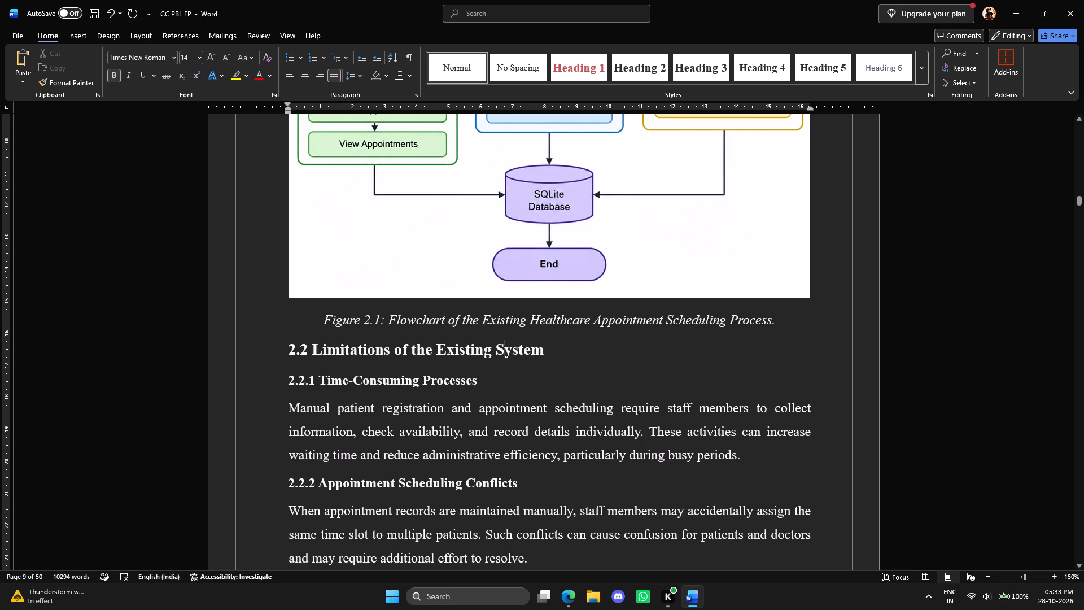
Set the page zoom to 120% and save the report.
{"action": "scroll", "coordinate": [486, 325], "scroll_direction": "up", "scroll_amount": 12}
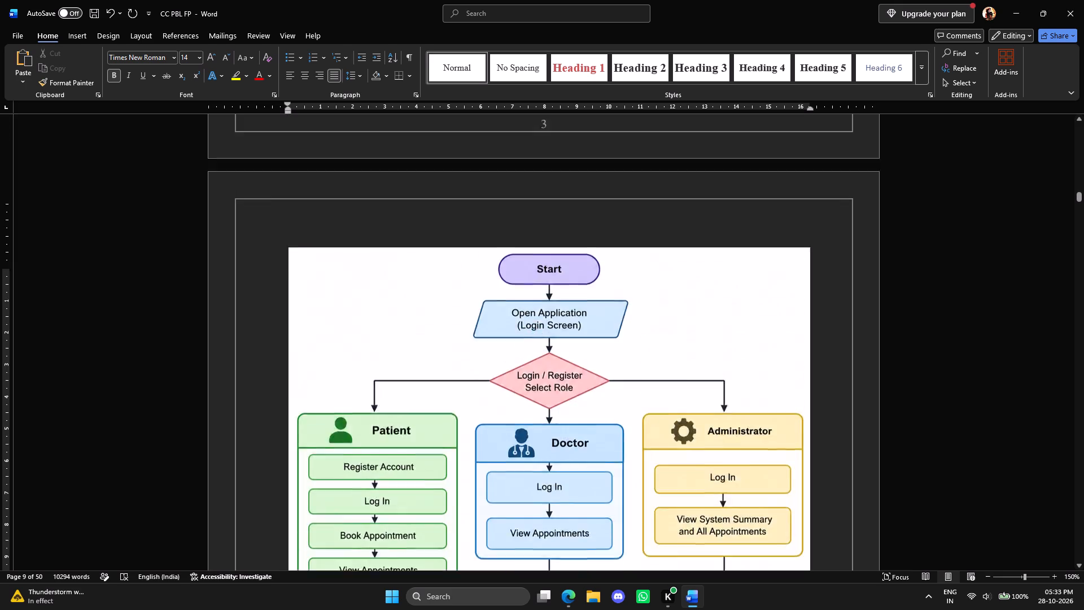
{"action": "scroll", "coordinate": [486, 325], "scroll_direction": "up", "scroll_amount": 17}
{"action": "scroll", "coordinate": [486, 325], "scroll_direction": "up", "scroll_amount": 6}
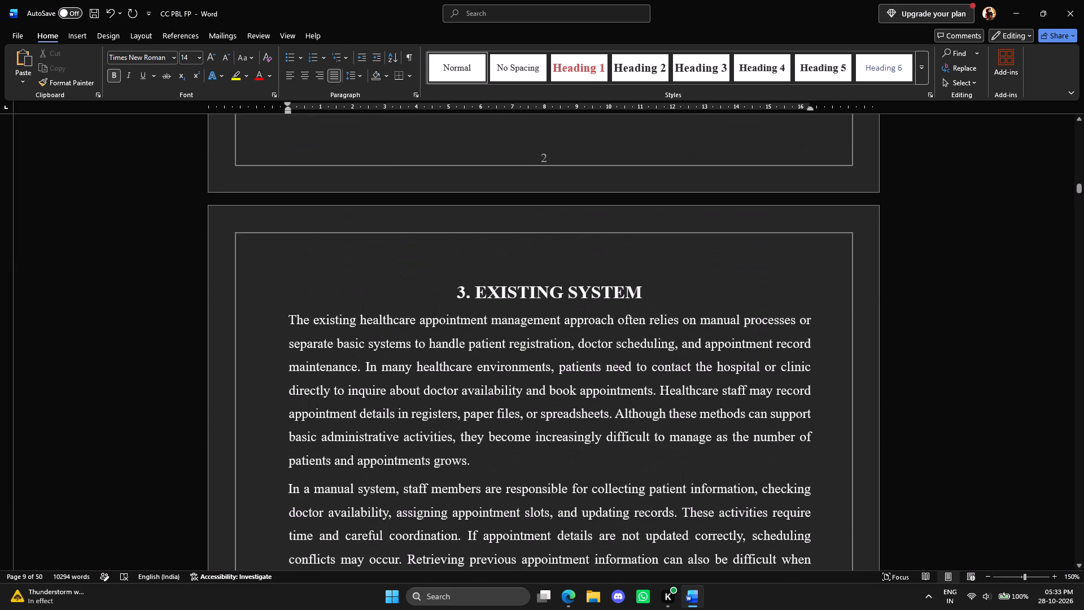
{"action": "scroll", "coordinate": [486, 329], "scroll_direction": "down", "scroll_amount": 4, "text": "ctrl"}
{"action": "scroll", "coordinate": [489, 331], "scroll_direction": "down", "scroll_amount": 6}
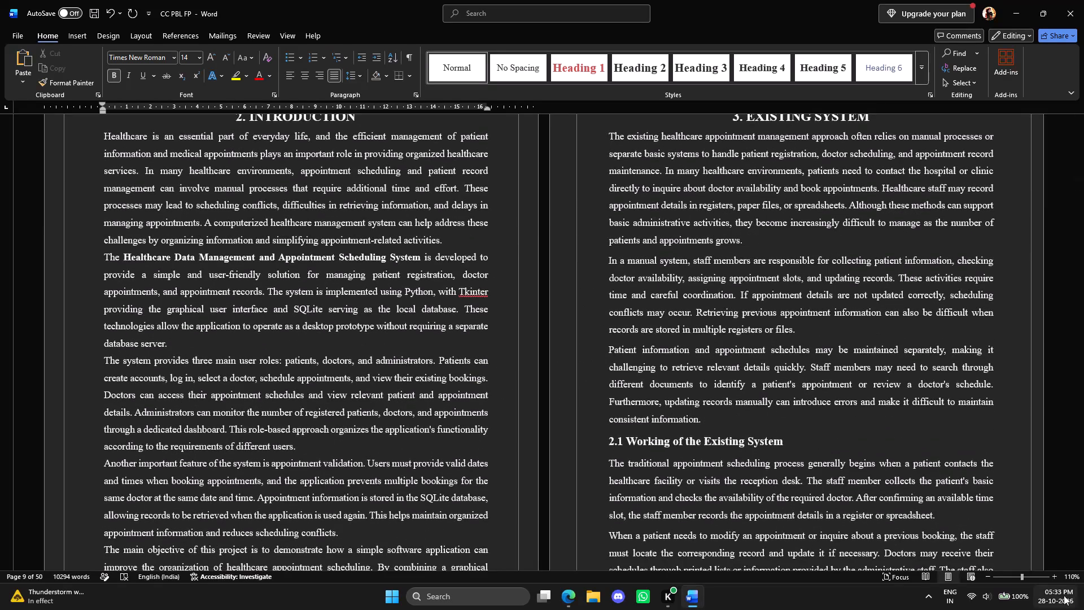
{"action": "left_click", "coordinate": [1059, 579]}
{"action": "scroll", "coordinate": [818, 450], "scroll_direction": "down", "scroll_amount": 8}
{"action": "scroll", "coordinate": [764, 437], "scroll_direction": "down", "scroll_amount": 4}
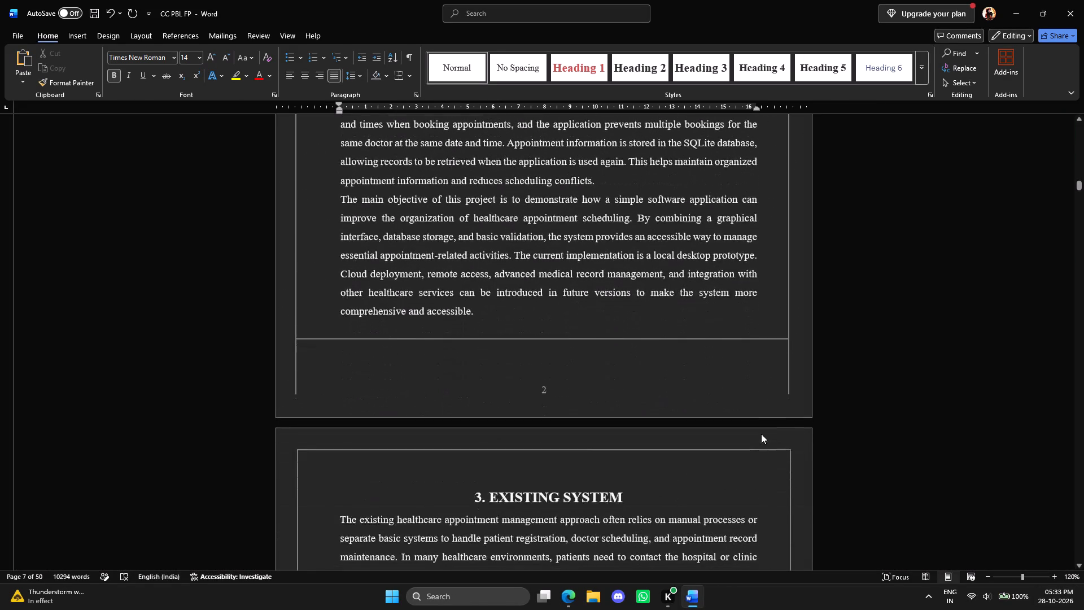
{"action": "scroll", "coordinate": [761, 434], "scroll_direction": "down", "scroll_amount": 3}
{"action": "key", "text": "ctrl+s"}
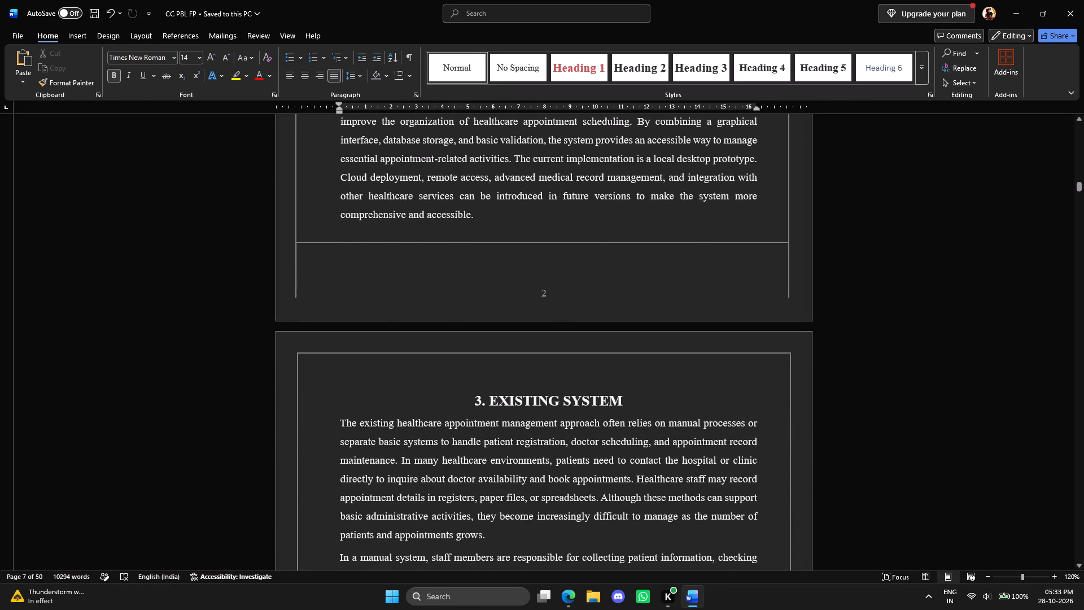
Close the report and reopen the CC PBL FP document from the Desktop.
{"action": "scroll", "coordinate": [738, 424], "scroll_direction": "up", "scroll_amount": 7}
{"action": "scroll", "coordinate": [735, 421], "scroll_direction": "up", "scroll_amount": 15}
{"action": "scroll", "coordinate": [735, 421], "scroll_direction": "down", "scroll_amount": 8}
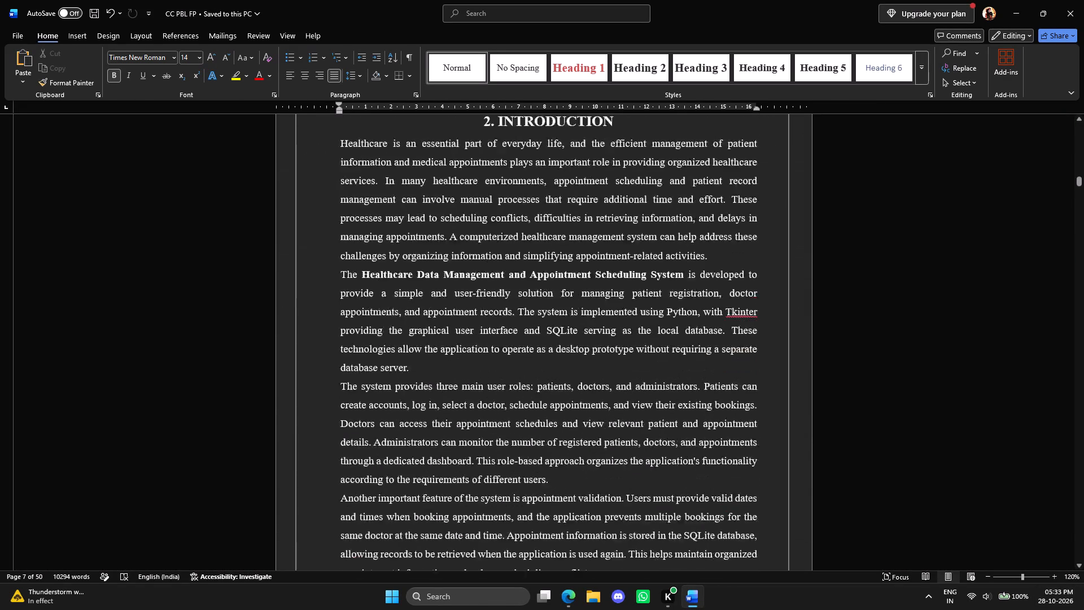
{"action": "scroll", "coordinate": [735, 421], "scroll_direction": "down", "scroll_amount": 13}
{"action": "left_click", "coordinate": [1083, 0]}
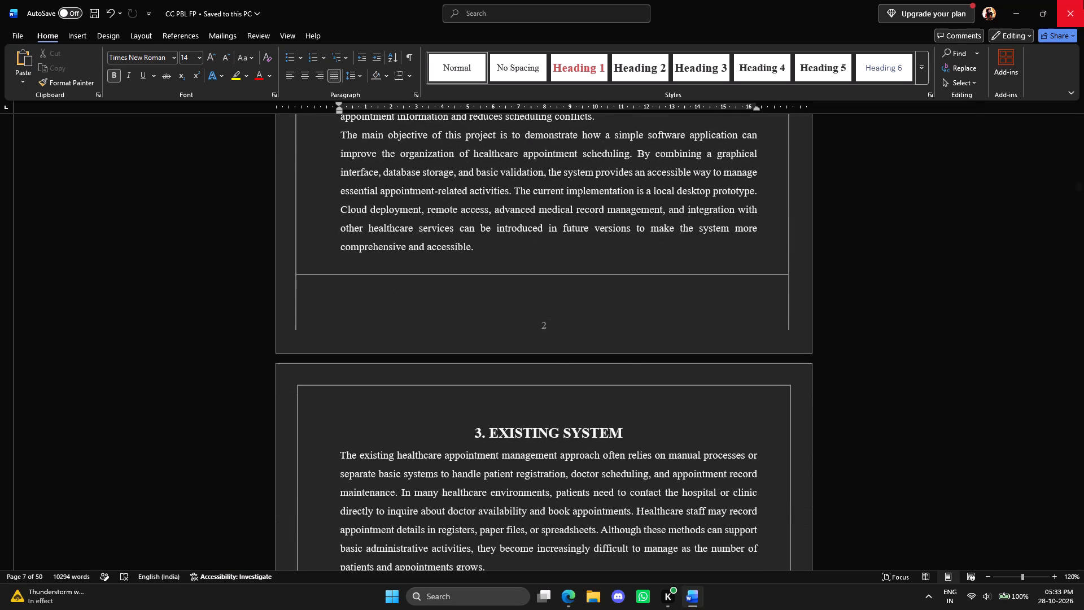
{"action": "key", "text": "super+d"}
{"action": "left_click", "coordinate": [128, 194]}
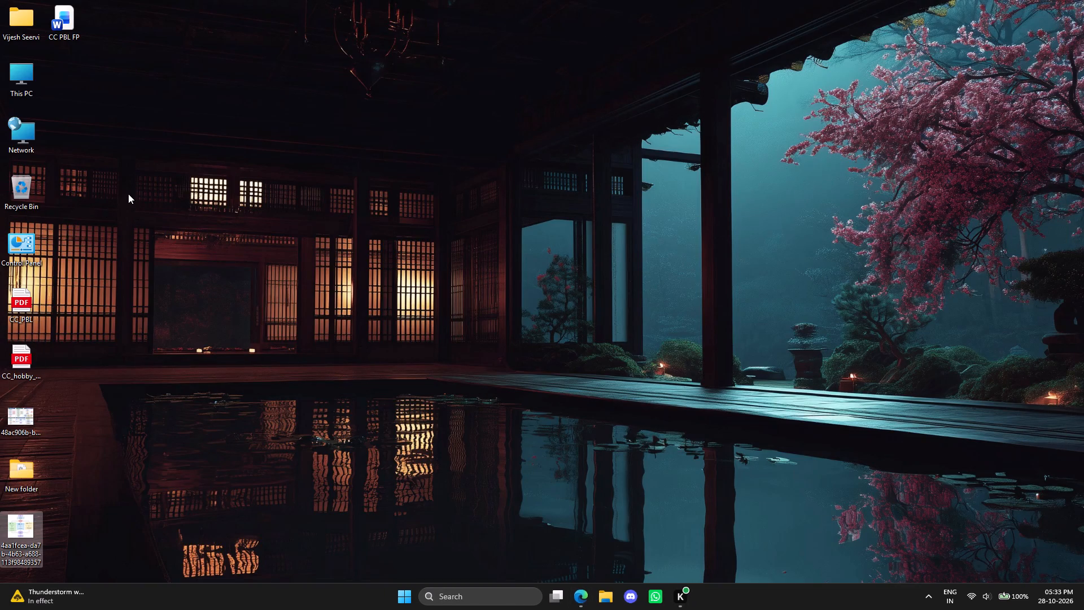
{"action": "double_click", "coordinate": [61, 46]}
{"action": "double_click", "coordinate": [65, 27]}
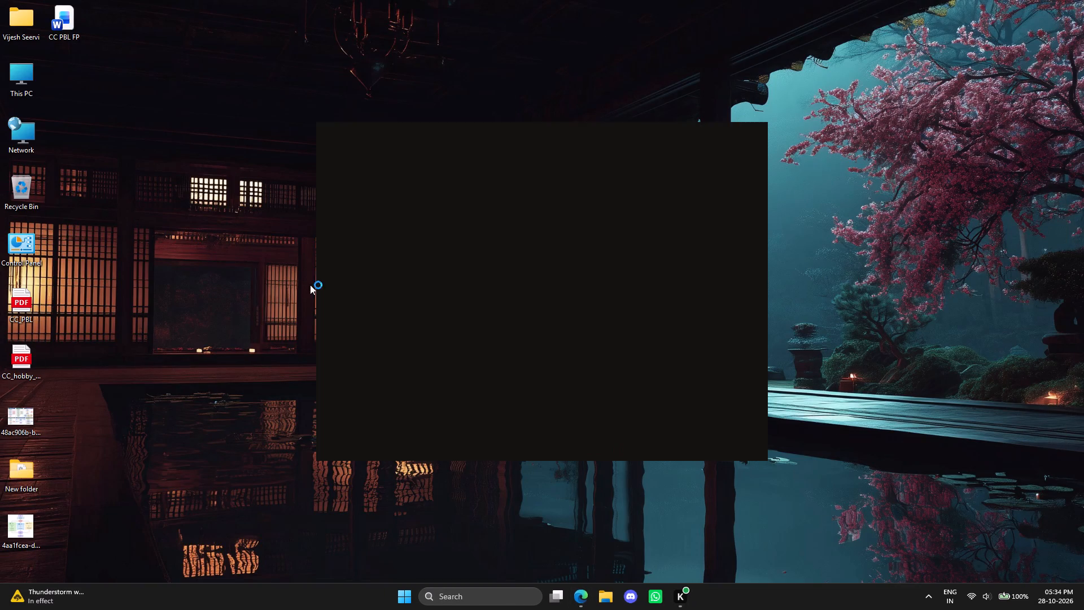
Examine the reopened report's pages from the certificate through section 3, Existing System.
{"action": "scroll", "coordinate": [327, 301], "scroll_direction": "down", "scroll_amount": 7}
{"action": "scroll", "coordinate": [803, 324], "scroll_direction": "down", "scroll_amount": 20}
{"action": "scroll", "coordinate": [803, 324], "scroll_direction": "down", "scroll_amount": 7}
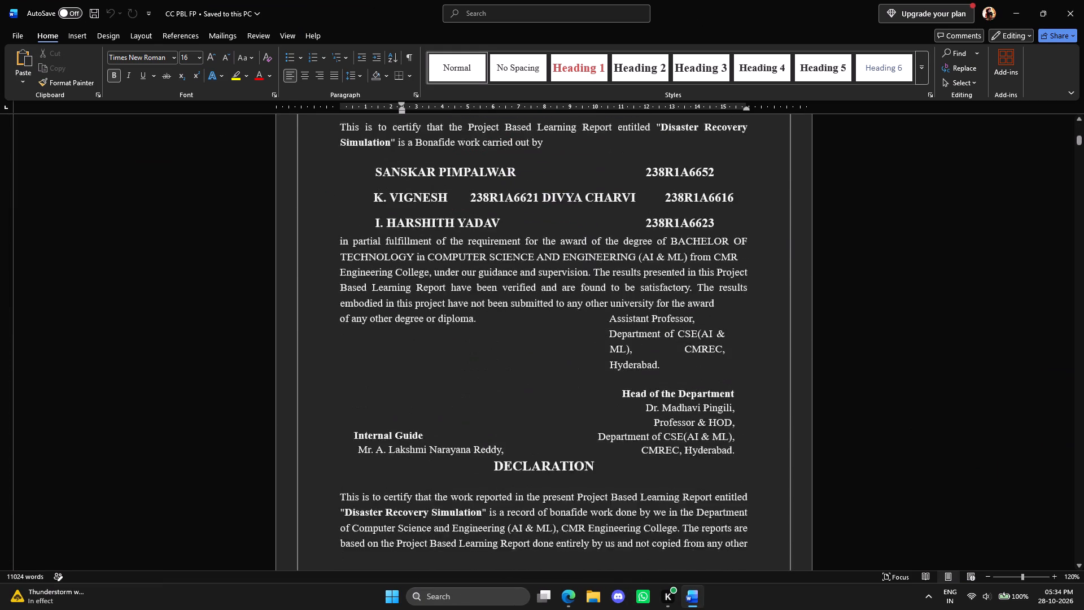
{"action": "scroll", "coordinate": [767, 330], "scroll_direction": "down", "scroll_amount": 16}
{"action": "scroll", "coordinate": [746, 331], "scroll_direction": "down", "scroll_amount": 14}
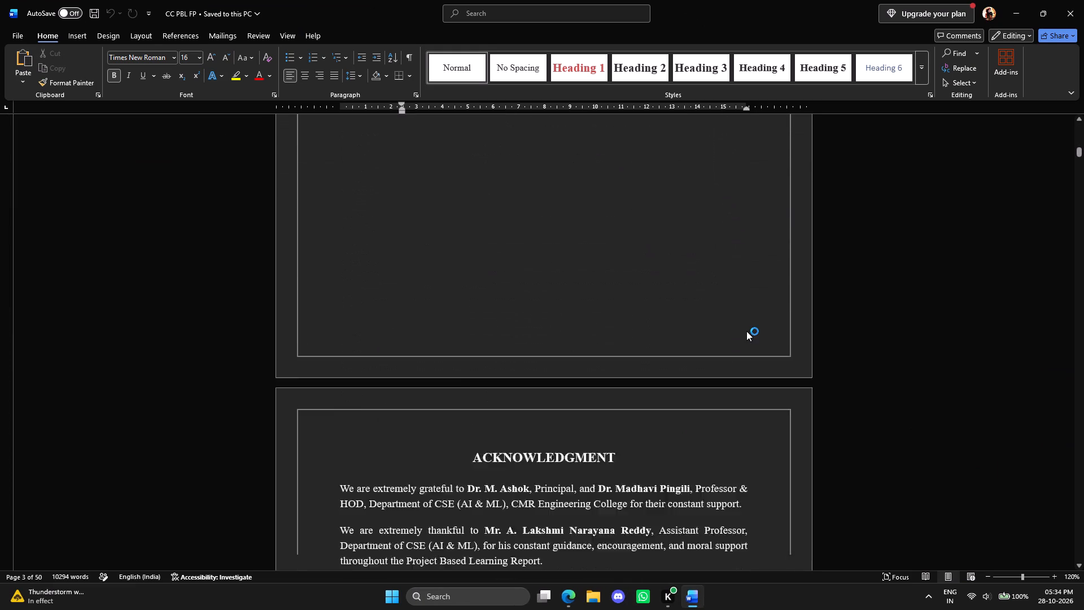
{"action": "scroll", "coordinate": [746, 331], "scroll_direction": "down", "scroll_amount": 20}
{"action": "scroll", "coordinate": [746, 331], "scroll_direction": "down", "scroll_amount": 20}
{"action": "scroll", "coordinate": [746, 331], "scroll_direction": "down", "scroll_amount": 6}
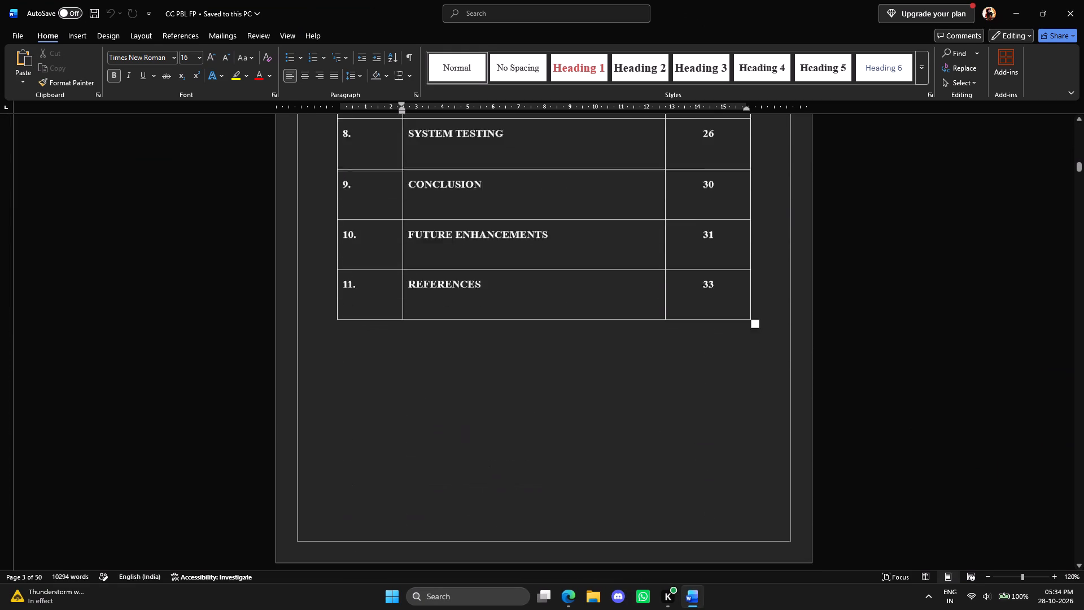
{"action": "scroll", "coordinate": [746, 331], "scroll_direction": "down", "scroll_amount": 20}
{"action": "scroll", "coordinate": [746, 331], "scroll_direction": "down", "scroll_amount": 8}
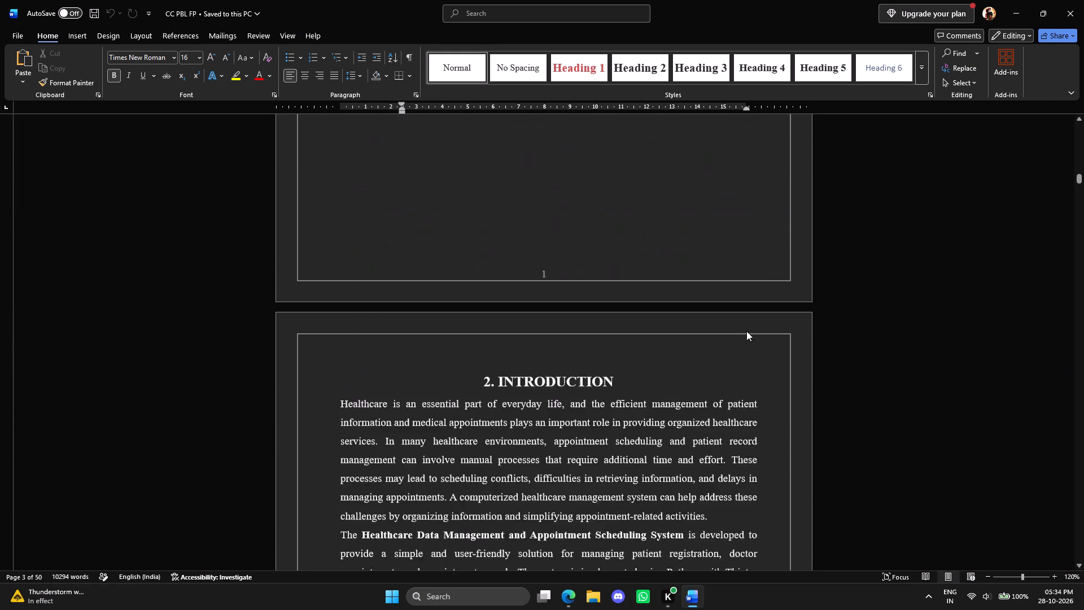
{"action": "scroll", "coordinate": [746, 331], "scroll_direction": "down", "scroll_amount": 16}
{"action": "scroll", "coordinate": [746, 331], "scroll_direction": "down", "scroll_amount": 14}
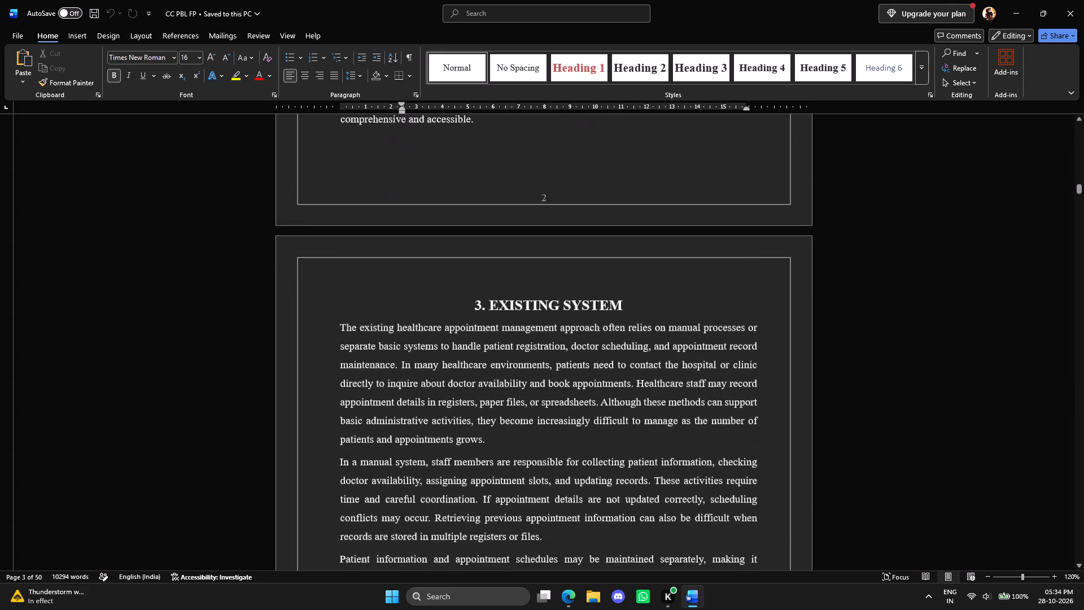
{"action": "scroll", "coordinate": [746, 331], "scroll_direction": "down", "scroll_amount": 9}
Remove the blank lines separating the three paragraphs of the Abstract.
{"action": "scroll", "coordinate": [741, 330], "scroll_direction": "up", "scroll_amount": 17}
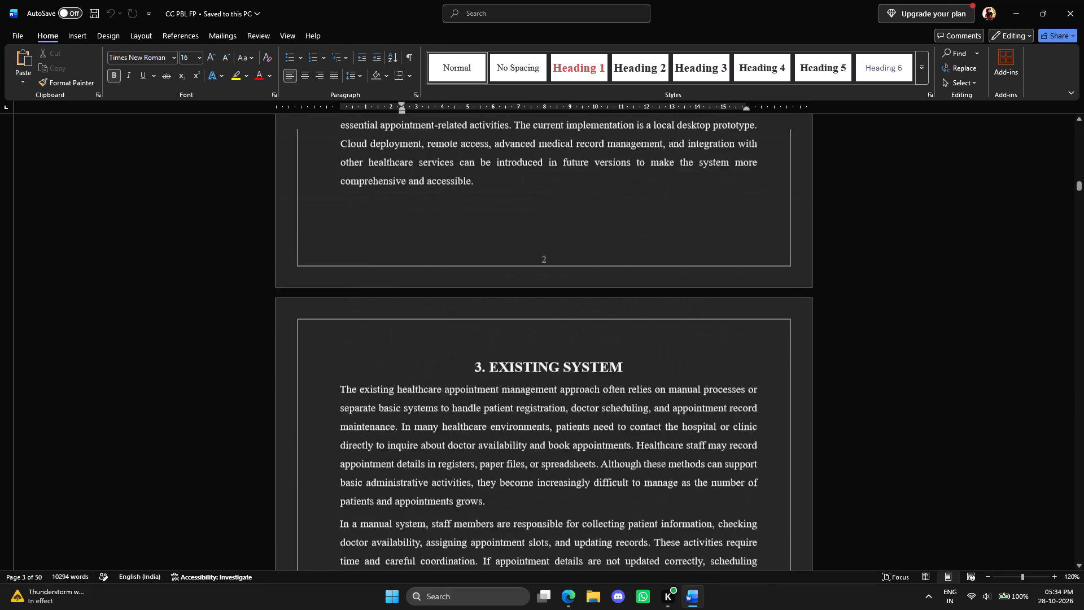
{"action": "scroll", "coordinate": [741, 330], "scroll_direction": "up", "scroll_amount": 20}
{"action": "scroll", "coordinate": [741, 330], "scroll_direction": "up", "scroll_amount": 15}
{"action": "scroll", "coordinate": [614, 306], "scroll_direction": "up", "scroll_amount": 5}
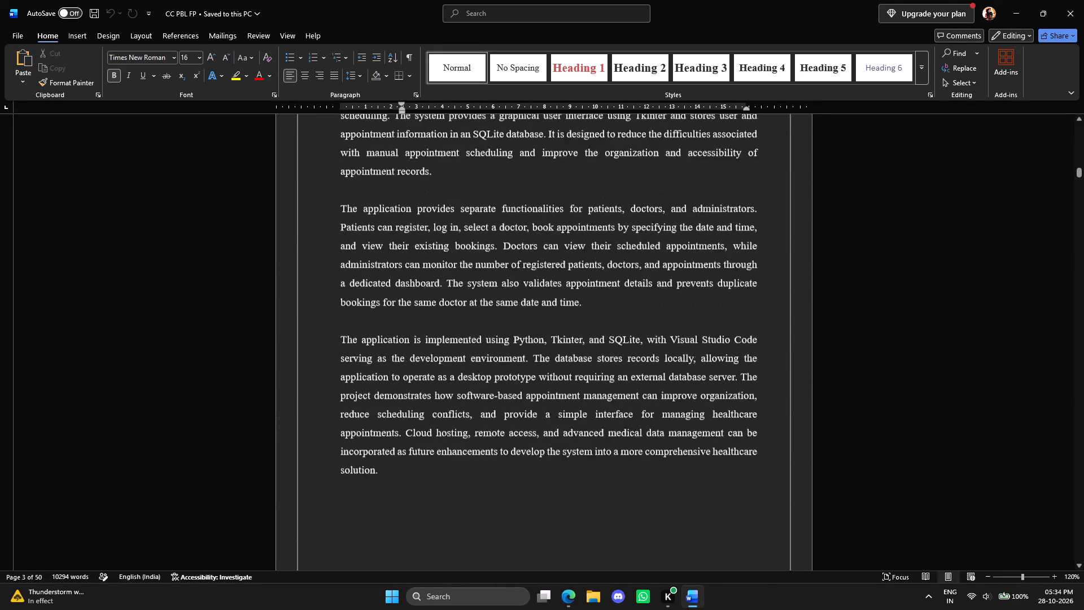
{"action": "left_click", "coordinate": [479, 311]}
{"action": "key", "text": "BackSpace"}
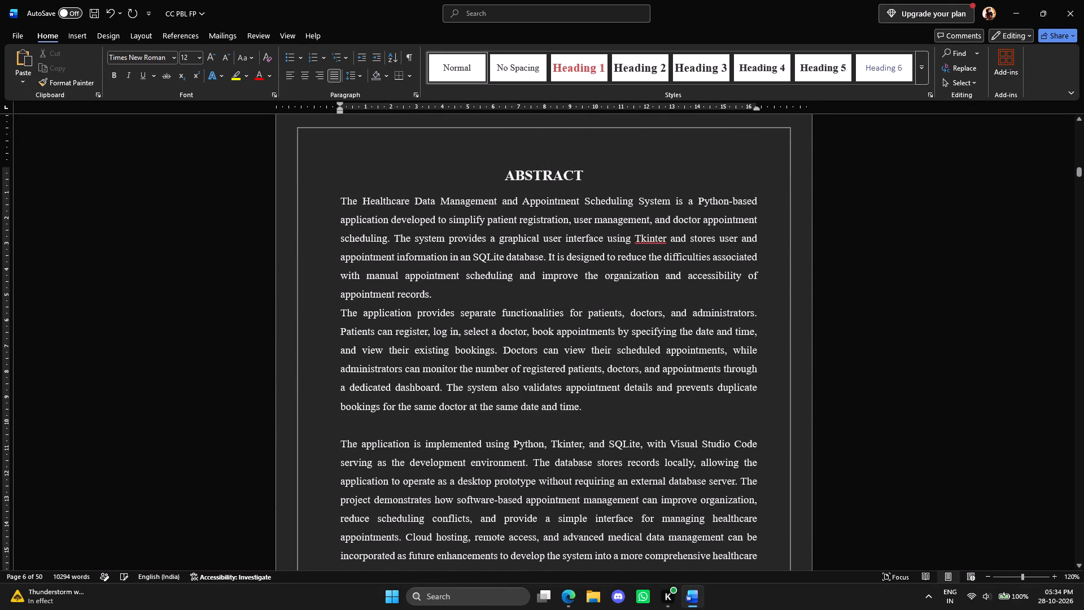
{"action": "left_click", "coordinate": [459, 433]}
{"action": "key", "text": "BackSpace"}
Insert two blank lines after section 2.2.2's paragraph to move heading 2.2.3 onto the following page.
{"action": "scroll", "coordinate": [532, 370], "scroll_direction": "down", "scroll_amount": 16}
{"action": "scroll", "coordinate": [550, 360], "scroll_direction": "down", "scroll_amount": 13}
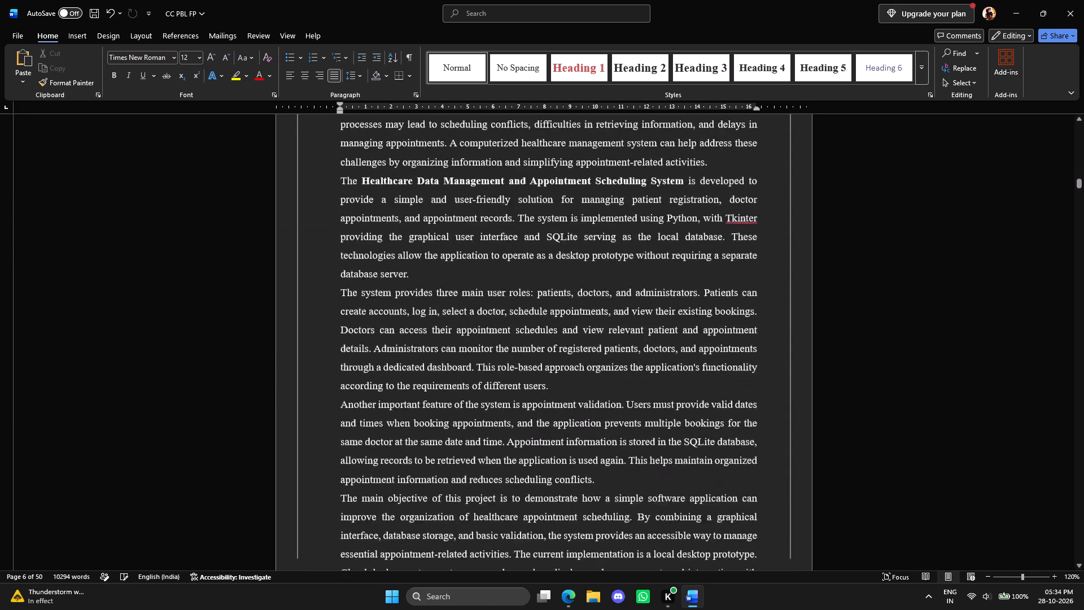
{"action": "scroll", "coordinate": [550, 363], "scroll_direction": "down", "scroll_amount": 19}
{"action": "scroll", "coordinate": [549, 364], "scroll_direction": "down", "scroll_amount": 16}
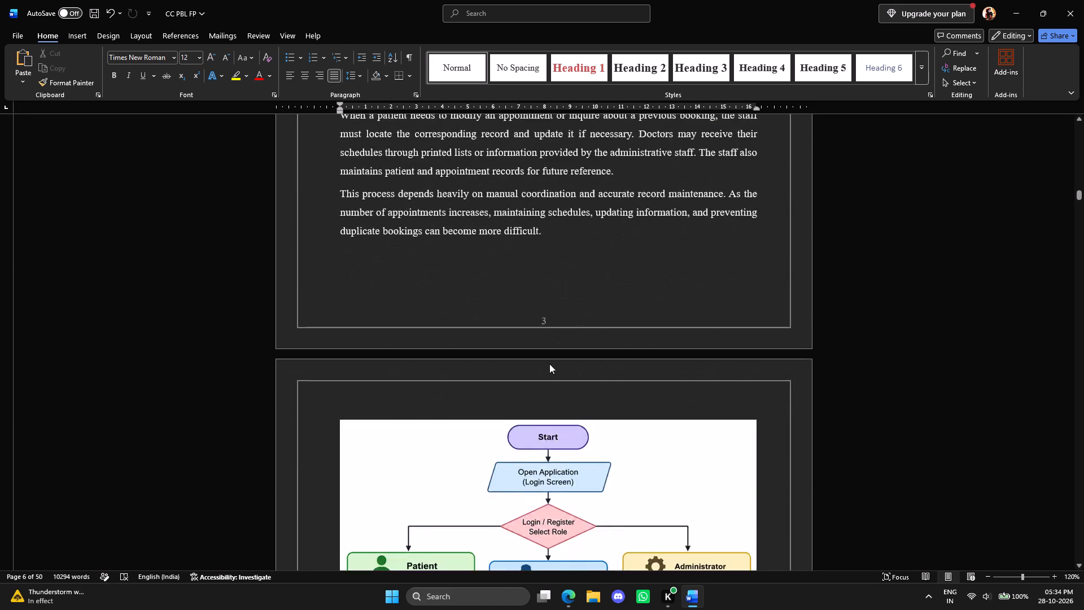
{"action": "scroll", "coordinate": [549, 364], "scroll_direction": "down", "scroll_amount": 19}
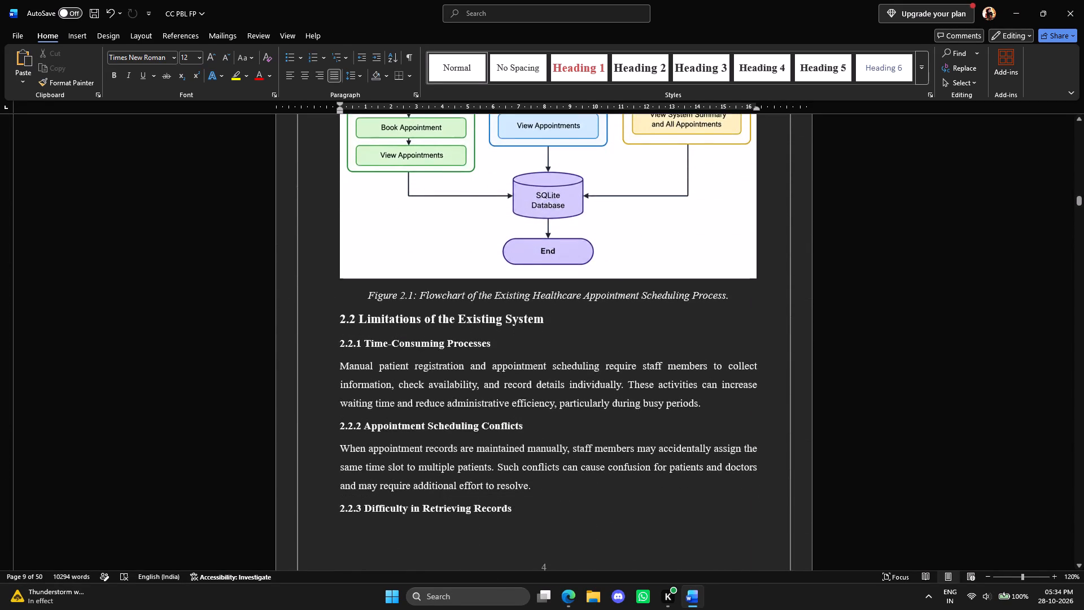
{"action": "scroll", "coordinate": [549, 364], "scroll_direction": "down", "scroll_amount": 13}
{"action": "scroll", "coordinate": [549, 364], "scroll_direction": "up", "scroll_amount": 8}
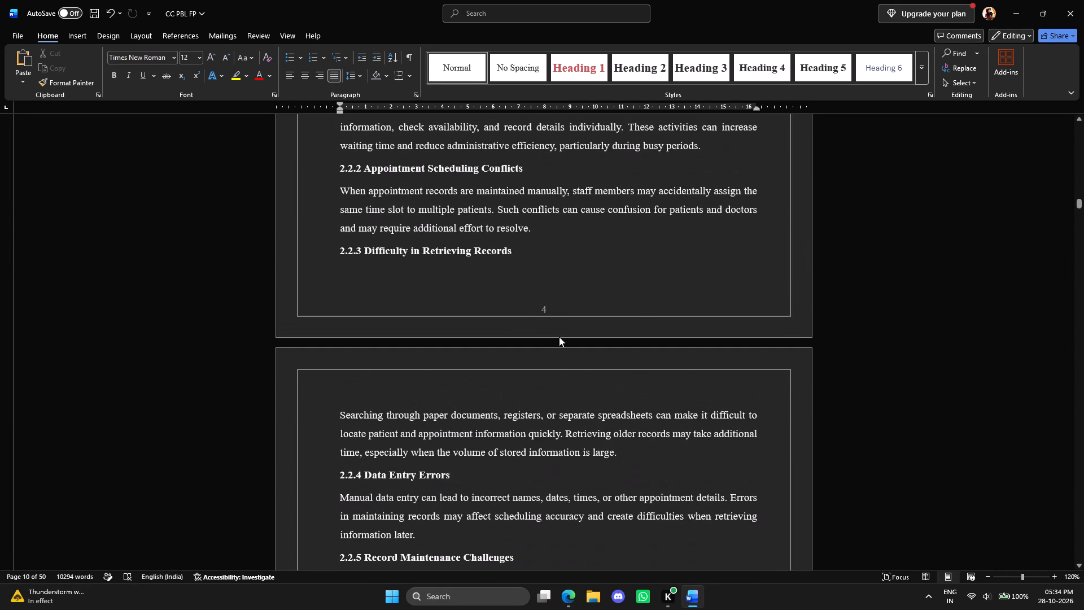
{"action": "left_click", "coordinate": [540, 228]}
{"action": "key", "text": "Return"}
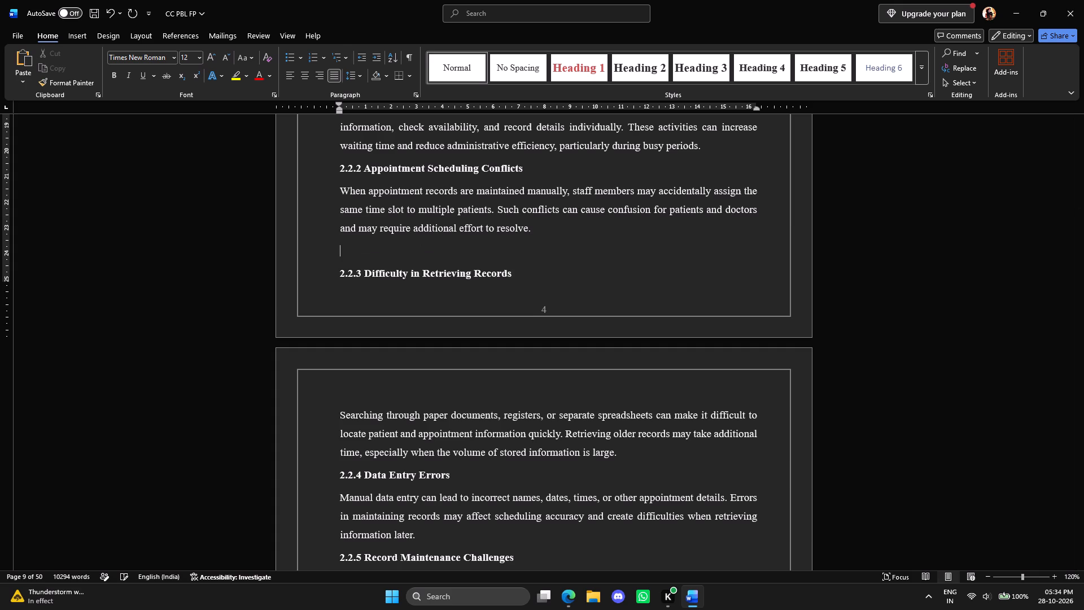
{"action": "key", "text": "Return"}
{"action": "scroll", "coordinate": [556, 222], "scroll_direction": "up", "scroll_amount": 5}
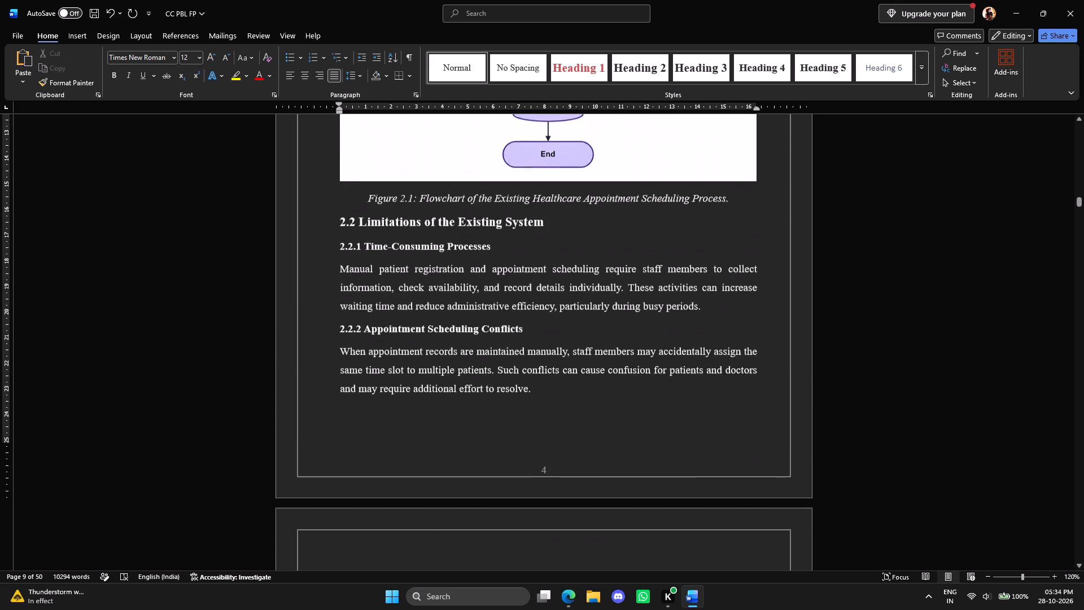
{"action": "scroll", "coordinate": [552, 225], "scroll_direction": "up", "scroll_amount": 1}
Delete the empty lines above the "4. PROPOSED SYSTEM" heading so it starts at the top of its page.
{"action": "scroll", "coordinate": [552, 225], "scroll_direction": "down", "scroll_amount": 20}
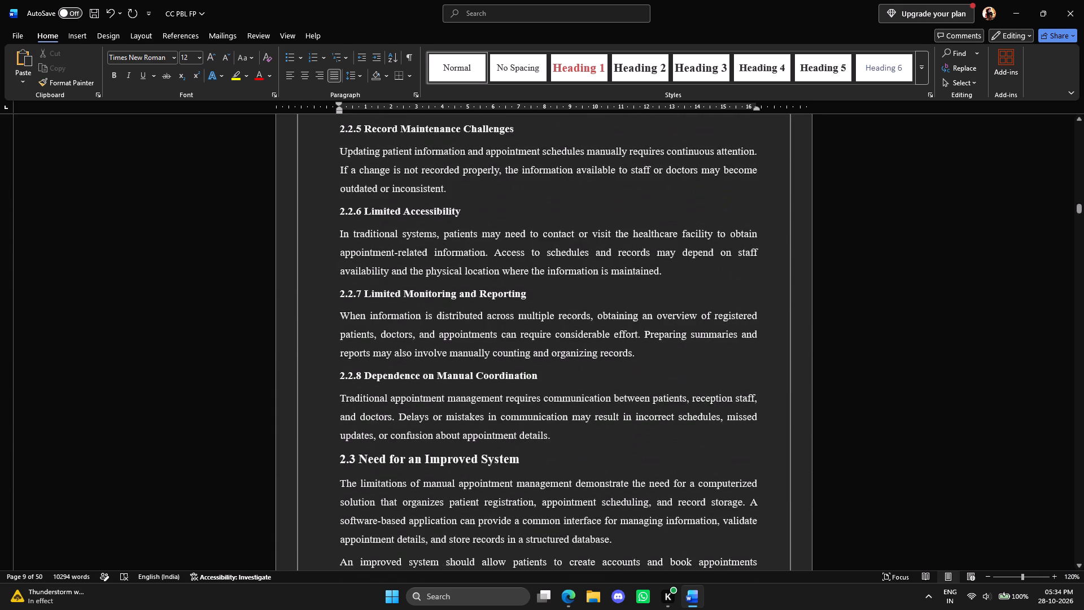
{"action": "scroll", "coordinate": [546, 229], "scroll_direction": "down", "scroll_amount": 19}
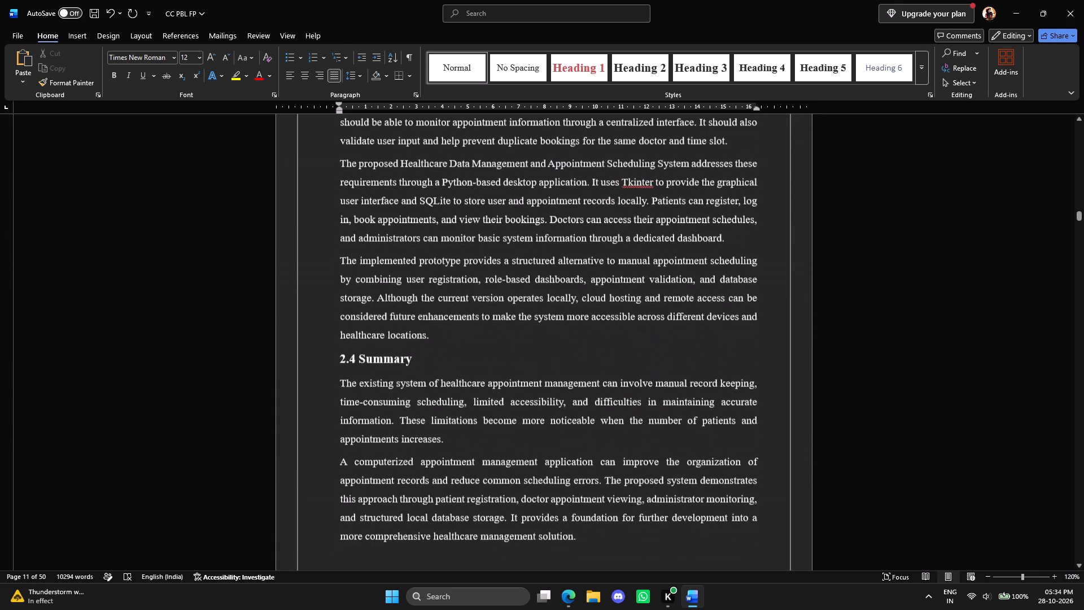
{"action": "scroll", "coordinate": [545, 230], "scroll_direction": "down", "scroll_amount": 15}
{"action": "scroll", "coordinate": [513, 281], "scroll_direction": "down", "scroll_amount": 6}
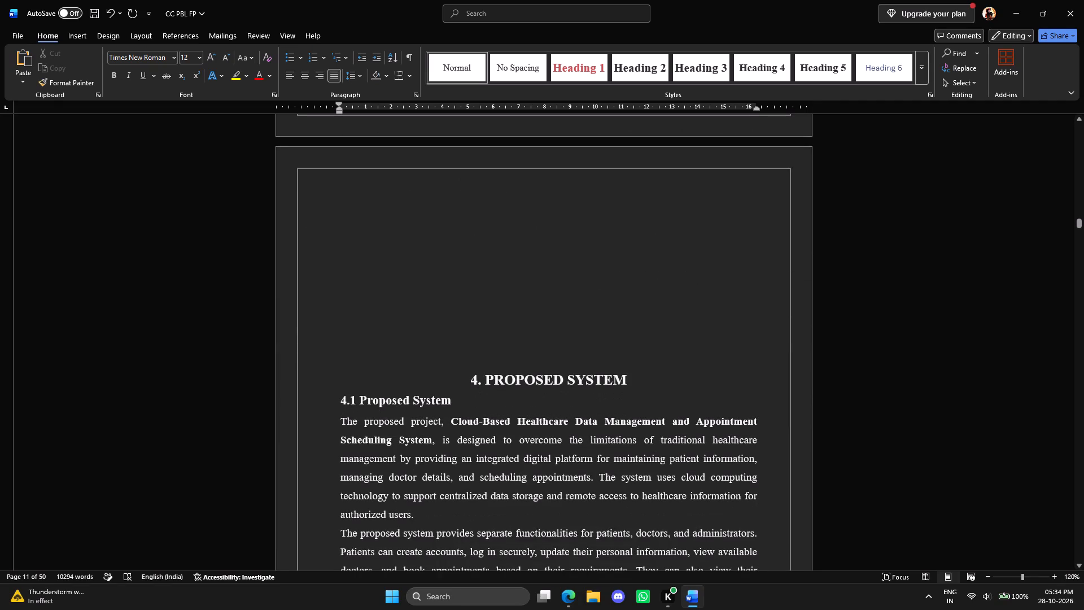
{"action": "left_click_drag", "start_coordinate": [523, 359], "coordinate": [506, 124]}
{"action": "scroll", "coordinate": [514, 197], "scroll_direction": "up", "scroll_amount": 6}
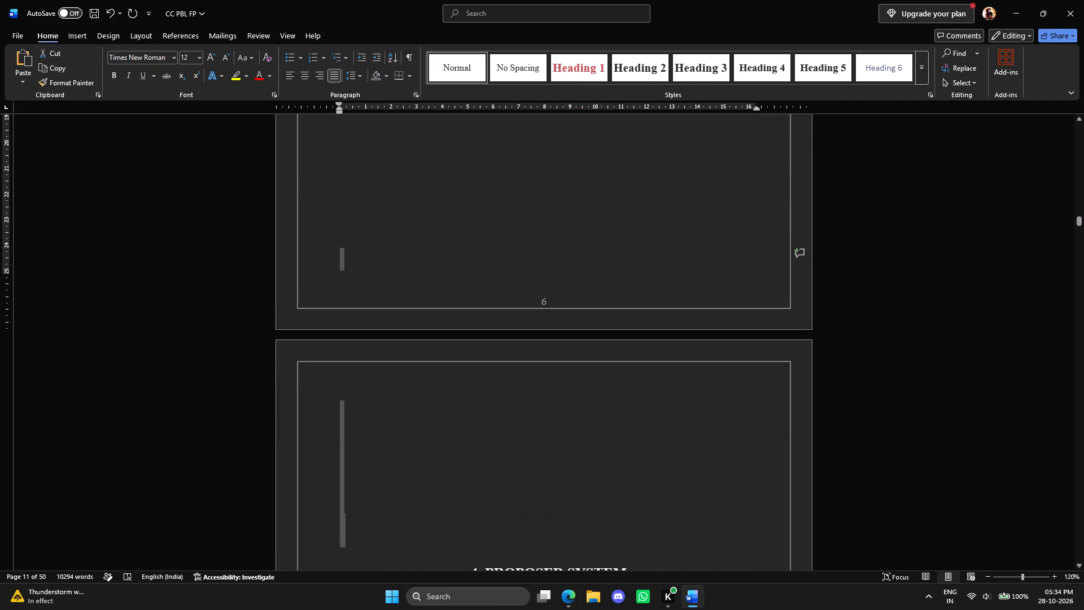
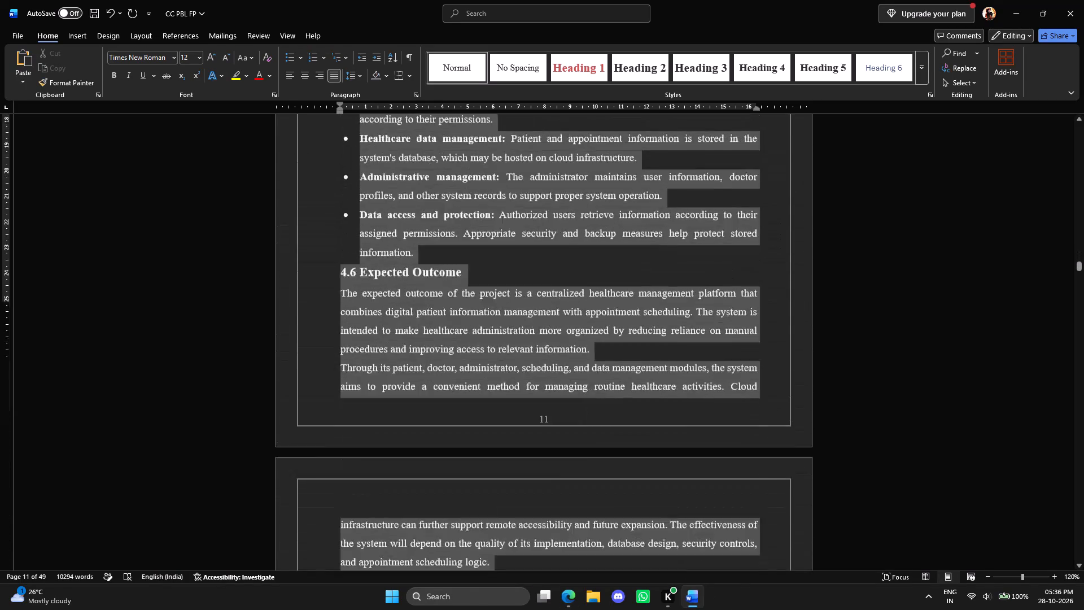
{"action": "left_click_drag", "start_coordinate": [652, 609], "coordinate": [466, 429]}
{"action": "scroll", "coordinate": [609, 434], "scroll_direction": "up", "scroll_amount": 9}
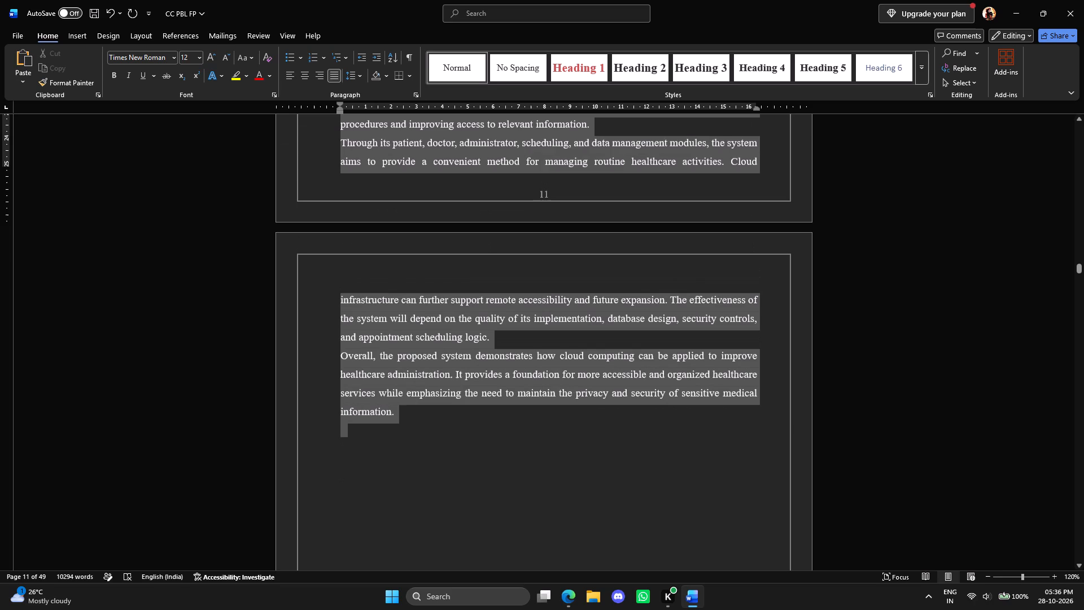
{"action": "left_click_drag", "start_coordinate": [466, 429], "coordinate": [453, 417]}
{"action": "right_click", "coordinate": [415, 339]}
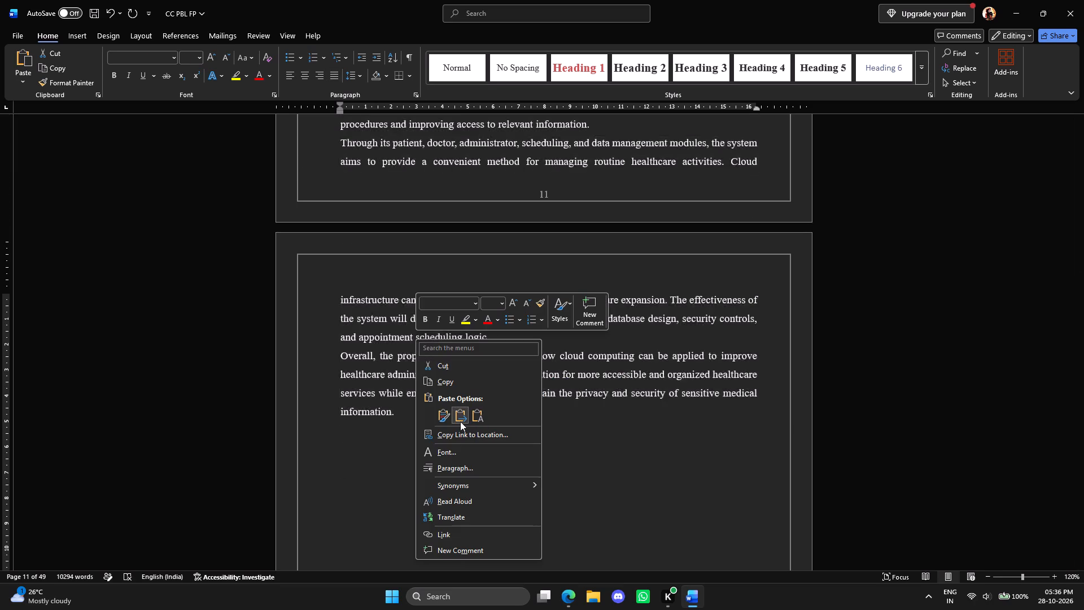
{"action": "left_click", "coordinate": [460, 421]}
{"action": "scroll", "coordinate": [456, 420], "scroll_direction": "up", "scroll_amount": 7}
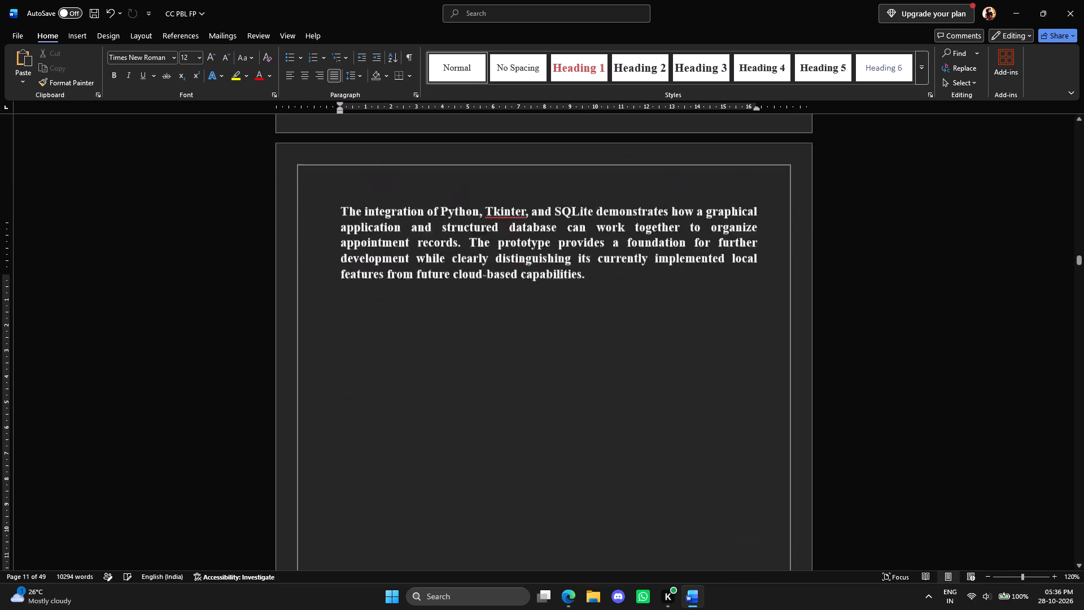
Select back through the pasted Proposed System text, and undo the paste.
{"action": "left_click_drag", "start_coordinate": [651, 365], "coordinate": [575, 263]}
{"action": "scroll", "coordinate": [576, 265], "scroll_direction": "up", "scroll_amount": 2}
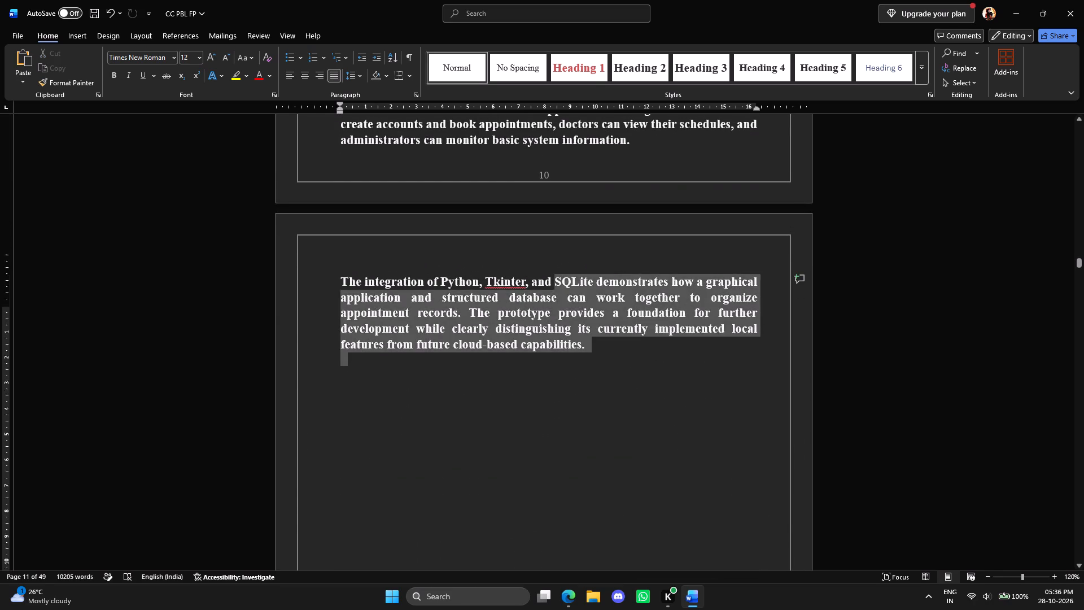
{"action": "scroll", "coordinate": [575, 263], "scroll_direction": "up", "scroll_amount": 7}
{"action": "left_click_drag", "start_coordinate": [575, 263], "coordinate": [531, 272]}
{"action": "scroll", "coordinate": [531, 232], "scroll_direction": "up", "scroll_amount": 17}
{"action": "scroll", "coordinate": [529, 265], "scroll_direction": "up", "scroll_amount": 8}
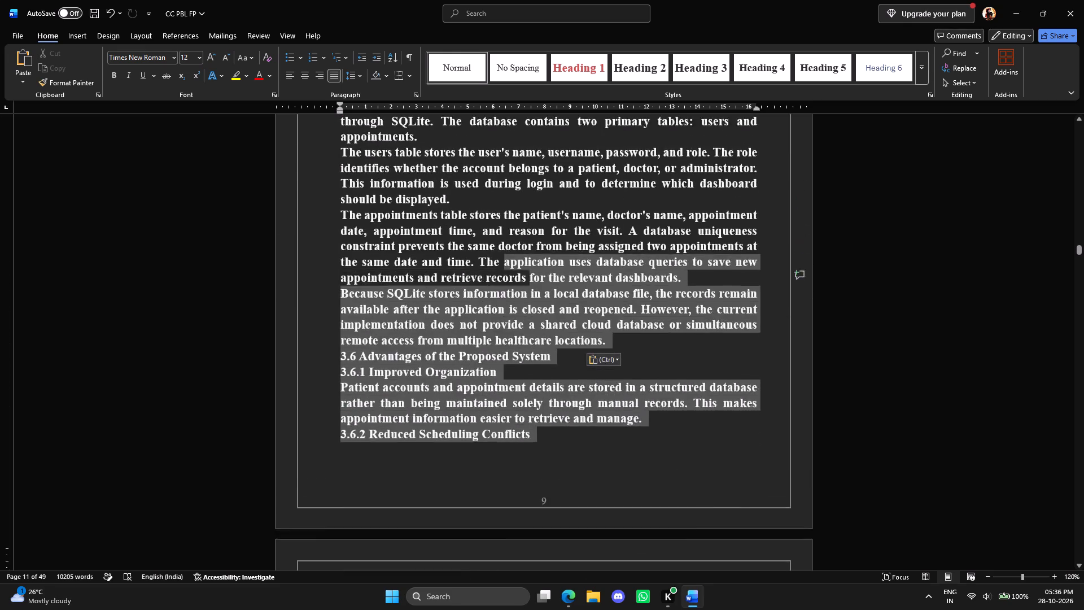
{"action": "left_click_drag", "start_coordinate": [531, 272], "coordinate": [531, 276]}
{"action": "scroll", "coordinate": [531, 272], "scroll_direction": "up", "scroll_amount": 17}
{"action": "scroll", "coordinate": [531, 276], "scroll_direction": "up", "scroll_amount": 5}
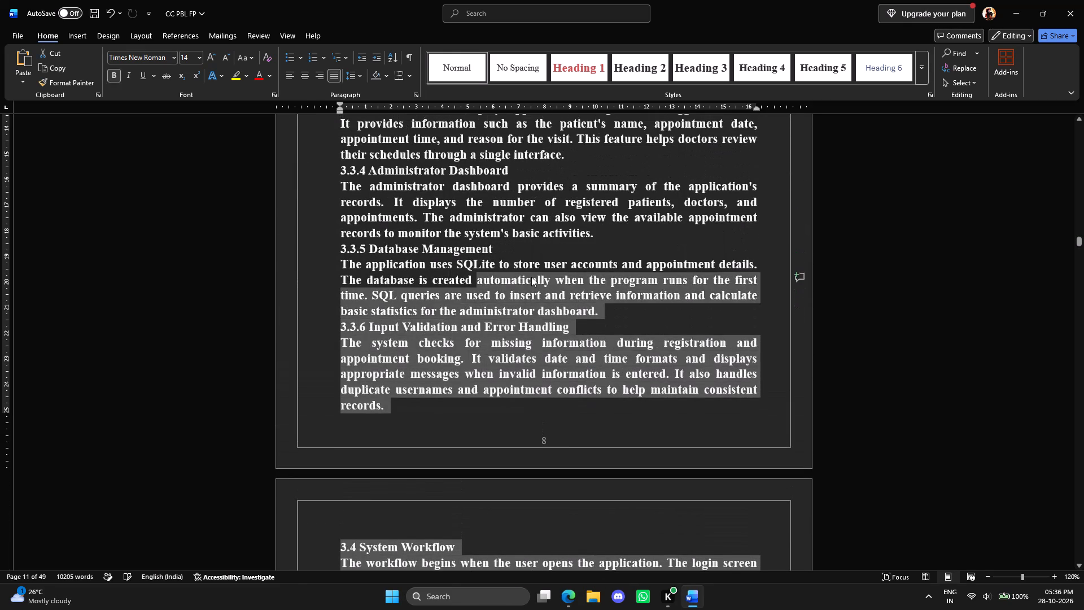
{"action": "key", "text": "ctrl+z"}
Replace the Proposed System chapter's content below the 4.1 heading with the copied section, merging formatting.
{"action": "scroll", "coordinate": [557, 324], "scroll_direction": "up", "scroll_amount": 14}
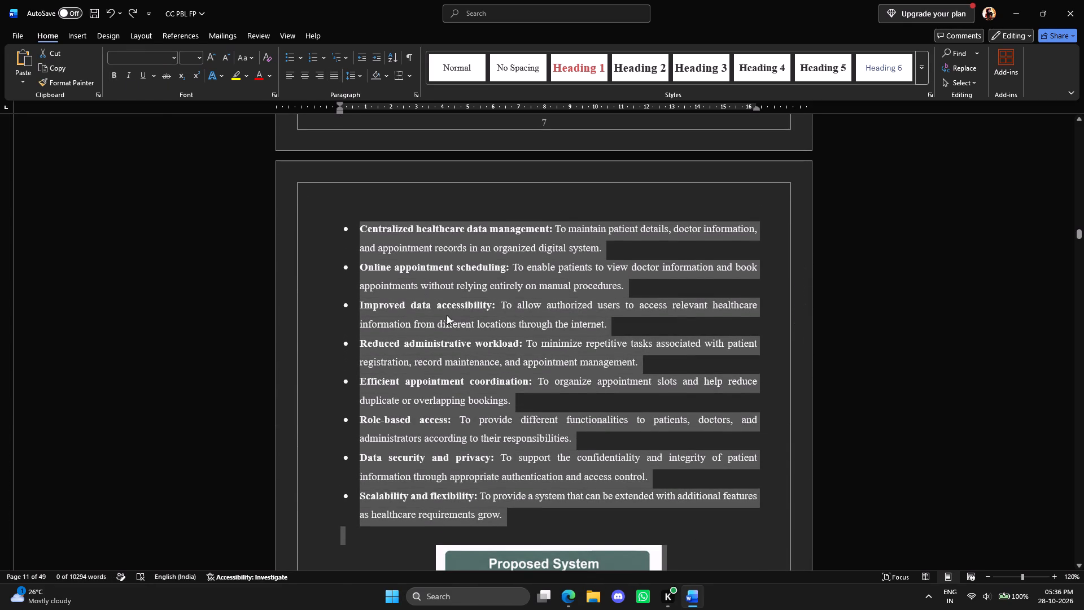
{"action": "scroll", "coordinate": [447, 315], "scroll_direction": "up", "scroll_amount": 14}
{"action": "scroll", "coordinate": [461, 324], "scroll_direction": "up", "scroll_amount": 13}
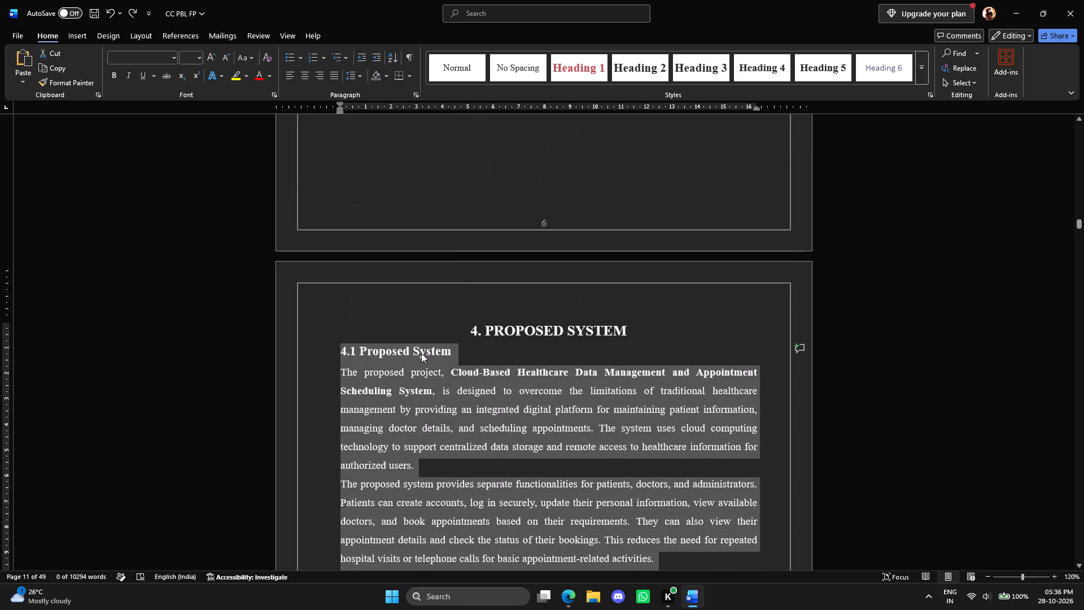
{"action": "left_click_drag", "start_coordinate": [339, 348], "coordinate": [343, 373], "text": "ctrl"}
{"action": "left_click_drag", "start_coordinate": [341, 371], "coordinate": [596, 609]}
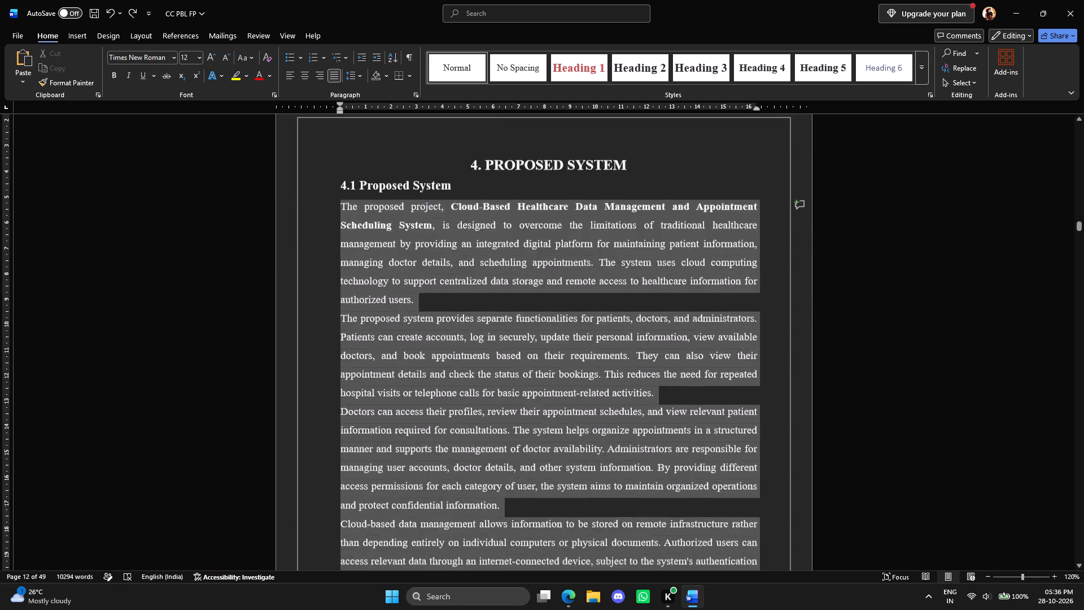
{"action": "left_click_drag", "start_coordinate": [596, 609], "coordinate": [595, 608]}
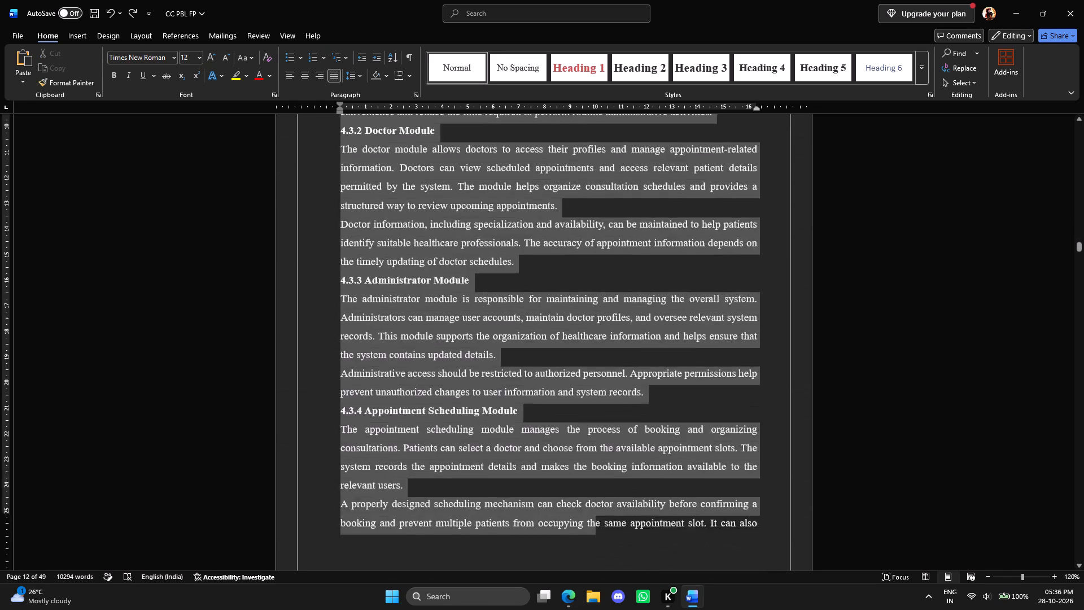
{"action": "left_click_drag", "start_coordinate": [595, 608], "coordinate": [595, 608]}
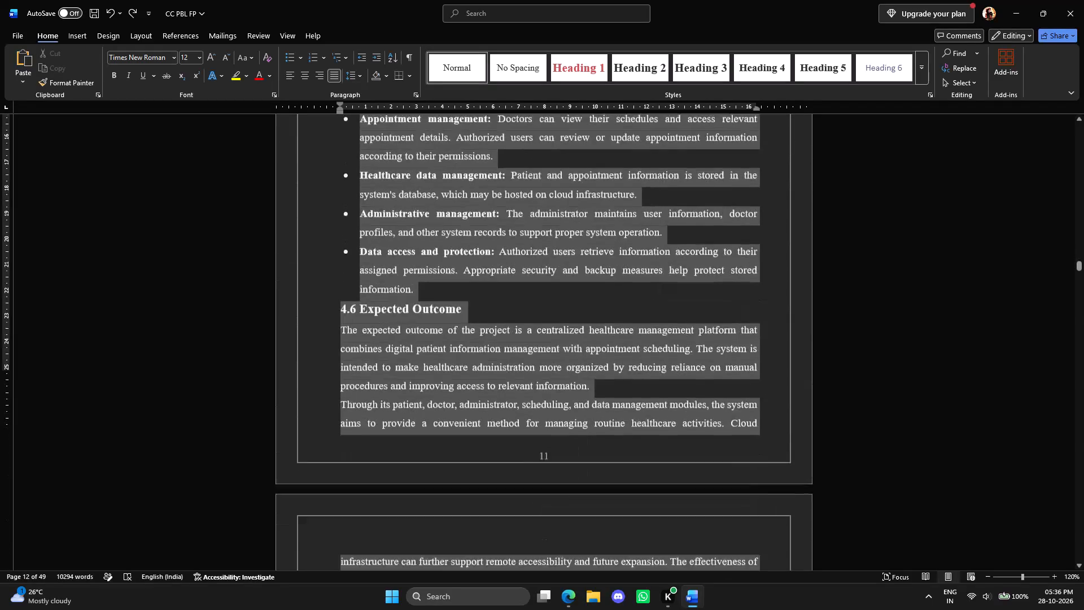
{"action": "left_click_drag", "start_coordinate": [595, 608], "coordinate": [474, 198]}
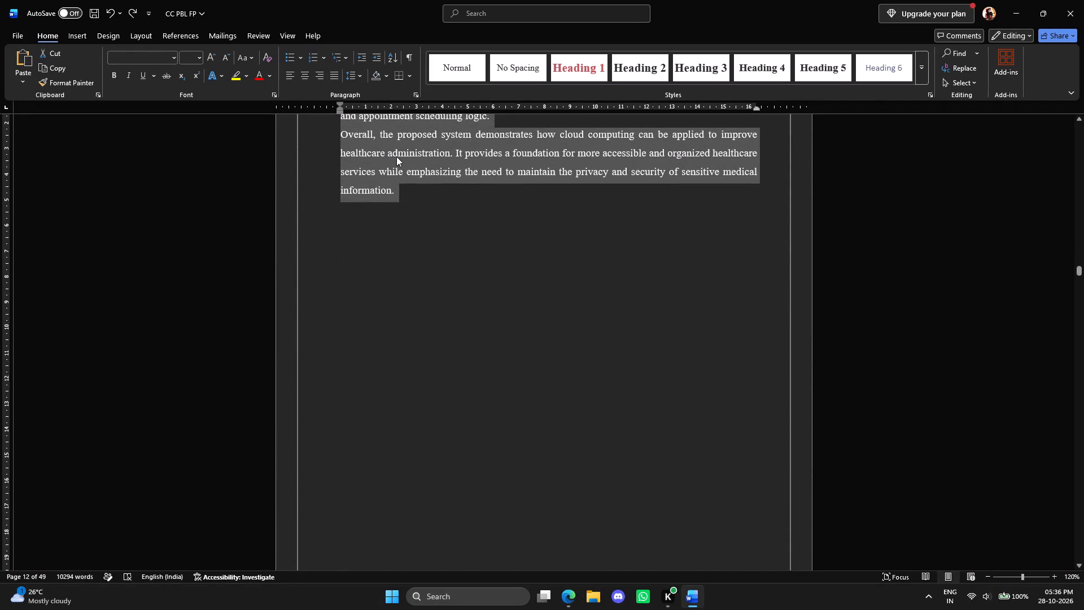
{"action": "right_click", "coordinate": [396, 156]}
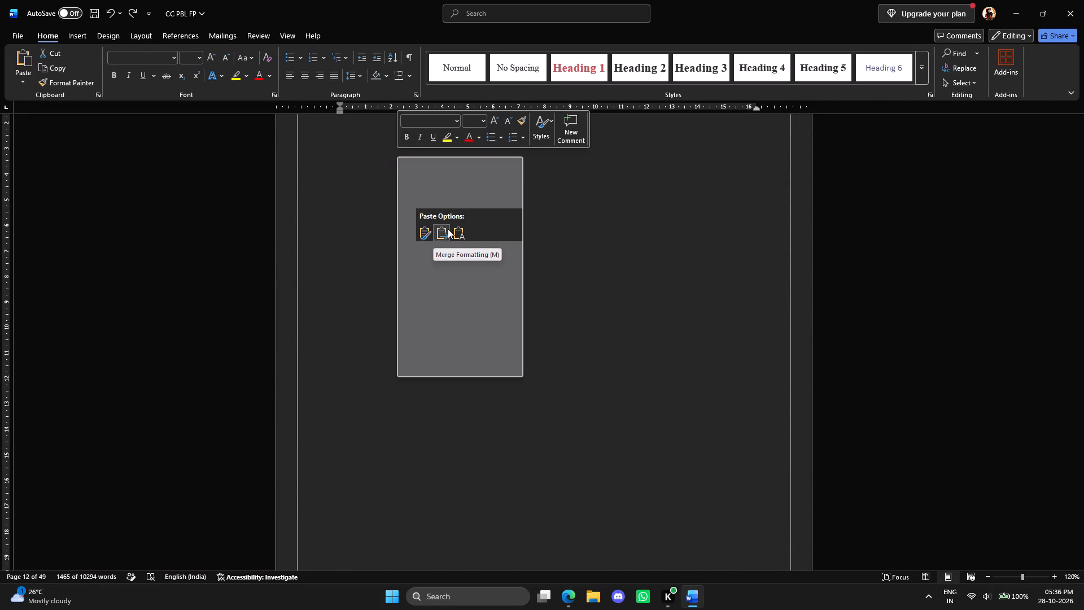
{"action": "left_click", "coordinate": [448, 229]}
Justify the whole Proposed System chapter, including its headings, and set its line spacing to 1.5.
{"action": "scroll", "coordinate": [522, 324], "scroll_direction": "up", "scroll_amount": 15}
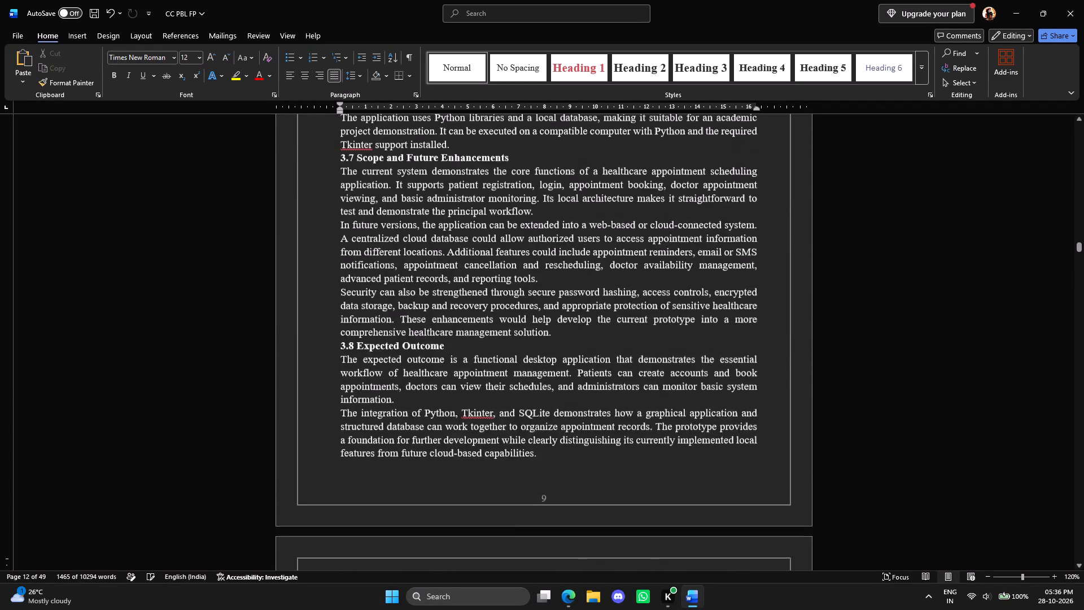
{"action": "scroll", "coordinate": [522, 326], "scroll_direction": "up", "scroll_amount": 6}
{"action": "scroll", "coordinate": [522, 326], "scroll_direction": "up", "scroll_amount": 20}
{"action": "scroll", "coordinate": [522, 326], "scroll_direction": "up", "scroll_amount": 11}
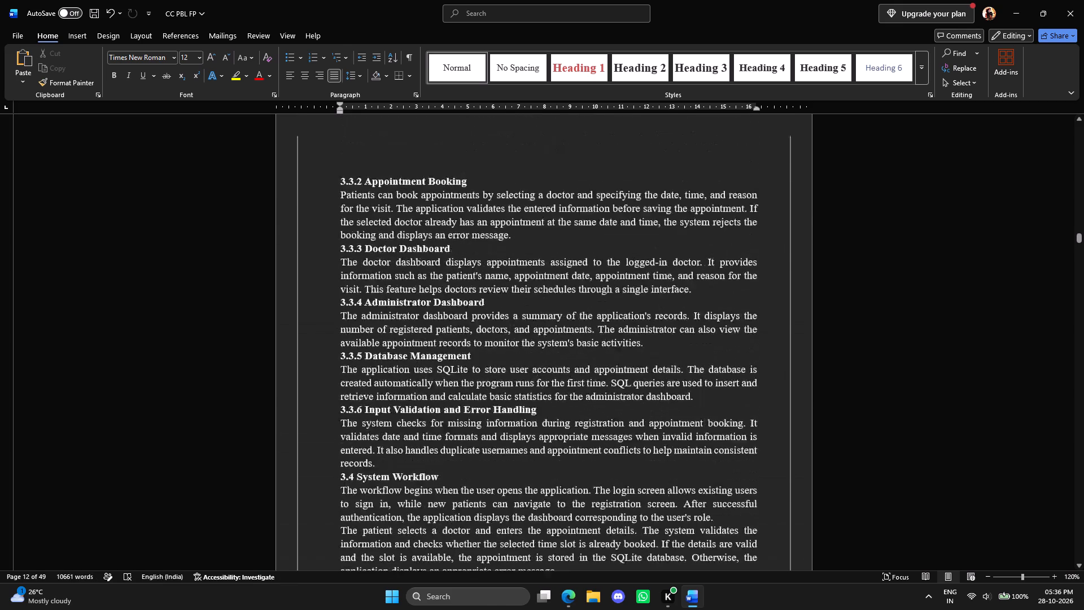
{"action": "scroll", "coordinate": [522, 327], "scroll_direction": "up", "scroll_amount": 16}
{"action": "scroll", "coordinate": [522, 327], "scroll_direction": "down", "scroll_amount": 8, "text": "ctrl"}
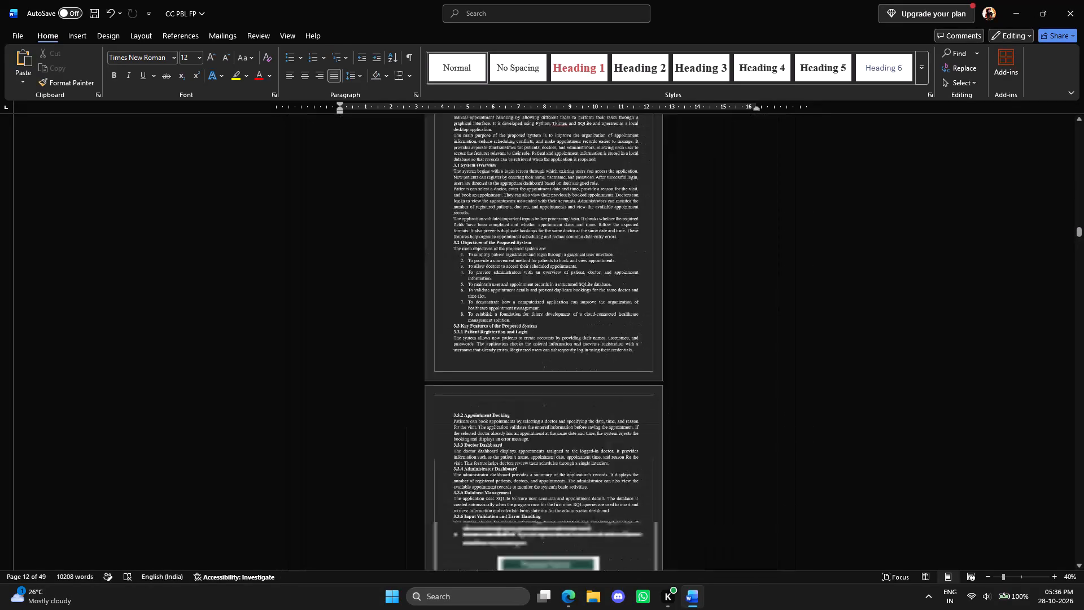
{"action": "scroll", "coordinate": [554, 316], "scroll_direction": "up", "scroll_amount": 7}
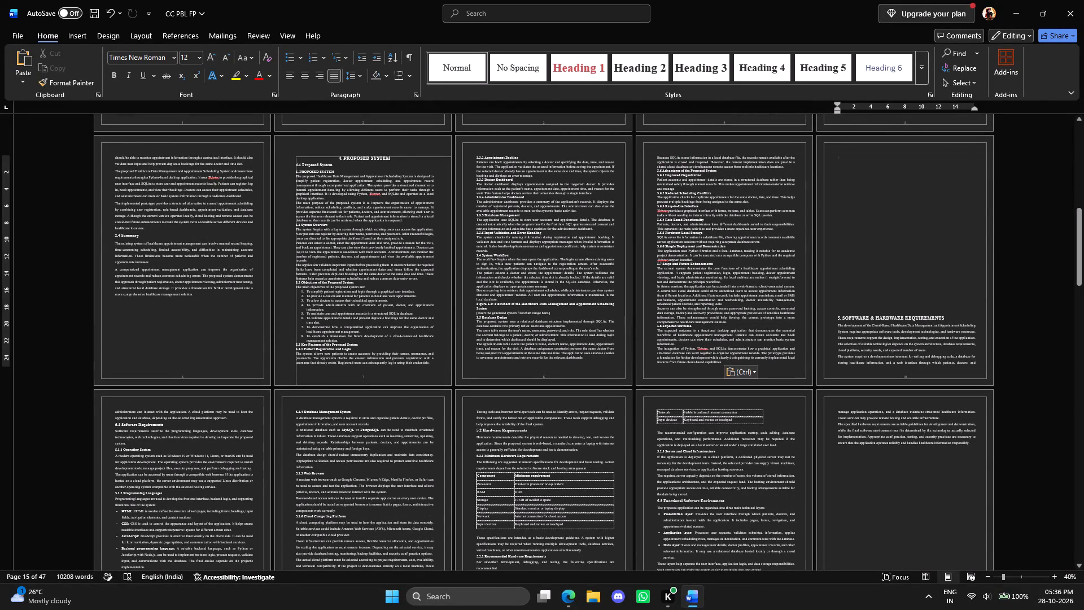
{"action": "left_click_drag", "start_coordinate": [763, 364], "coordinate": [313, 177]}
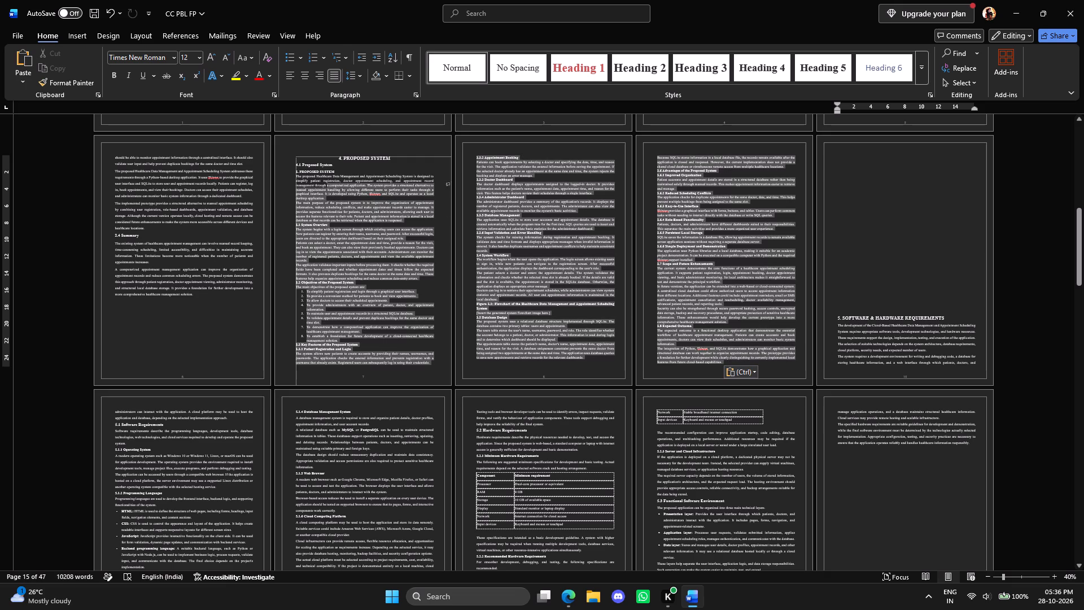
{"action": "left_click_drag", "start_coordinate": [313, 177], "coordinate": [296, 162]}
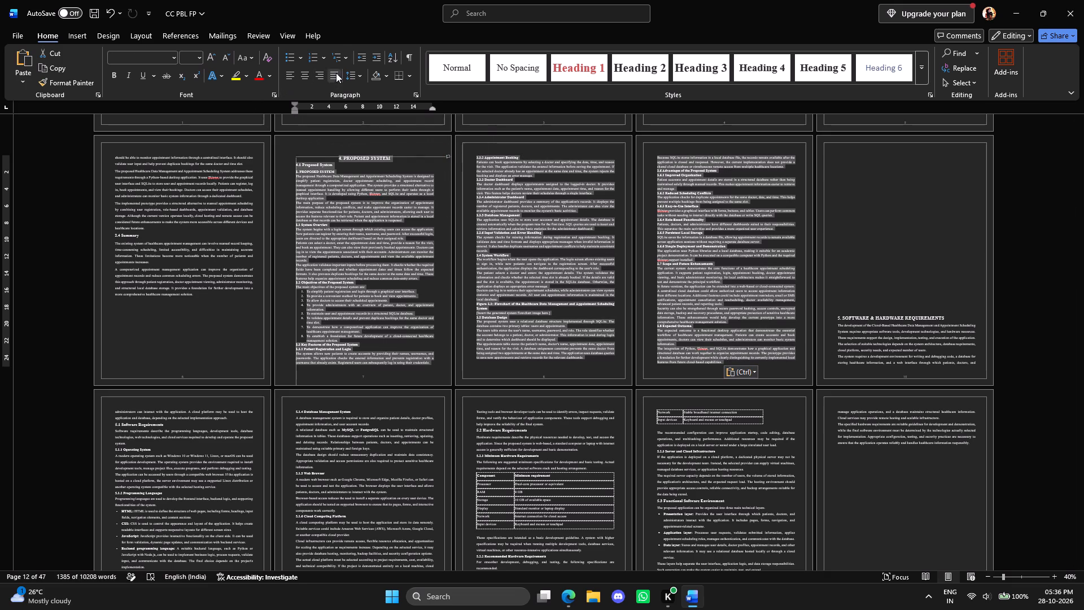
{"action": "left_click", "coordinate": [336, 73]}
{"action": "left_click", "coordinate": [352, 77]}
{"action": "left_click", "coordinate": [371, 122]}
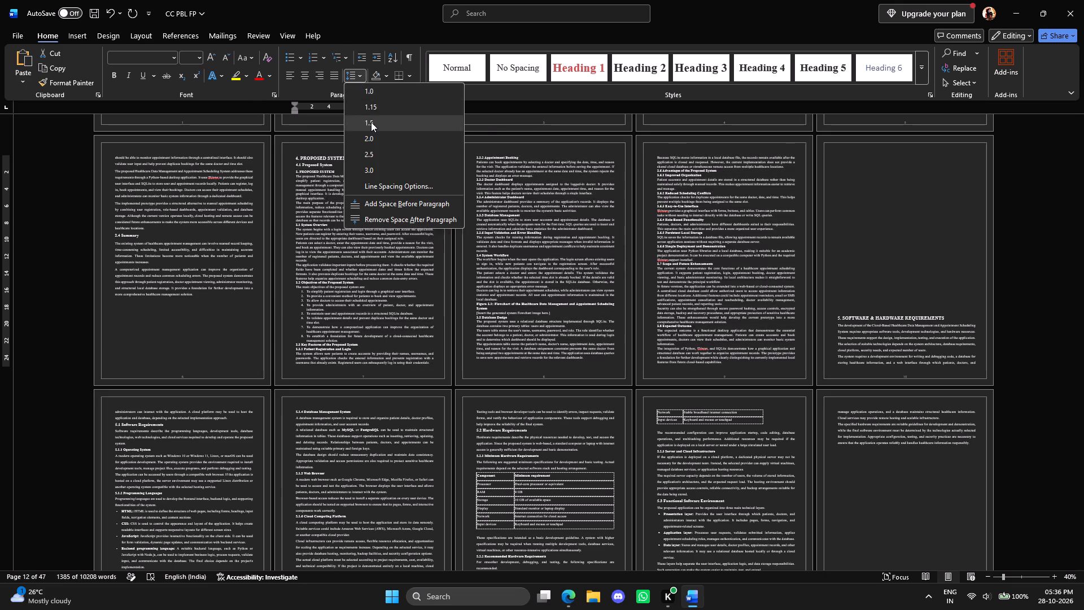
Delete the redundant "4.1 Proposed System" and "3. PROPOSED SYSTEM" headings beneath the "4. PROPOSED SYSTEM" title.
{"action": "scroll", "coordinate": [543, 270], "scroll_direction": "up", "scroll_amount": 20}
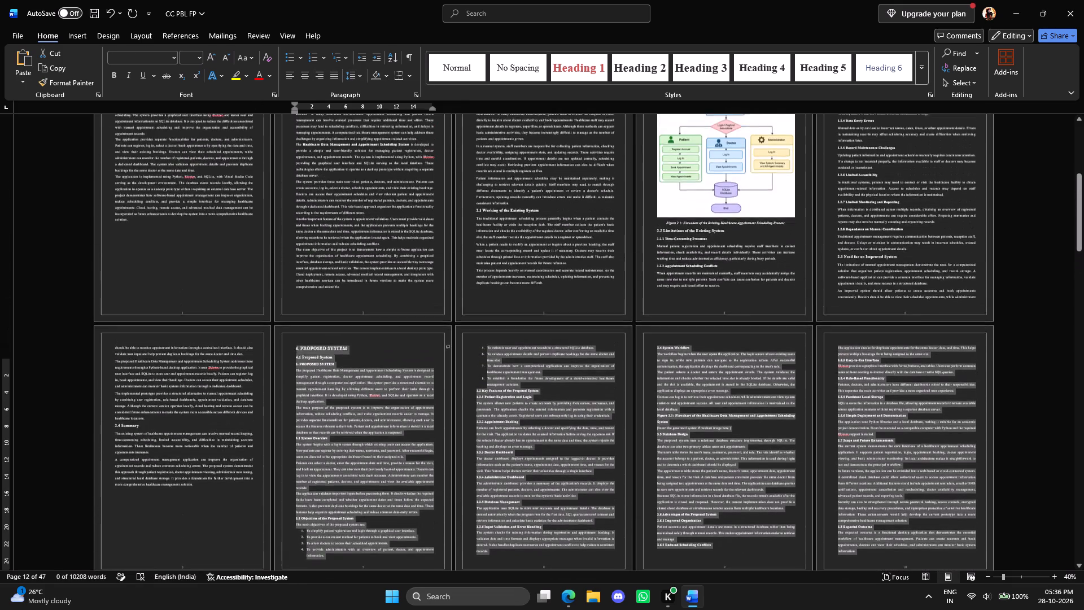
{"action": "scroll", "coordinate": [543, 270], "scroll_direction": "up", "scroll_amount": 15}
{"action": "scroll", "coordinate": [543, 270], "scroll_direction": "up", "scroll_amount": 6}
{"action": "scroll", "coordinate": [543, 270], "scroll_direction": "down", "scroll_amount": 8}
{"action": "scroll", "coordinate": [543, 270], "scroll_direction": "down", "scroll_amount": 16}
{"action": "left_click", "coordinate": [355, 348]}
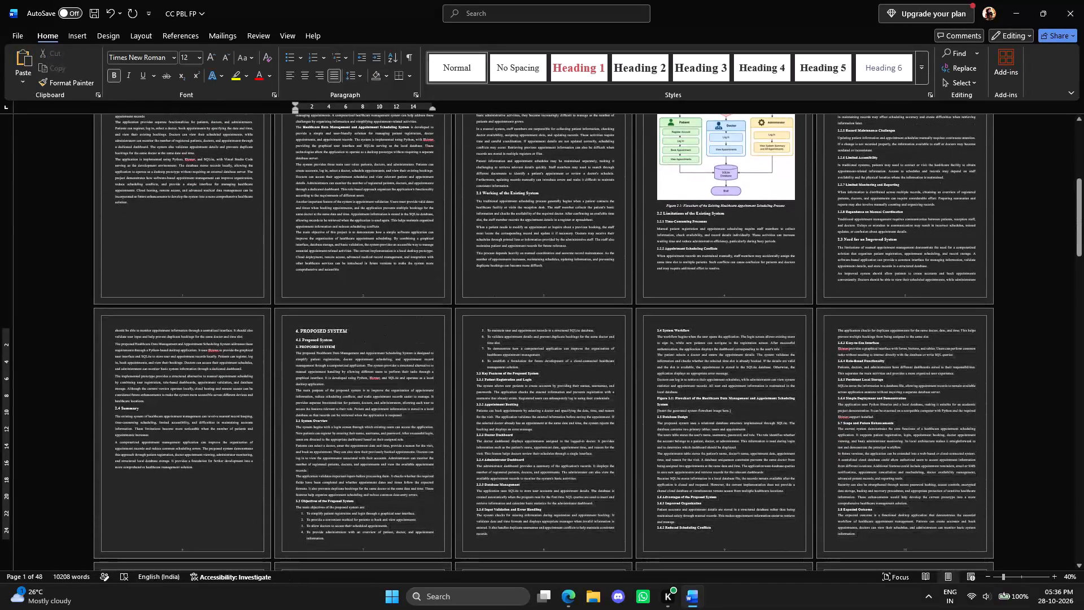
{"action": "scroll", "coordinate": [339, 332], "scroll_direction": "up", "scroll_amount": 13, "text": "ctrl"}
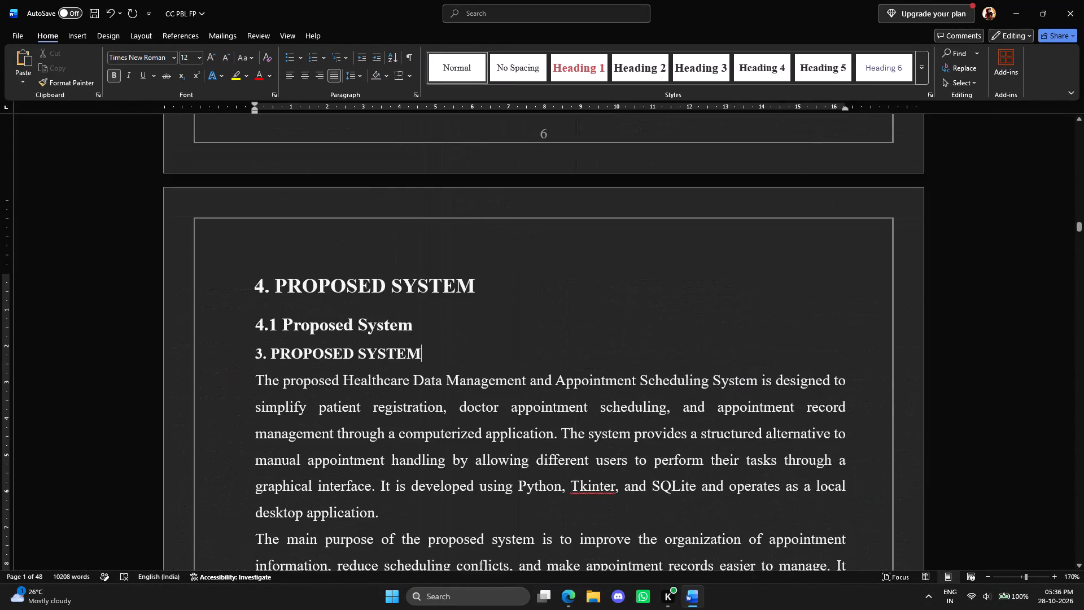
{"action": "left_click_drag", "start_coordinate": [422, 322], "coordinate": [399, 328]}
{"action": "left_click", "coordinate": [431, 353]}
{"action": "left_click_drag", "start_coordinate": [435, 353], "coordinate": [255, 333]}
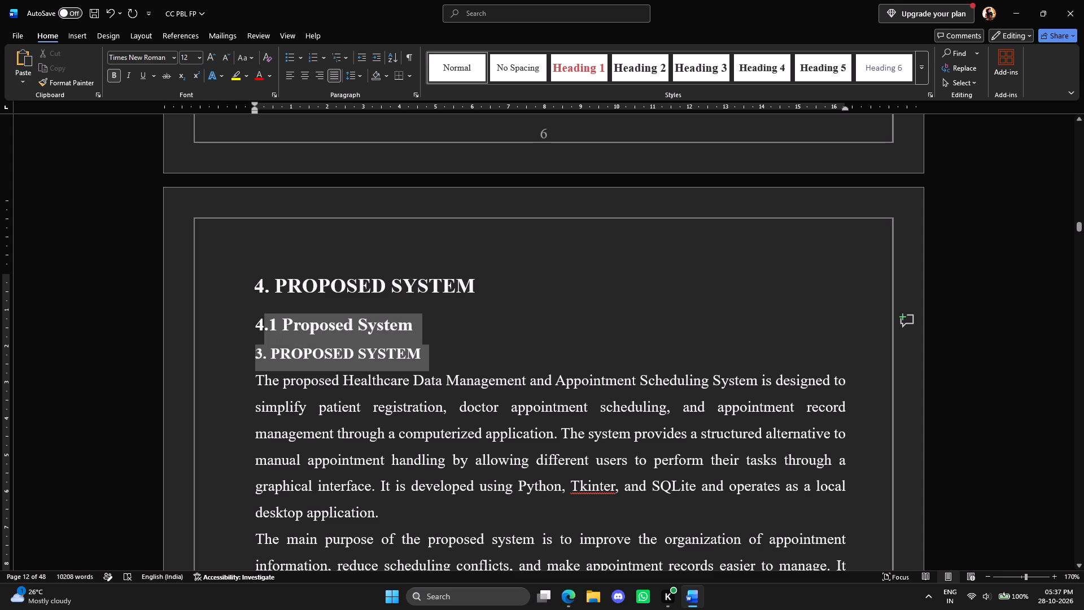
{"action": "left_click_drag", "start_coordinate": [255, 333], "coordinate": [254, 333]}
{"action": "key", "text": "BackSpace"}
Examine the new chapter's subsection numbering, and check the chapter numbers and pages in the table of contents.
{"action": "scroll", "coordinate": [329, 328], "scroll_direction": "down", "scroll_amount": 5}
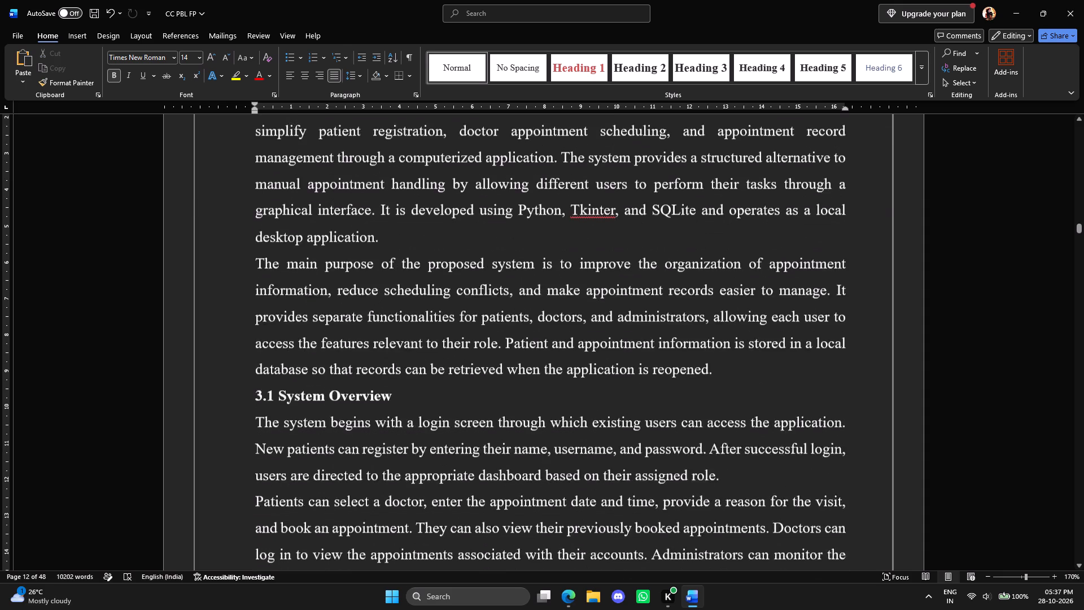
{"action": "scroll", "coordinate": [329, 328], "scroll_direction": "down", "scroll_amount": 1}
{"action": "scroll", "coordinate": [329, 328], "scroll_direction": "up", "scroll_amount": 7}
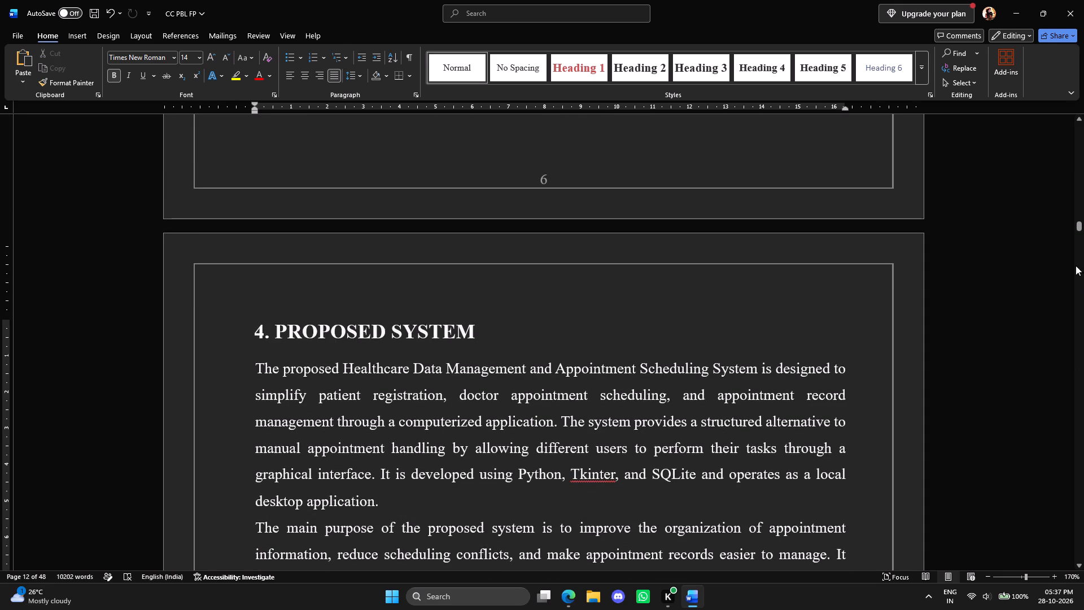
{"action": "left_click_drag", "start_coordinate": [1080, 226], "coordinate": [1083, 142]}
{"action": "scroll", "coordinate": [886, 333], "scroll_direction": "down", "scroll_amount": 7}
{"action": "scroll", "coordinate": [828, 372], "scroll_direction": "down", "scroll_amount": 7}
{"action": "scroll", "coordinate": [772, 379], "scroll_direction": "down", "scroll_amount": 17}
{"action": "scroll", "coordinate": [770, 380], "scroll_direction": "down", "scroll_amount": 15}
{"action": "scroll", "coordinate": [755, 365], "scroll_direction": "down", "scroll_amount": 9}
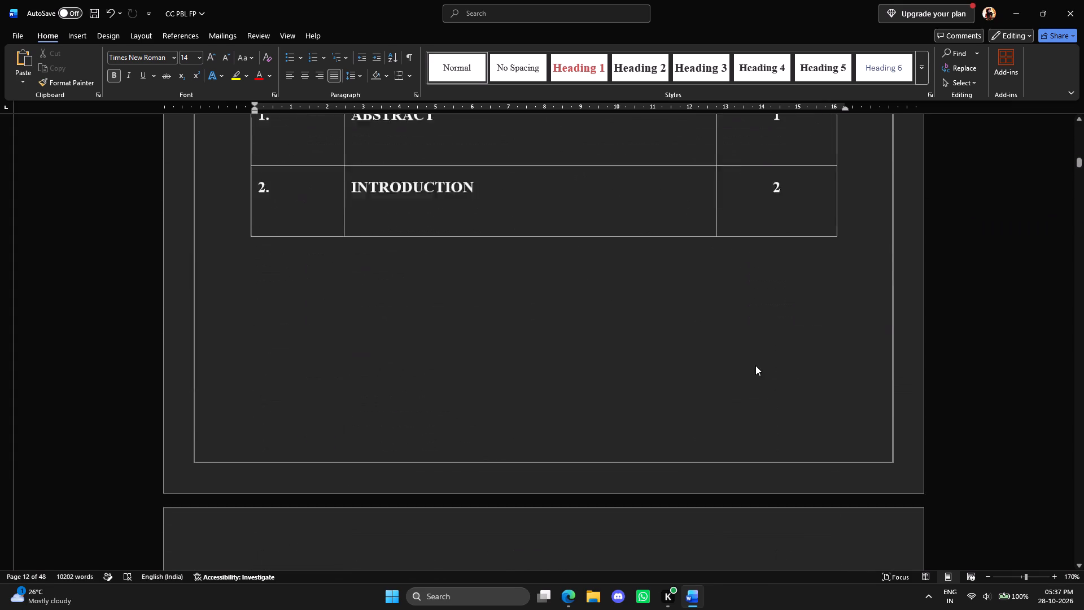
{"action": "scroll", "coordinate": [755, 364], "scroll_direction": "down", "scroll_amount": 2}
{"action": "scroll", "coordinate": [755, 364], "scroll_direction": "up", "scroll_amount": 7}
{"action": "scroll", "coordinate": [755, 364], "scroll_direction": "down", "scroll_amount": 6}
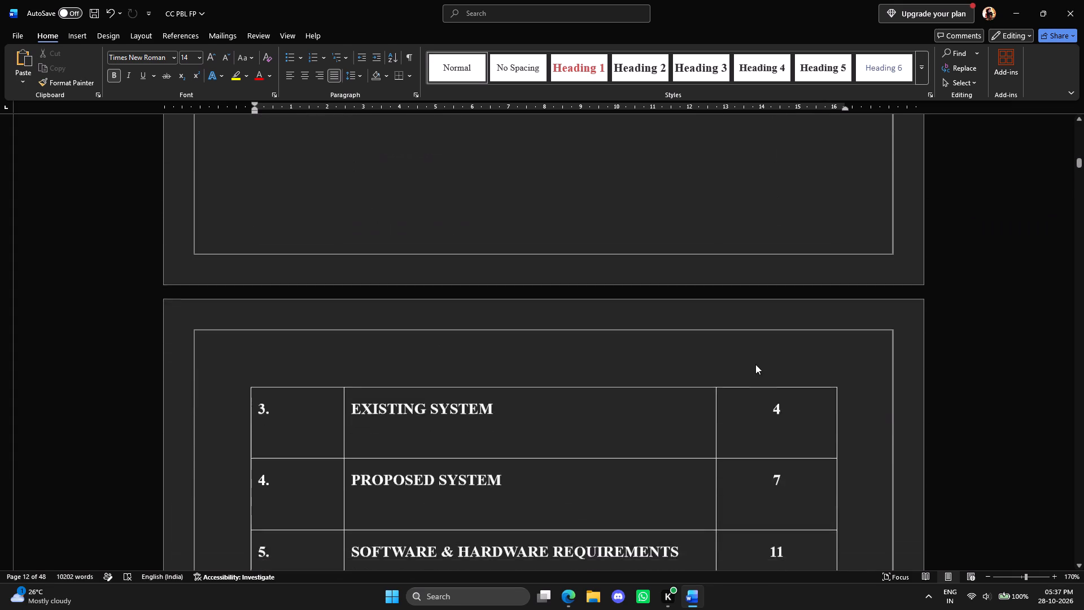
Change the chapter number in the Introduction title to 1.
{"action": "scroll", "coordinate": [755, 364], "scroll_direction": "down", "scroll_amount": 5}
{"action": "scroll", "coordinate": [755, 361], "scroll_direction": "down", "scroll_amount": 20}
{"action": "scroll", "coordinate": [755, 361], "scroll_direction": "down", "scroll_amount": 13}
{"action": "scroll", "coordinate": [755, 357], "scroll_direction": "down", "scroll_amount": 12}
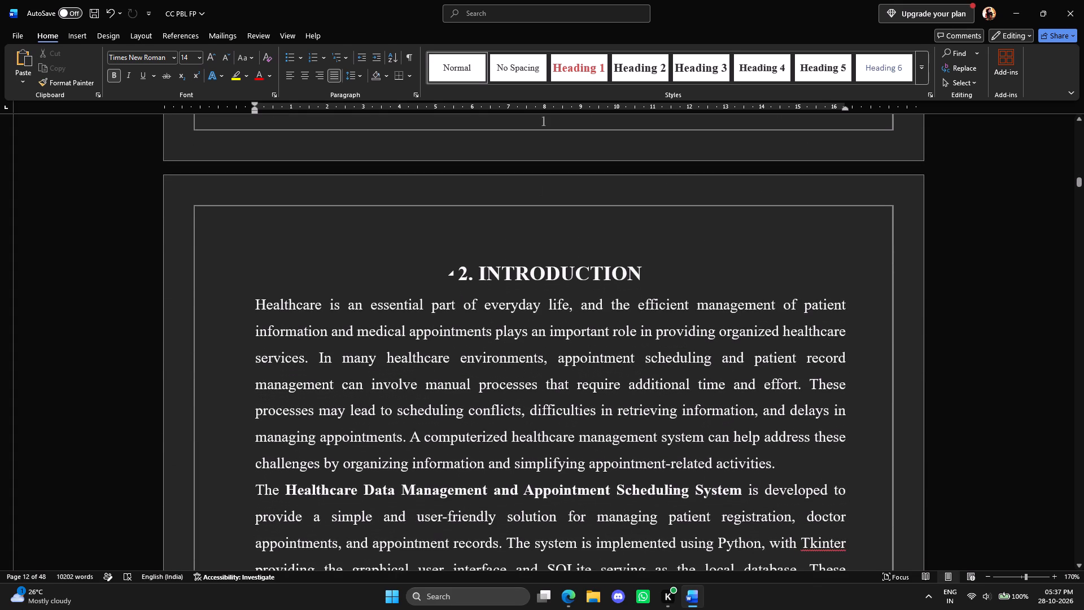
{"action": "left_click", "coordinate": [465, 270]}
{"action": "key", "text": "BackSpace"}
{"action": "key", "text": "1"}
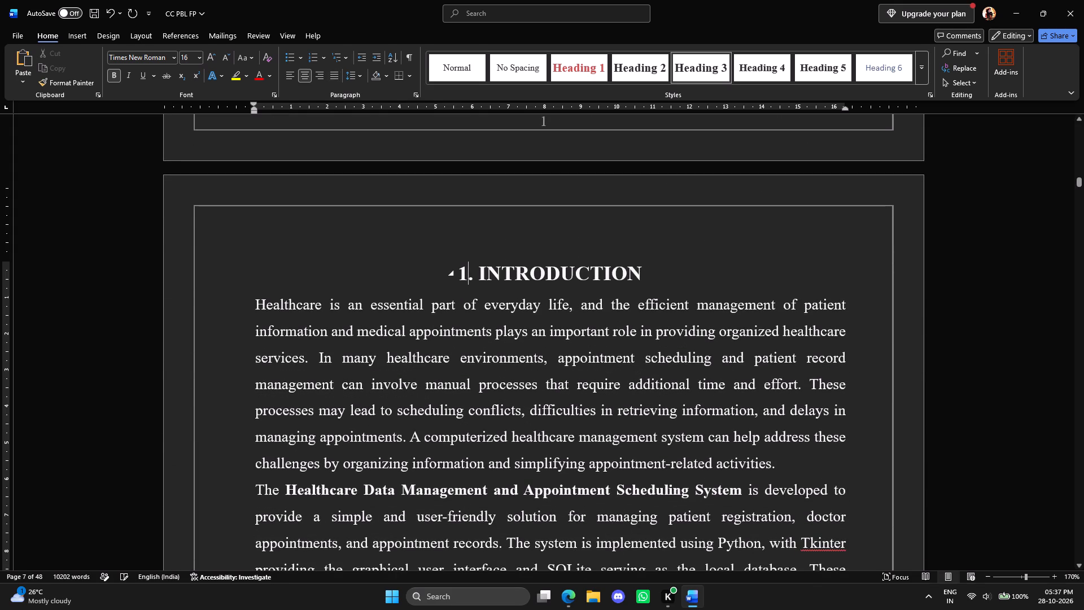
Change the chapter number in the Existing System title to 2.
{"action": "scroll", "coordinate": [520, 268], "scroll_direction": "down", "scroll_amount": 16}
{"action": "scroll", "coordinate": [526, 257], "scroll_direction": "down", "scroll_amount": 8}
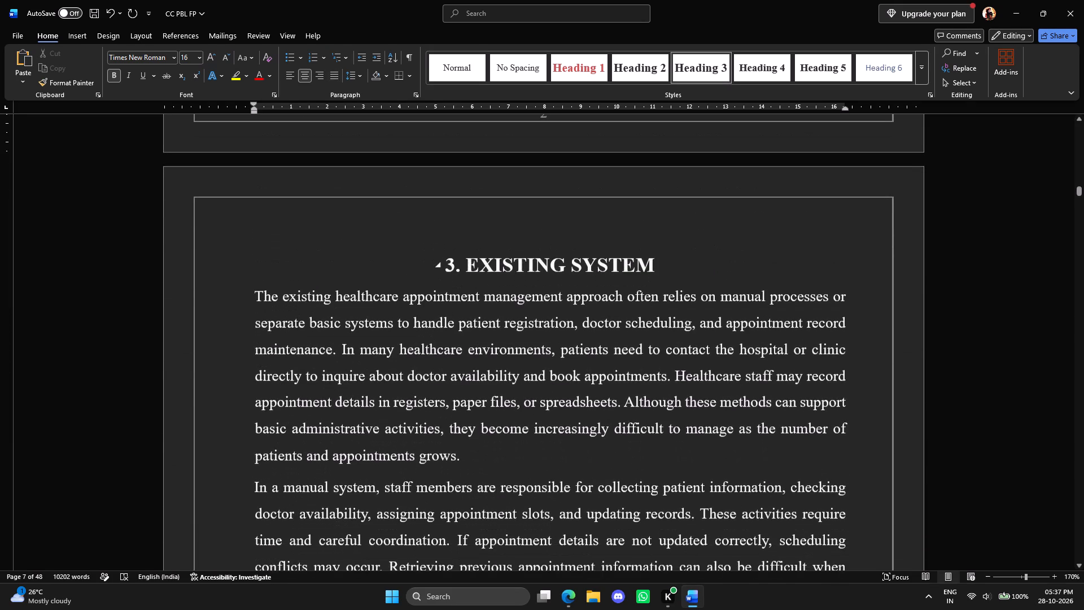
{"action": "double_click", "coordinate": [449, 262]}
{"action": "key", "text": "2"}
Change the chapter number in the Proposed System title to 3.
{"action": "scroll", "coordinate": [457, 260], "scroll_direction": "down", "scroll_amount": 13}
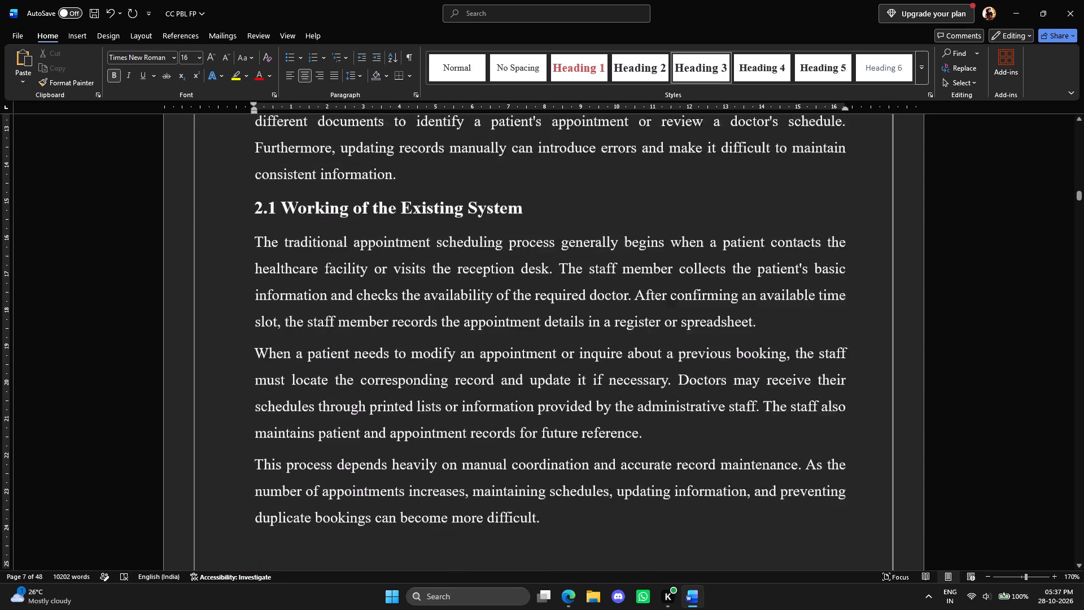
{"action": "scroll", "coordinate": [460, 259], "scroll_direction": "down", "scroll_amount": 8}
{"action": "scroll", "coordinate": [460, 260], "scroll_direction": "down", "scroll_amount": 20}
{"action": "scroll", "coordinate": [460, 260], "scroll_direction": "down", "scroll_amount": 8}
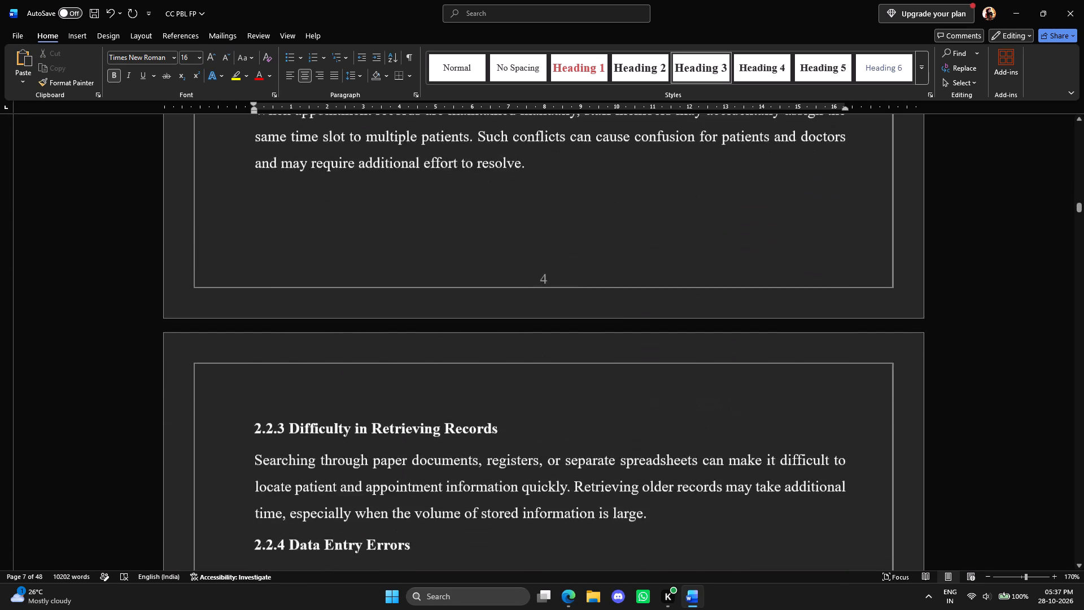
{"action": "scroll", "coordinate": [456, 267], "scroll_direction": "down", "scroll_amount": 12}
{"action": "scroll", "coordinate": [456, 279], "scroll_direction": "down", "scroll_amount": 20}
{"action": "scroll", "coordinate": [456, 279], "scroll_direction": "down", "scroll_amount": 10}
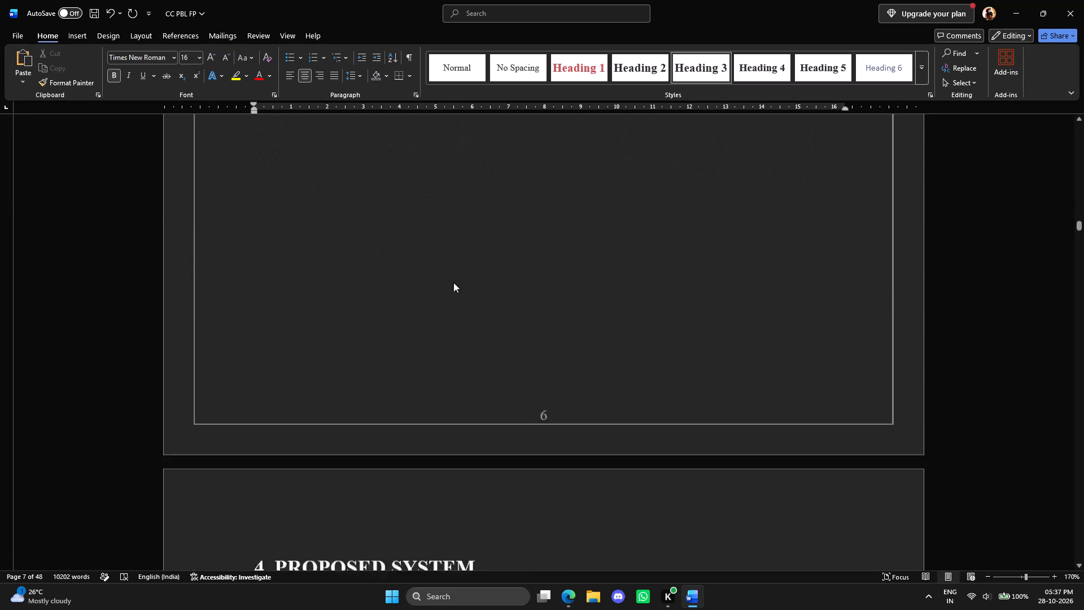
{"action": "scroll", "coordinate": [453, 282], "scroll_direction": "down", "scroll_amount": 8}
{"action": "scroll", "coordinate": [280, 178], "scroll_direction": "up", "scroll_amount": 2}
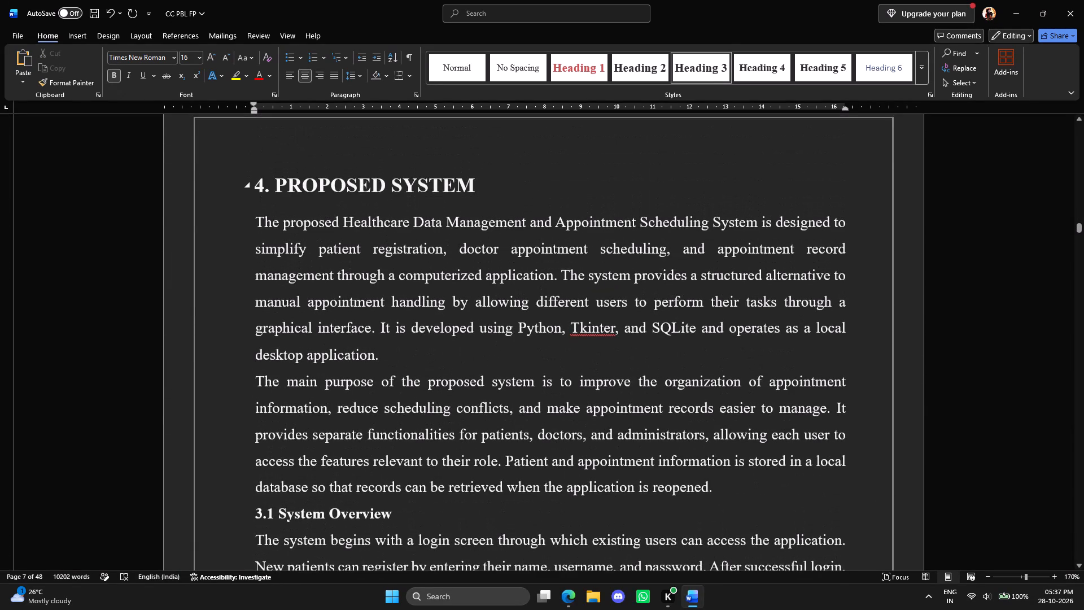
{"action": "double_click", "coordinate": [263, 184]}
{"action": "left_click", "coordinate": [263, 184]}
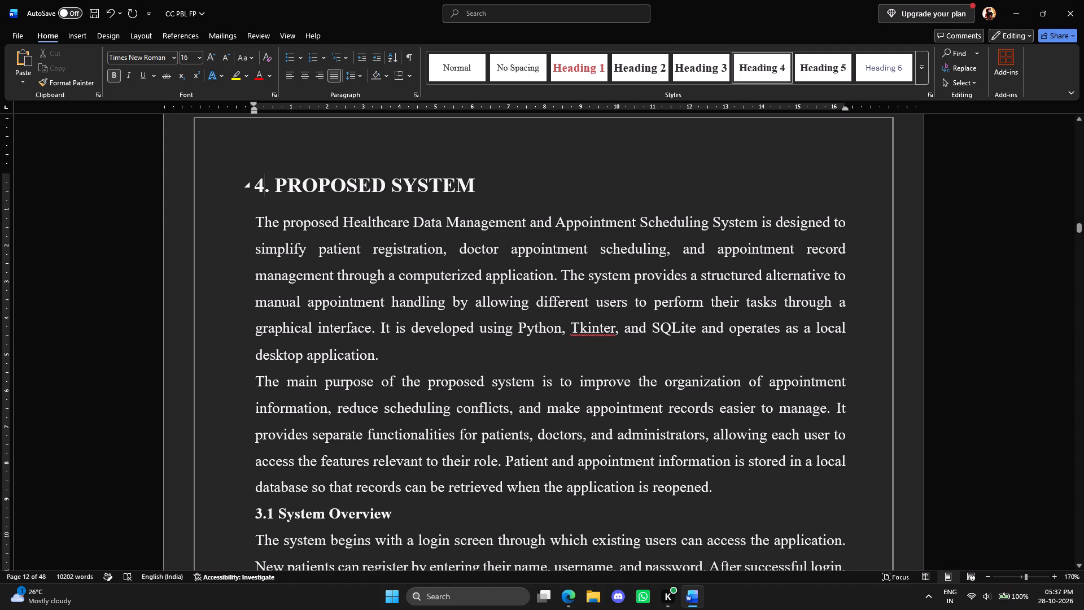
{"action": "key", "text": "BackSpace"}
{"action": "key", "text": "3"}
Increase the font size of the 3.1, 3.2 and 3.3 section headings in the Proposed System chapter to 14.
{"action": "scroll", "coordinate": [291, 210], "scroll_direction": "down", "scroll_amount": 7}
{"action": "triple_click", "coordinate": [305, 193]}
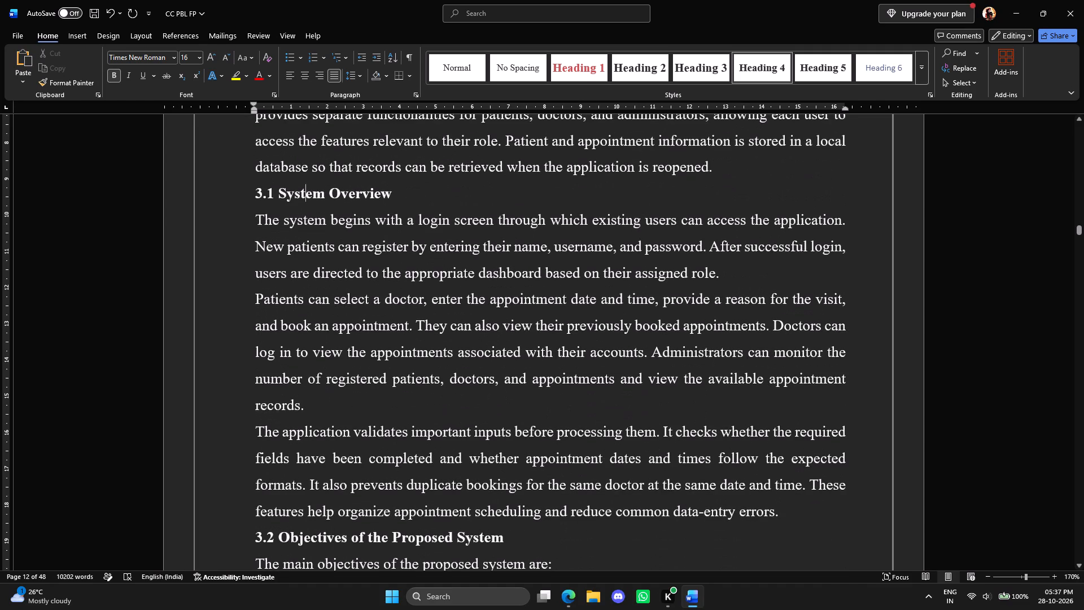
{"action": "left_click", "coordinate": [210, 56]}
{"action": "scroll", "coordinate": [326, 182], "scroll_direction": "down", "scroll_amount": 4}
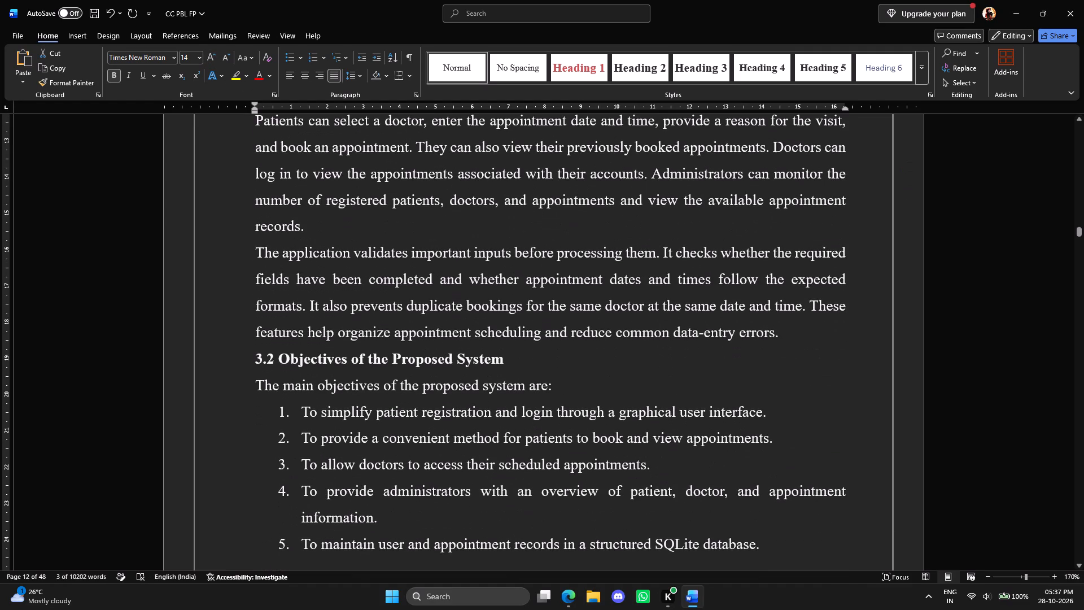
{"action": "triple_click", "coordinate": [303, 363]}
{"action": "left_click", "coordinate": [212, 62]}
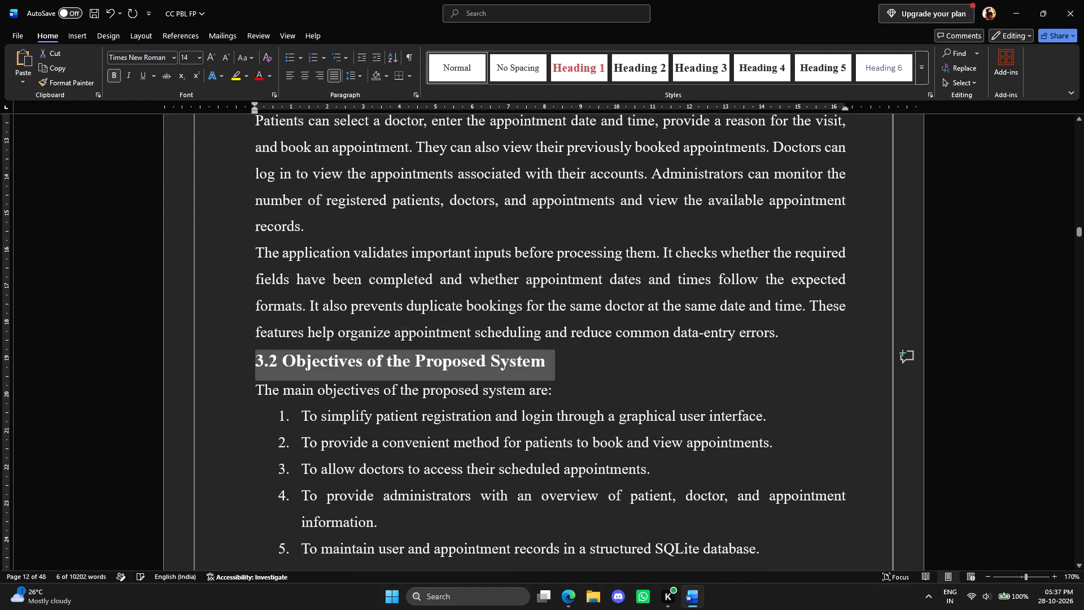
{"action": "scroll", "coordinate": [314, 262], "scroll_direction": "down", "scroll_amount": 15}
{"action": "triple_click", "coordinate": [322, 238]}
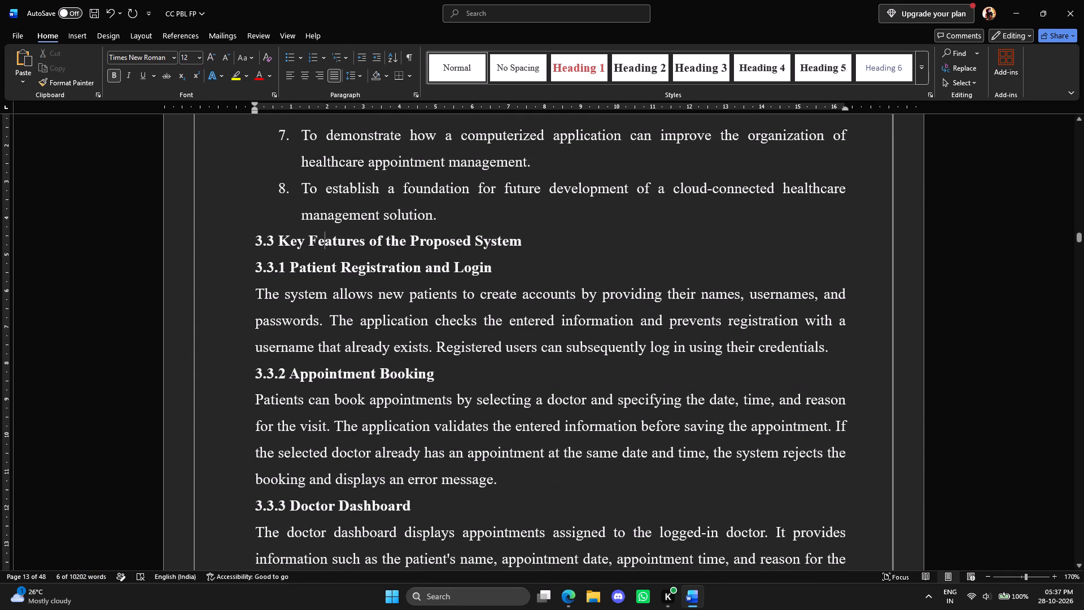
{"action": "left_click", "coordinate": [211, 55]}
Insert an empty line after the section 3.3.6 paragraph to push the 3.4 System Workflow heading onto the next page.
{"action": "scroll", "coordinate": [299, 246], "scroll_direction": "down", "scroll_amount": 6}
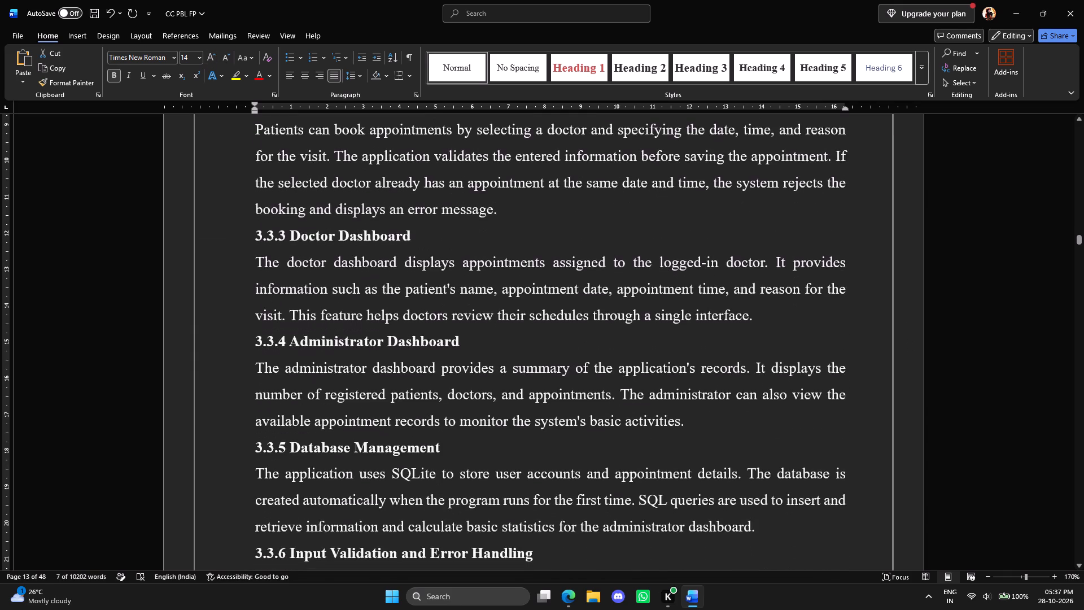
{"action": "scroll", "coordinate": [309, 258], "scroll_direction": "down", "scroll_amount": 13}
{"action": "scroll", "coordinate": [309, 255], "scroll_direction": "up", "scroll_amount": 4}
{"action": "left_click", "coordinate": [309, 245]}
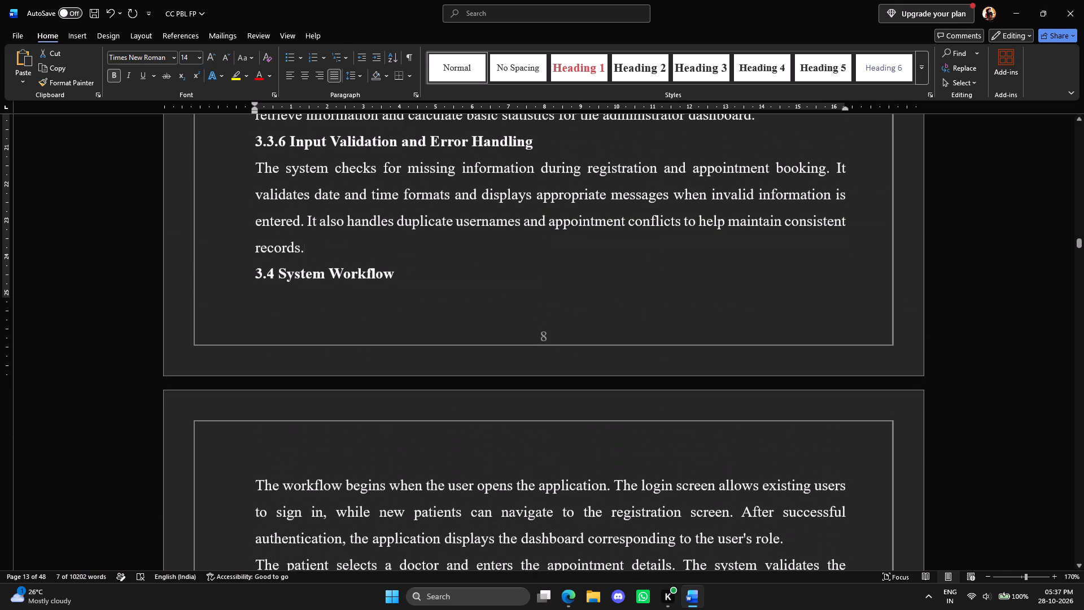
{"action": "key", "text": "Return"}
Increase the font size of the 3.4 System Workflow heading to 14.
{"action": "scroll", "coordinate": [308, 247], "scroll_direction": "down", "scroll_amount": 15}
{"action": "scroll", "coordinate": [308, 247], "scroll_direction": "up", "scroll_amount": 9}
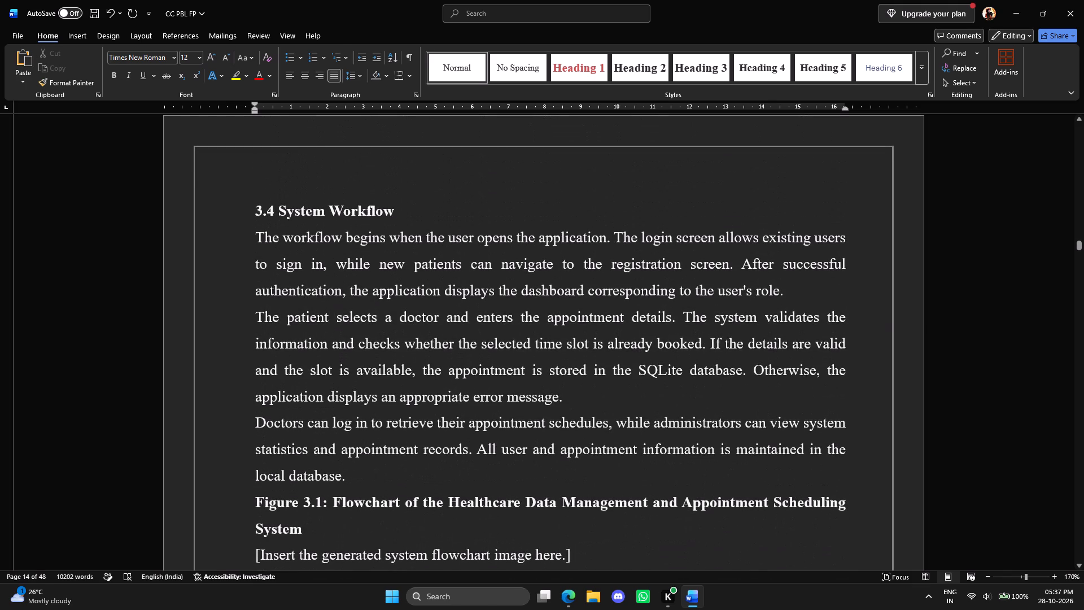
{"action": "triple_click", "coordinate": [334, 213]}
{"action": "left_click", "coordinate": [208, 57]}
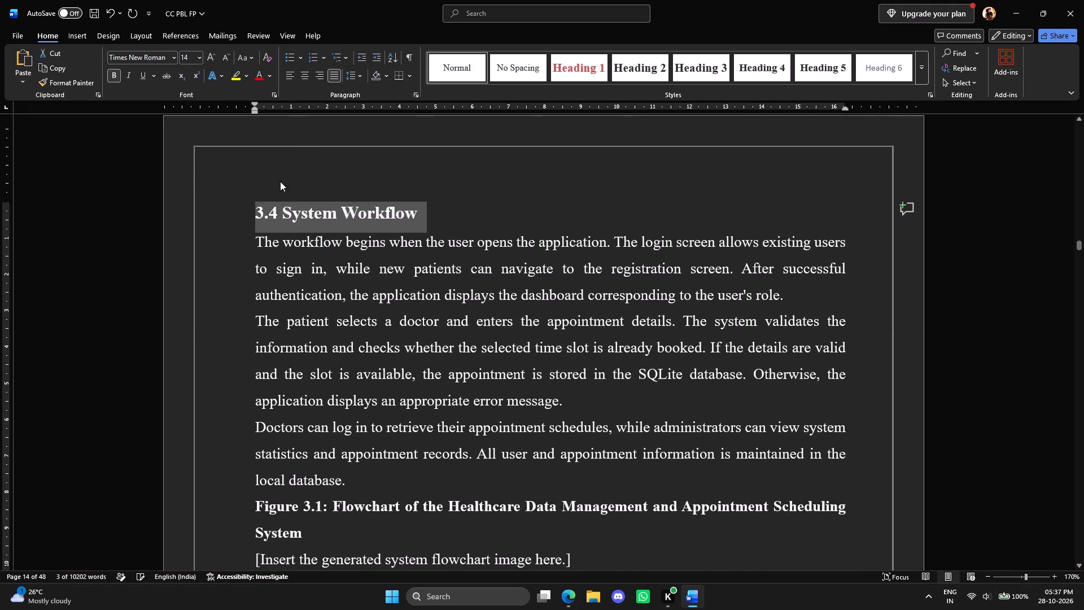
Switch to the ChatGPT conversation in Edge and save the generated flowchart image to the Desktop as a PNG.
{"action": "scroll", "coordinate": [316, 227], "scroll_direction": "down", "scroll_amount": 5}
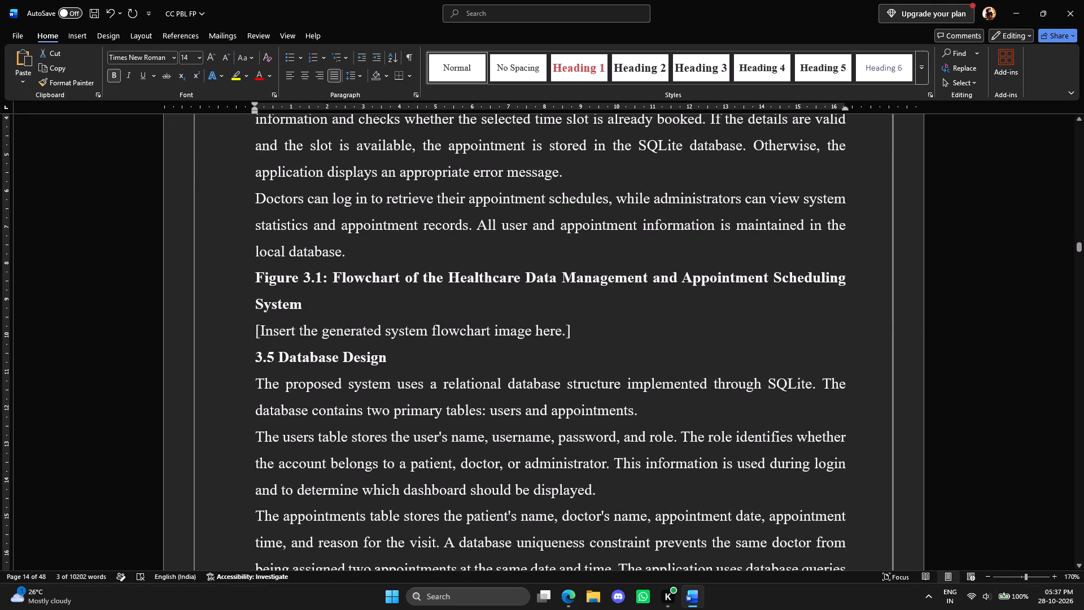
{"action": "key", "text": "alt+Tab"}
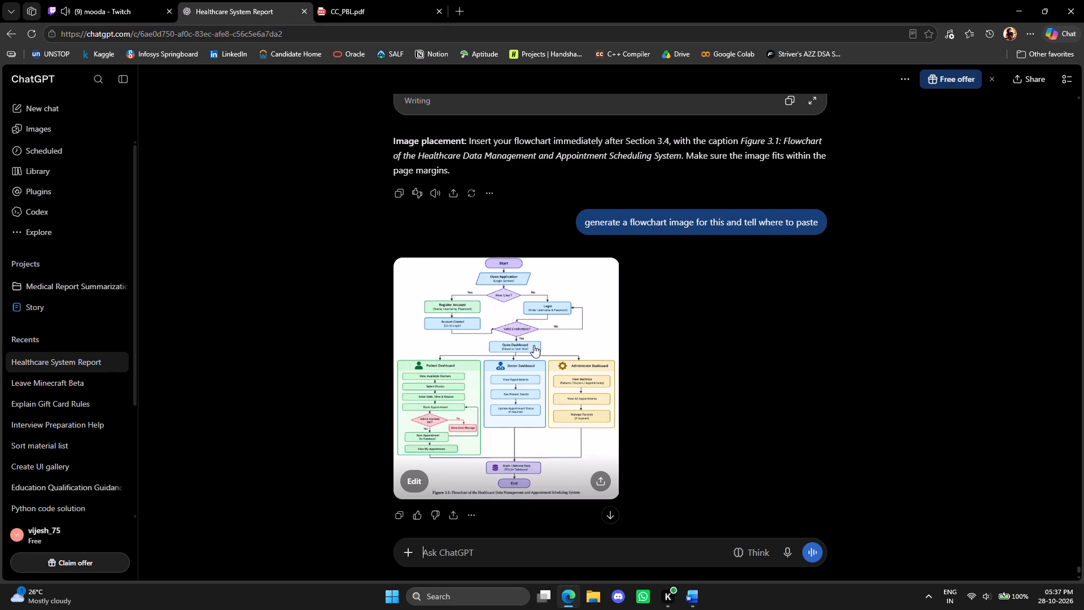
{"action": "right_click", "coordinate": [573, 378]}
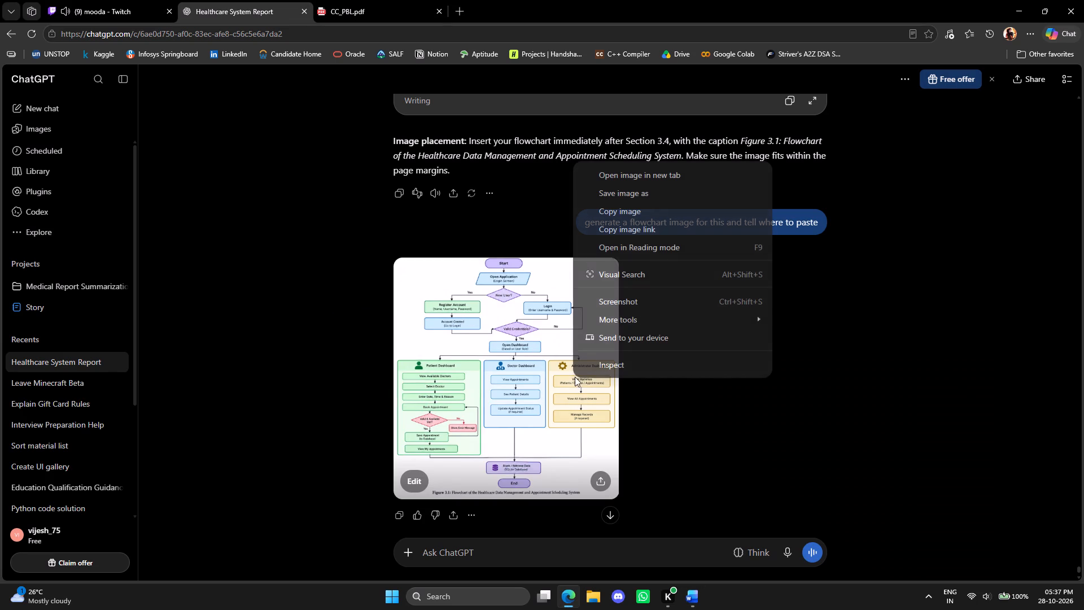
{"action": "left_click", "coordinate": [634, 195]}
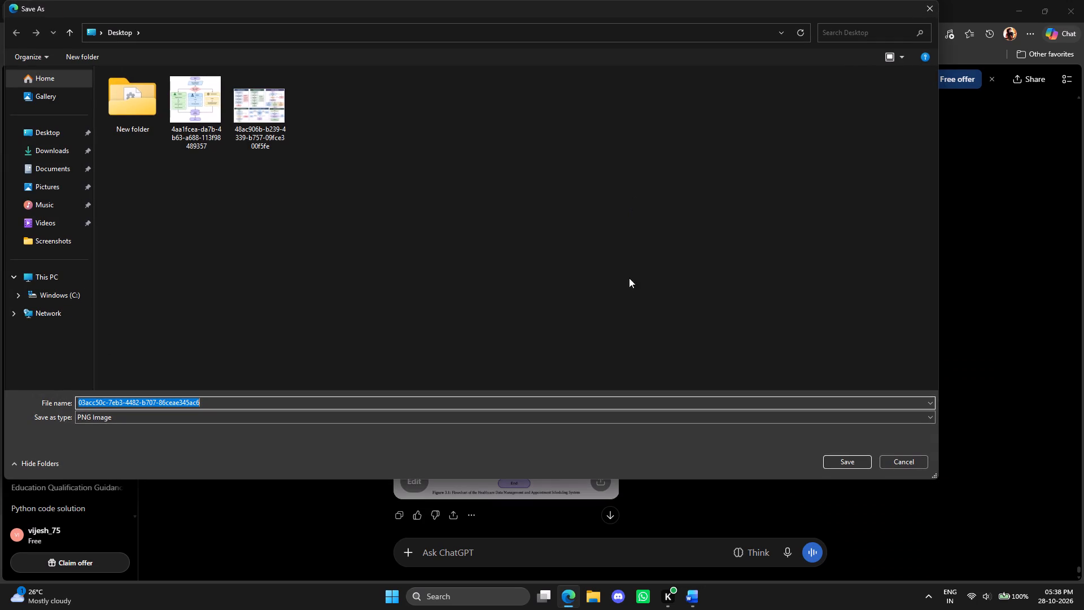
{"action": "left_click", "coordinate": [847, 465]}
Copy the saved flowchart file from the desktop and paste it into the Word report on a new line above the Figure 3.1 caption.
{"action": "key", "text": "super+d"}
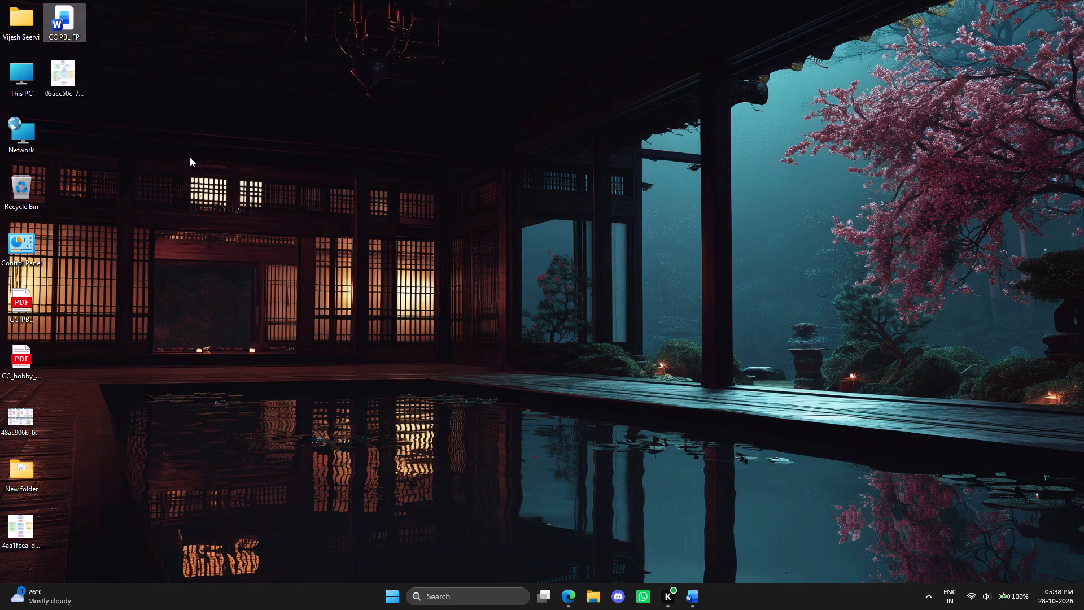
{"action": "left_click", "coordinate": [76, 85]}
{"action": "key", "text": "ctrl+c"}
{"action": "left_click", "coordinate": [703, 598]}
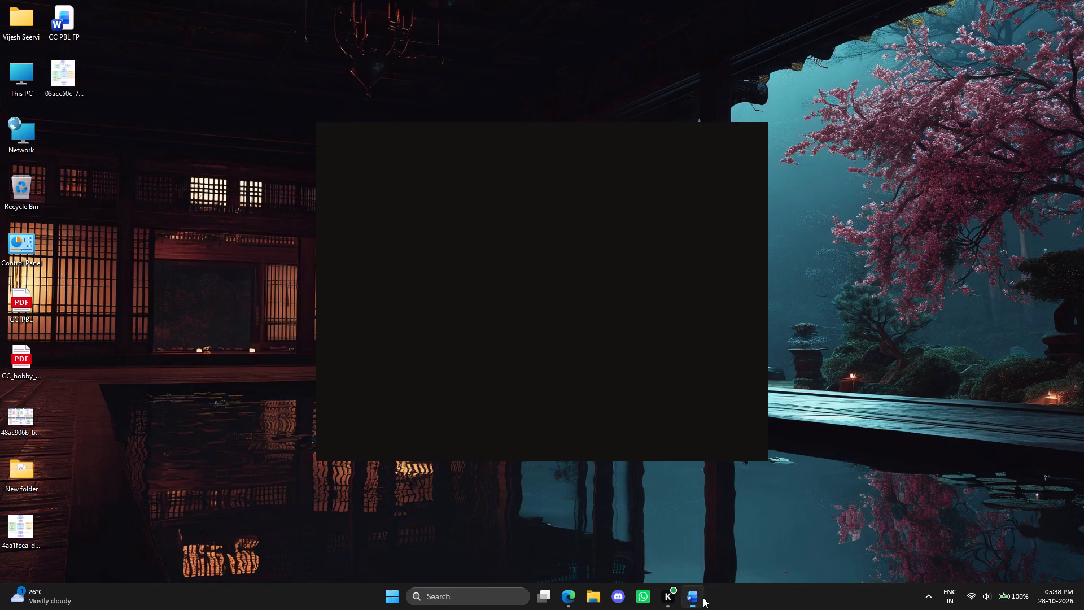
{"action": "left_click", "coordinate": [355, 252]}
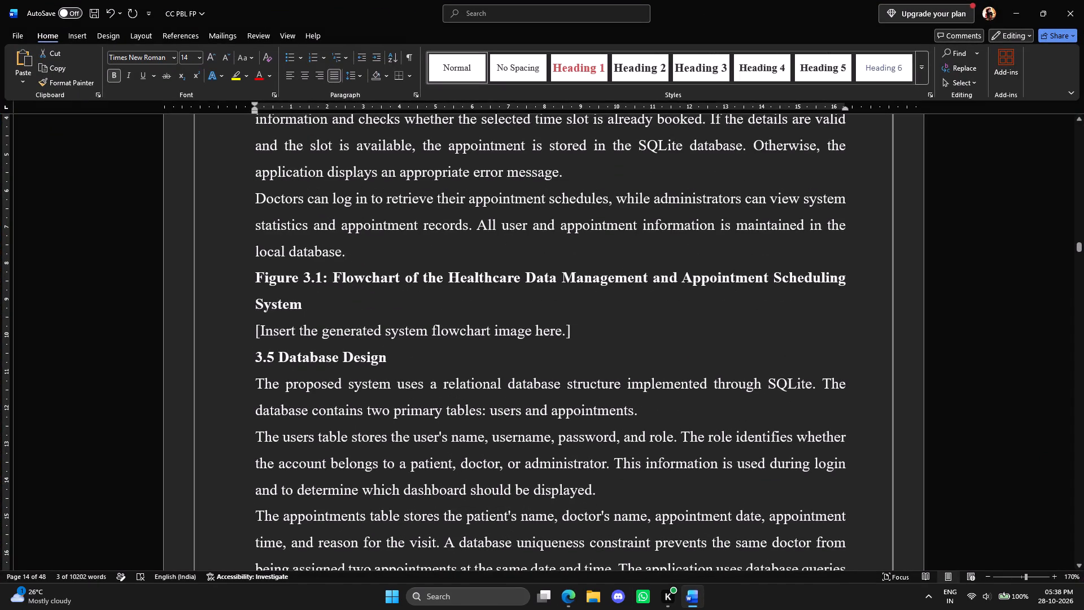
{"action": "key", "text": "Return"}
{"action": "key", "text": "ctrl+v"}
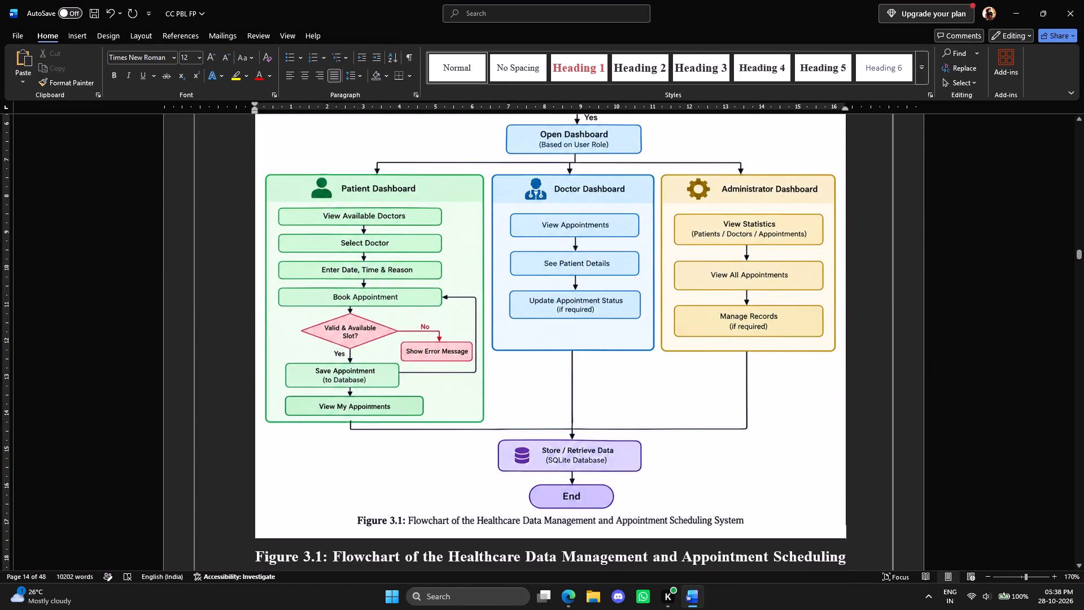
Shrink the flowchart proportionally to about 14 cm wide so it fits on the same page as the section 3.4 text.
{"action": "scroll", "coordinate": [402, 319], "scroll_direction": "up", "scroll_amount": 18}
{"action": "scroll", "coordinate": [402, 319], "scroll_direction": "down", "scroll_amount": 8}
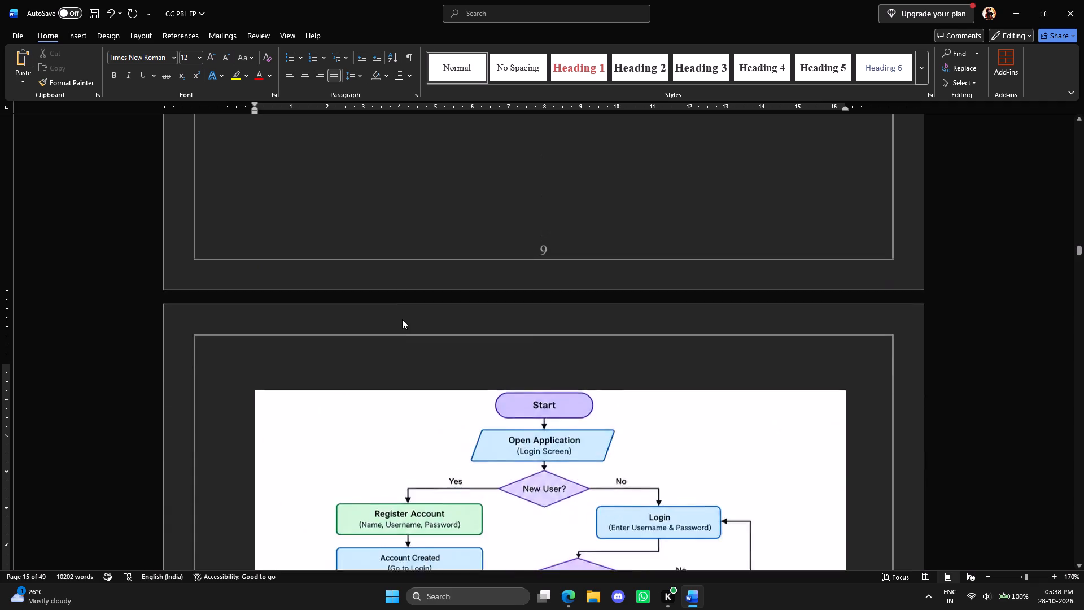
{"action": "scroll", "coordinate": [402, 319], "scroll_direction": "down", "scroll_amount": 7}
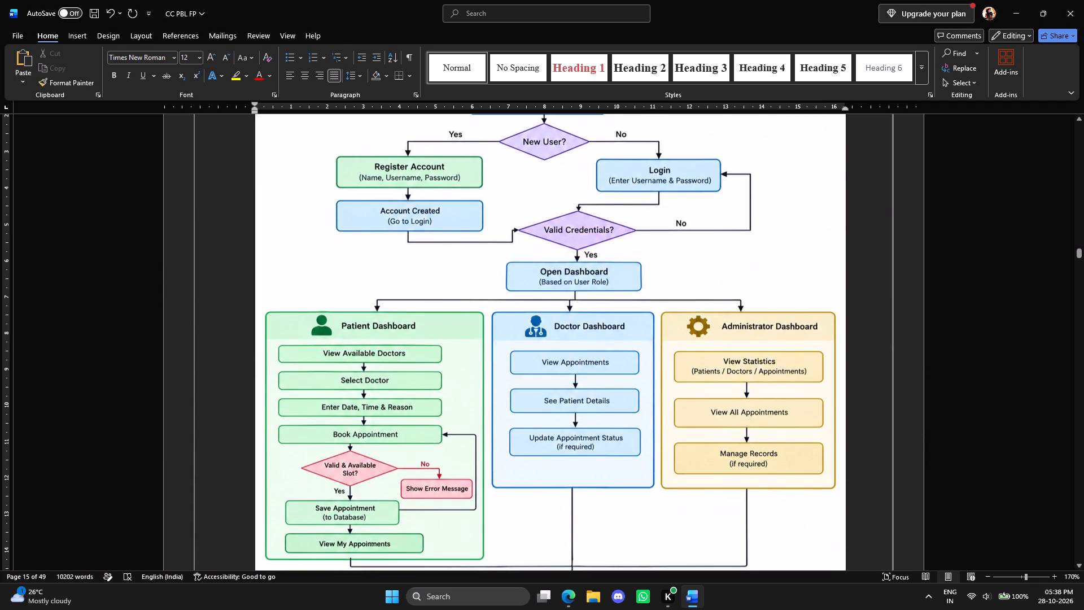
{"action": "scroll", "coordinate": [468, 337], "scroll_direction": "up", "scroll_amount": 3}
{"action": "left_click", "coordinate": [468, 337]}
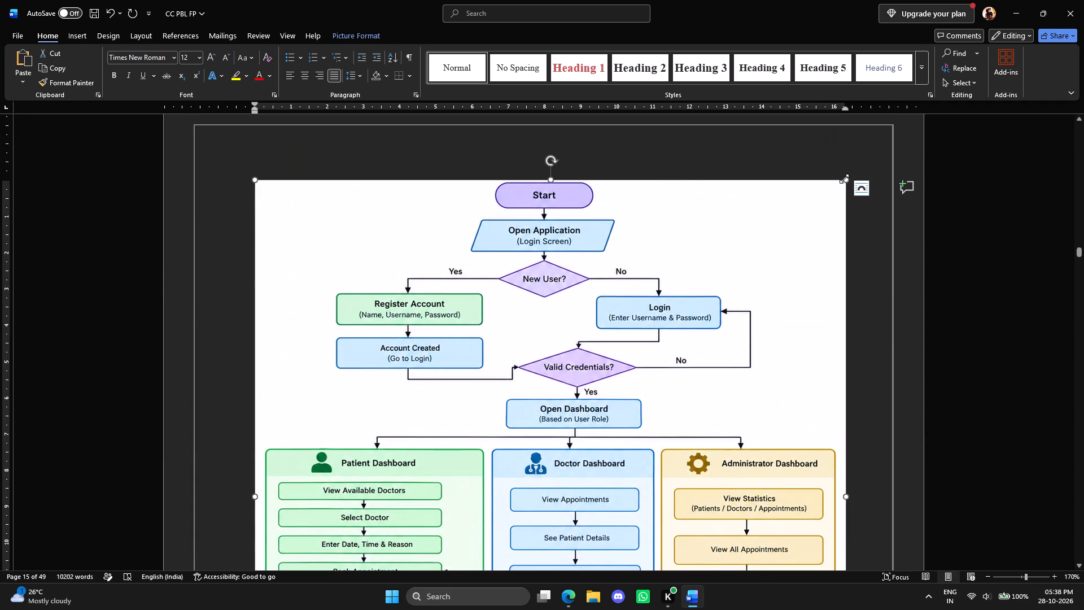
{"action": "left_click_drag", "start_coordinate": [843, 178], "coordinate": [631, 307]}
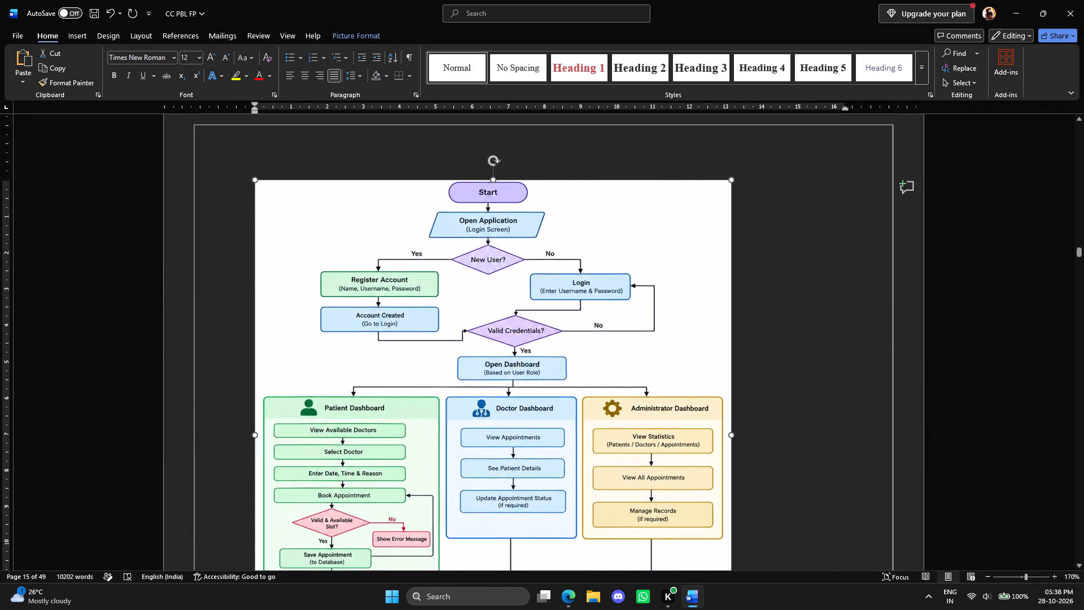
{"action": "left_click_drag", "start_coordinate": [631, 307], "coordinate": [554, 330]}
{"action": "scroll", "coordinate": [560, 342], "scroll_direction": "down", "scroll_amount": 6}
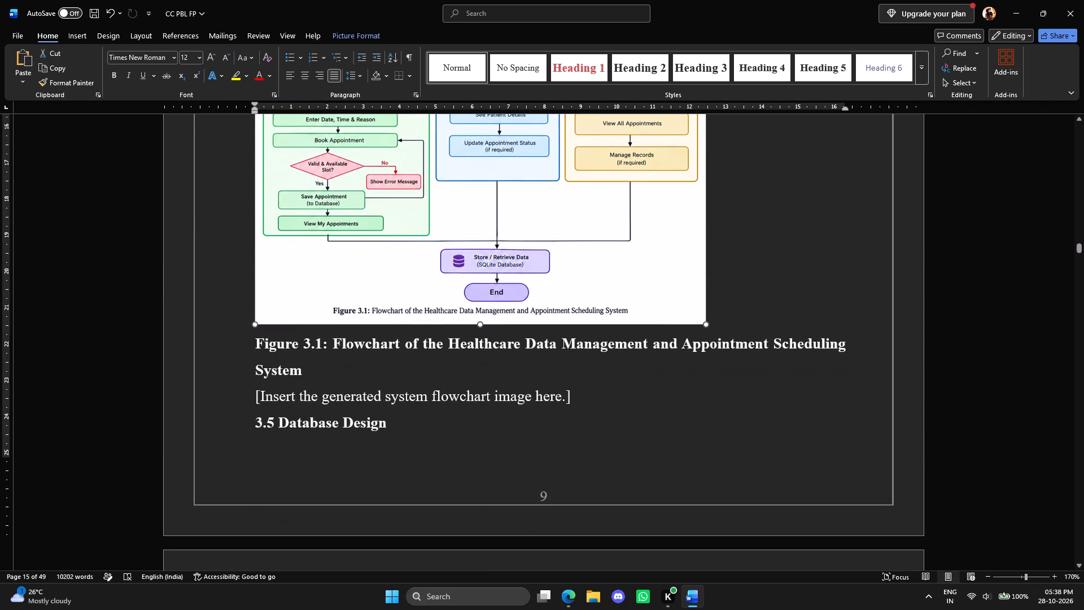
{"action": "left_click_drag", "start_coordinate": [705, 324], "coordinate": [716, 333]}
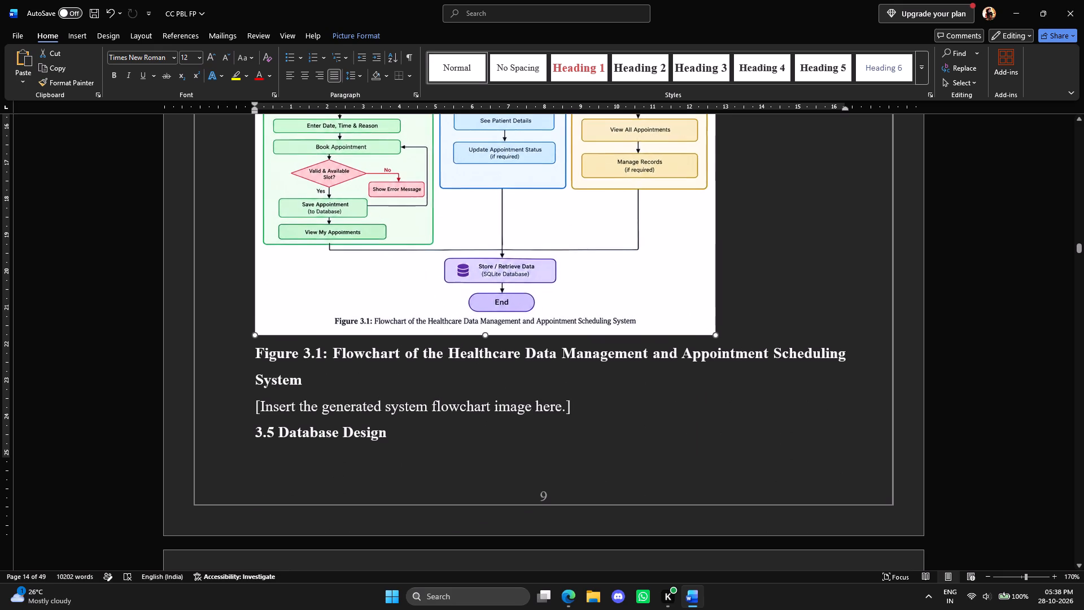
{"action": "left_click_drag", "start_coordinate": [716, 333], "coordinate": [759, 361]}
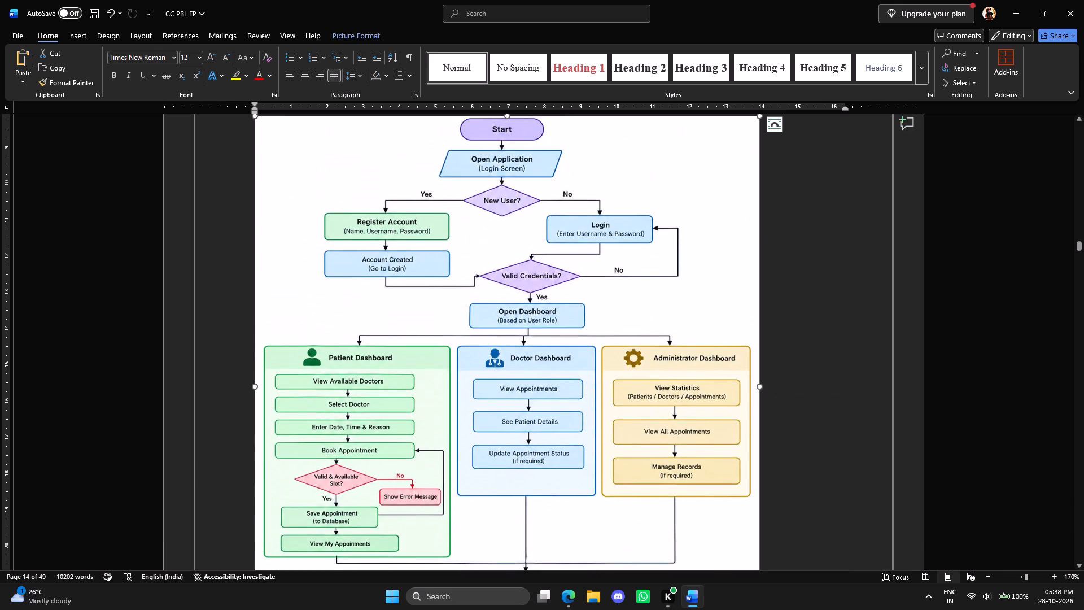
Remove the bold from the Figure 3.1 caption below the flowchart and make it italic.
{"action": "scroll", "coordinate": [407, 354], "scroll_direction": "down", "scroll_amount": 7}
{"action": "left_click_drag", "start_coordinate": [301, 387], "coordinate": [245, 346]}
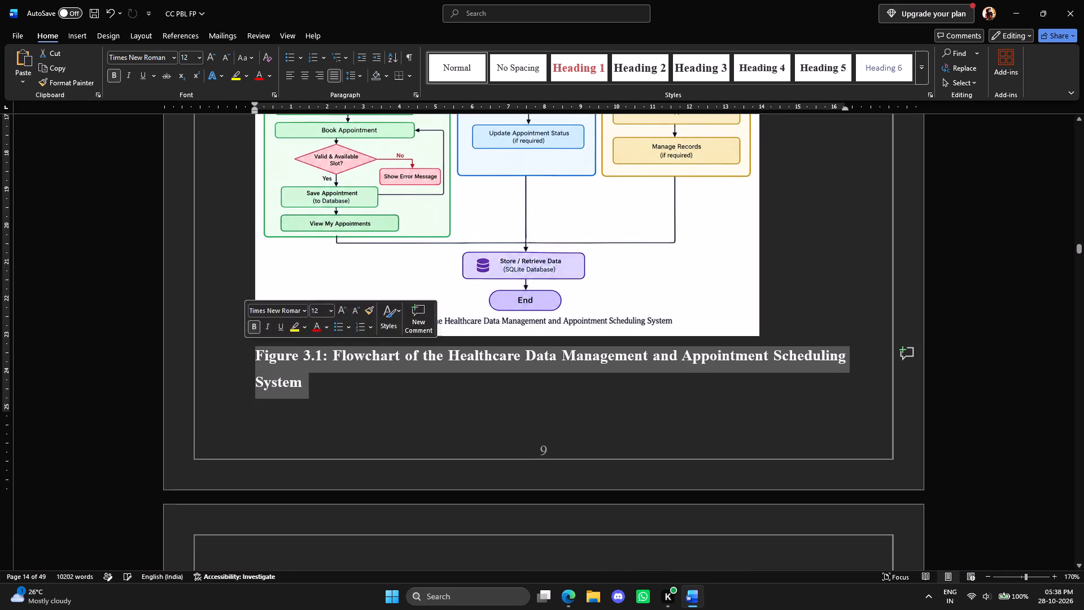
{"action": "left_click", "coordinate": [118, 73]}
{"action": "left_click", "coordinate": [127, 74]}
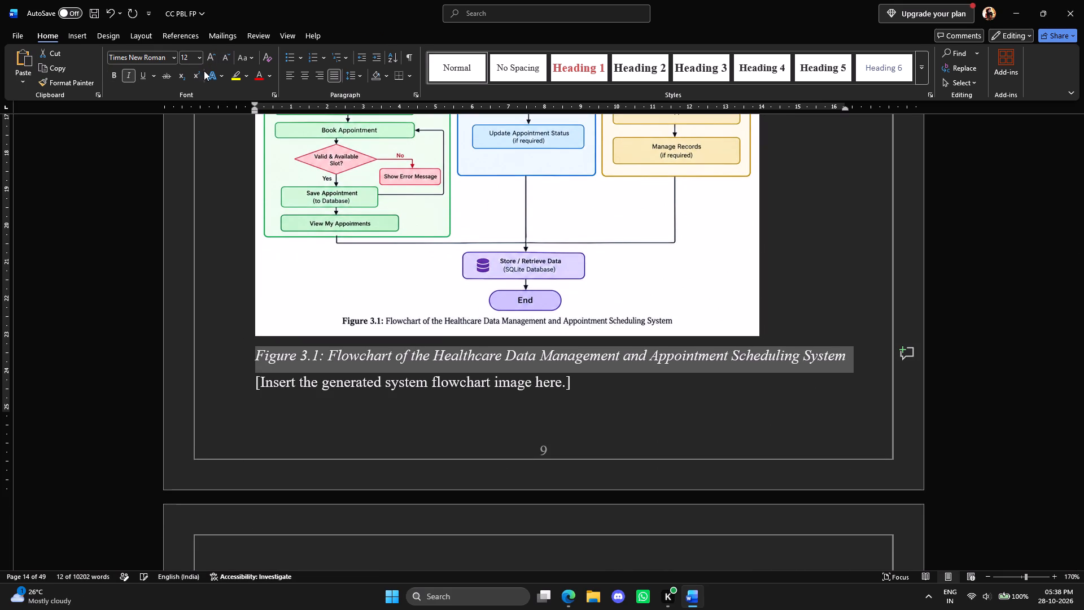
Delete the "[Insert the generated system flowchart image here.]" placeholder line below the Figure 3.1 caption.
{"action": "left_click", "coordinate": [572, 373]}
{"action": "left_click_drag", "start_coordinate": [582, 385], "coordinate": [517, 377]}
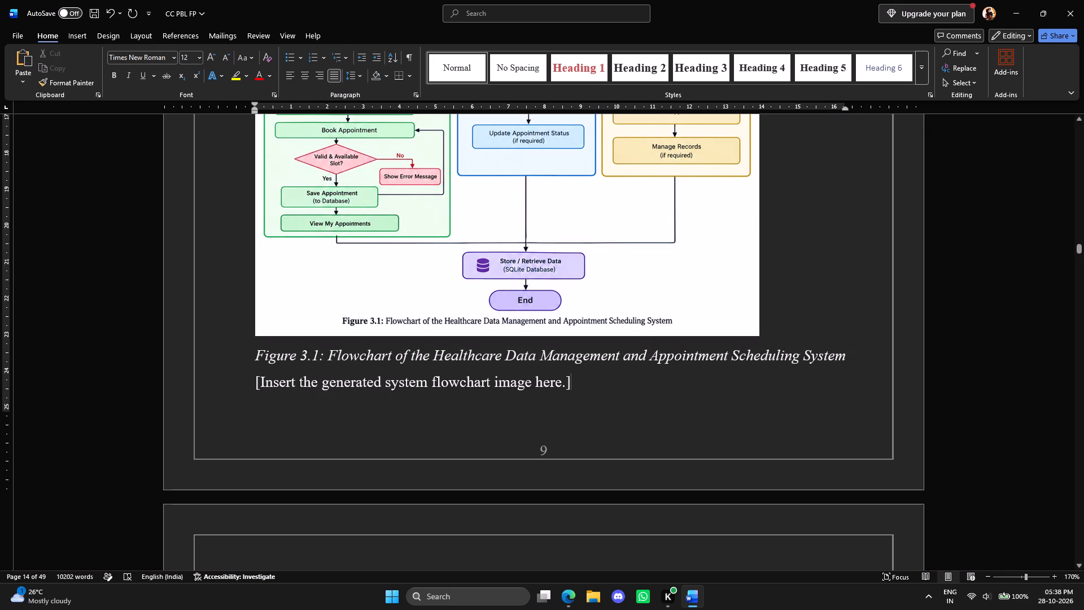
{"action": "left_click_drag", "start_coordinate": [517, 377], "coordinate": [247, 384]}
{"action": "key", "text": "BackSpace"}
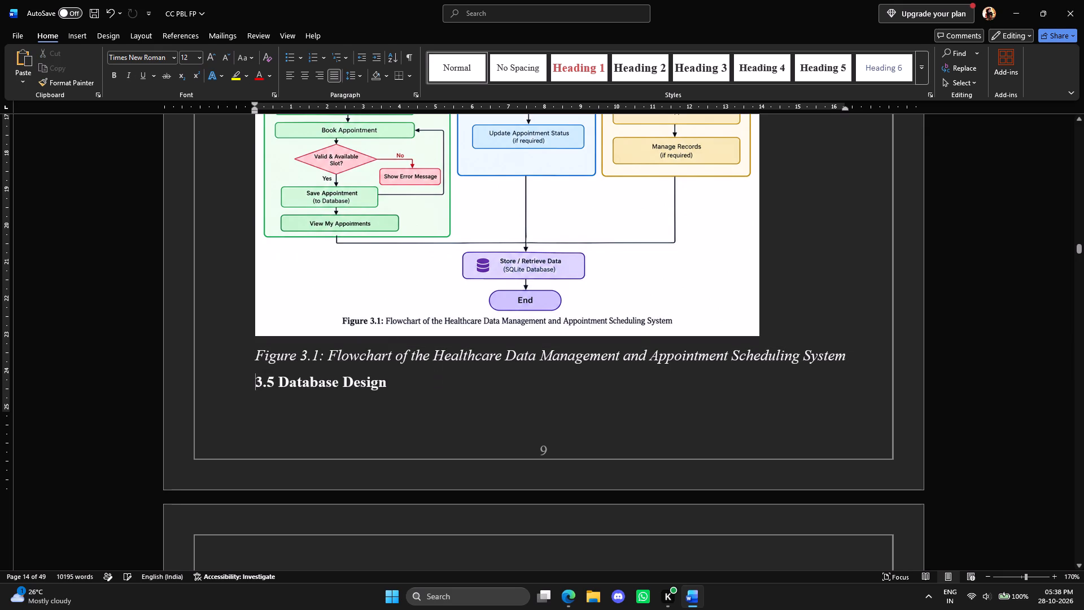
Enlarge the flowchart proportionally to about 14.7 cm wide, keeping it and its Figure 3.1 caption on the section 3.4 page.
{"action": "left_click", "coordinate": [434, 245]}
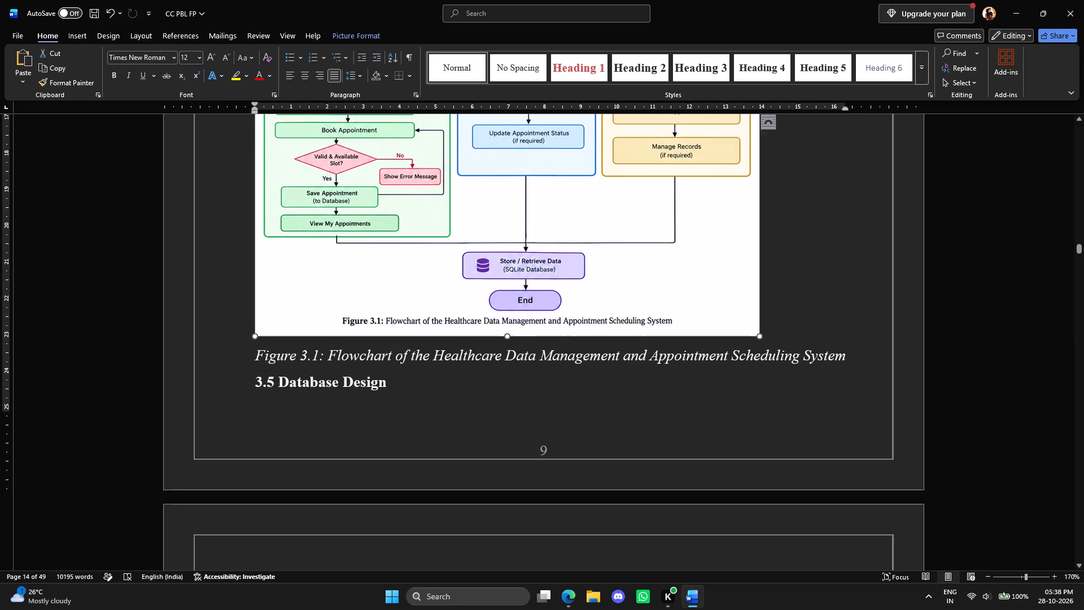
{"action": "left_click_drag", "start_coordinate": [763, 337], "coordinate": [772, 348]}
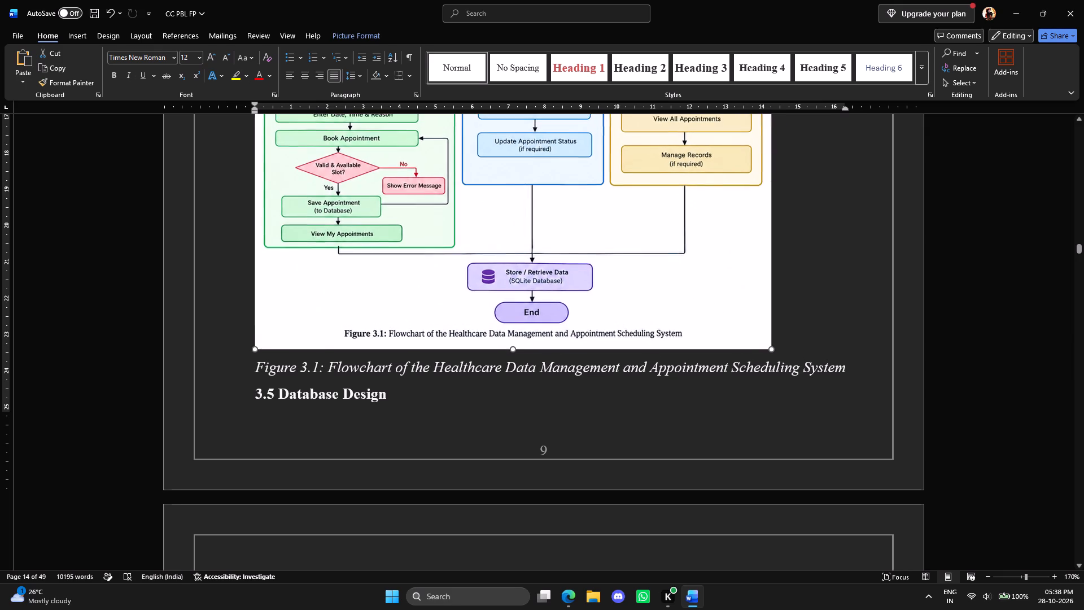
{"action": "left_click_drag", "start_coordinate": [772, 348], "coordinate": [786, 364]}
{"action": "scroll", "coordinate": [620, 288], "scroll_direction": "up", "scroll_amount": 6}
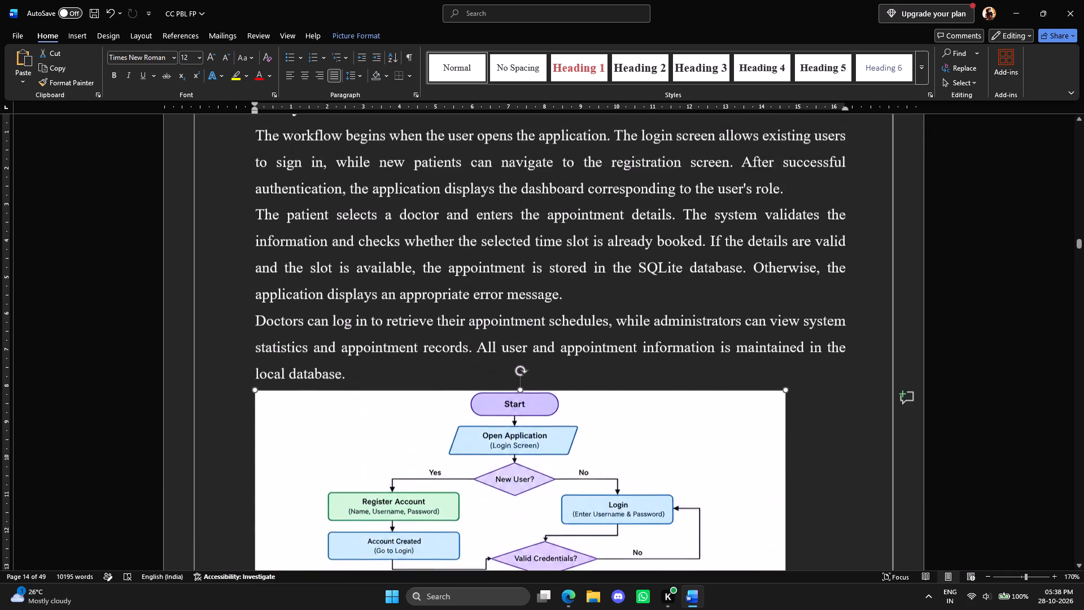
{"action": "scroll", "coordinate": [611, 291], "scroll_direction": "down", "scroll_amount": 15}
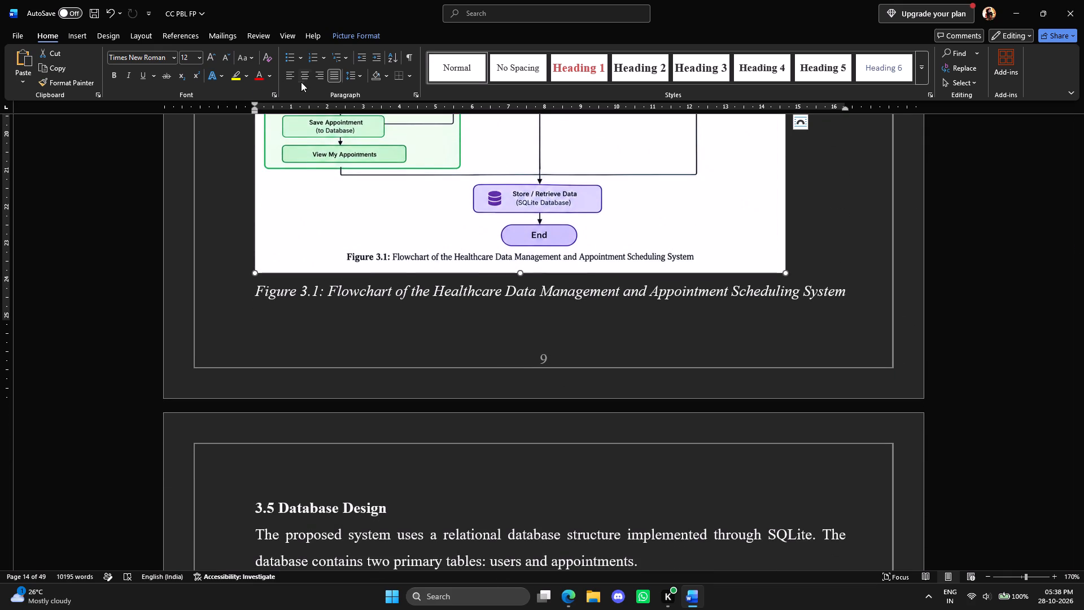
Center the flowchart horizontally on the page and check its placement between the section 3.4 text and the caption.
{"action": "left_click", "coordinate": [311, 81]}
{"action": "scroll", "coordinate": [383, 177], "scroll_direction": "down", "scroll_amount": 7, "text": "ctrl"}
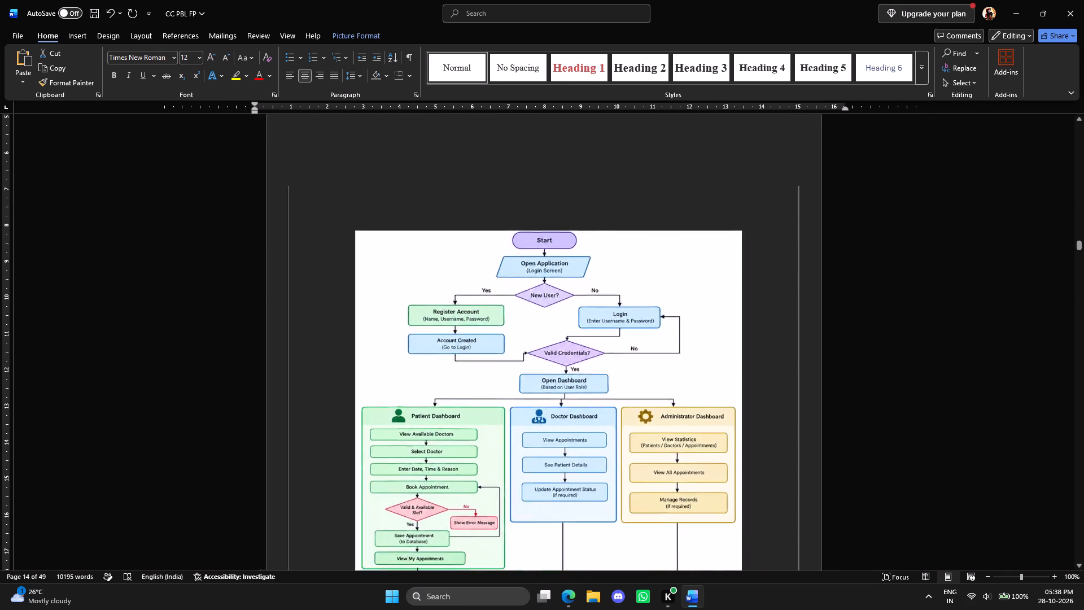
{"action": "scroll", "coordinate": [461, 222], "scroll_direction": "up", "scroll_amount": 5}
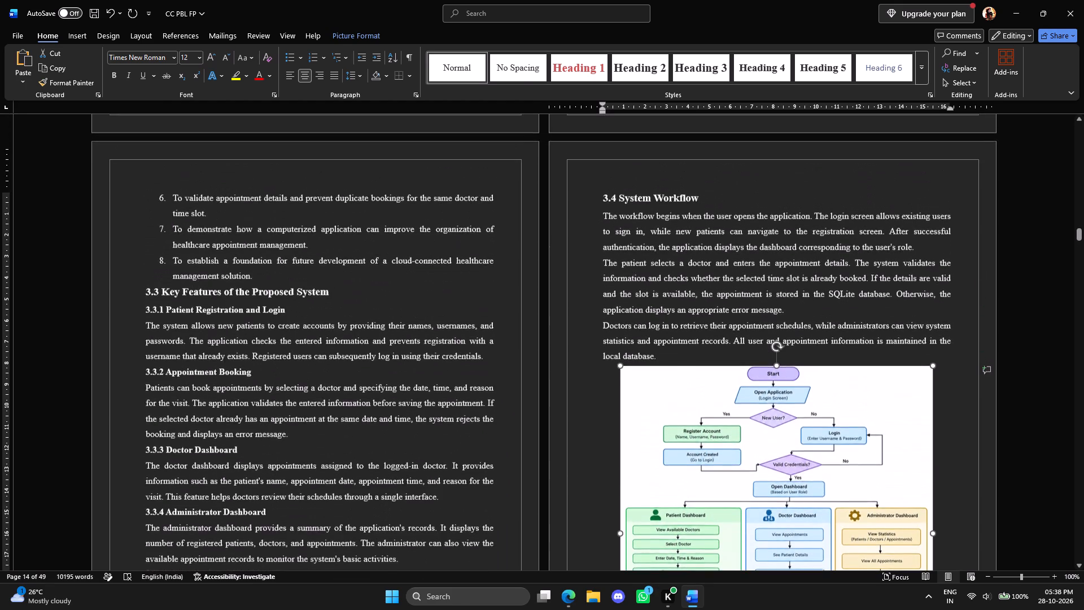
{"action": "scroll", "coordinate": [459, 222], "scroll_direction": "down", "scroll_amount": 15}
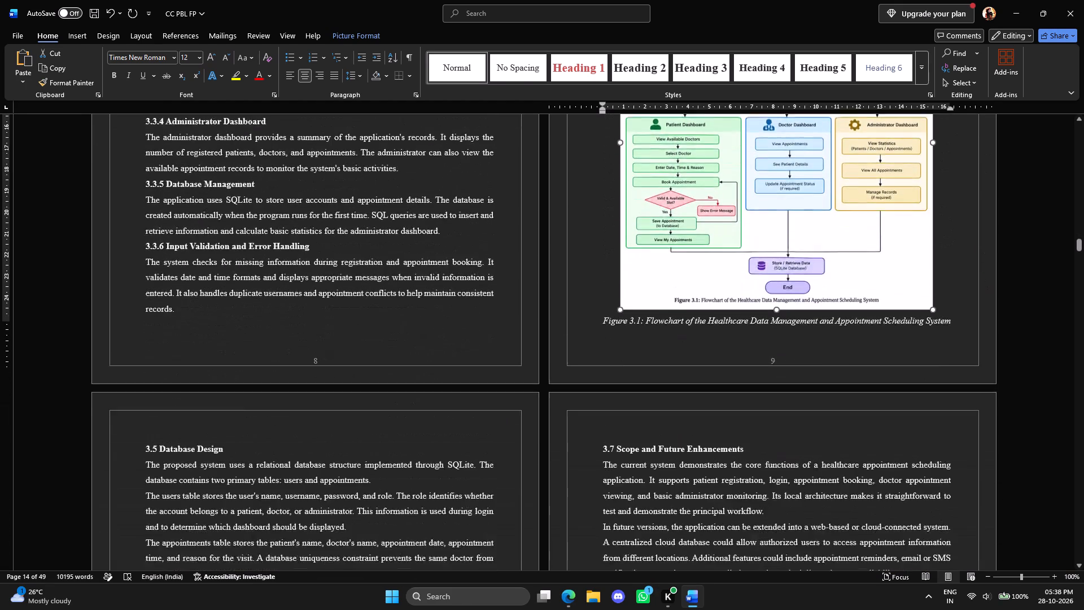
Increase the font size of the section headings 3.5, 3.6, 3.7 and 3.8 to 14 pt.
{"action": "scroll", "coordinate": [435, 217], "scroll_direction": "down", "scroll_amount": 6}
{"action": "triple_click", "coordinate": [176, 265]}
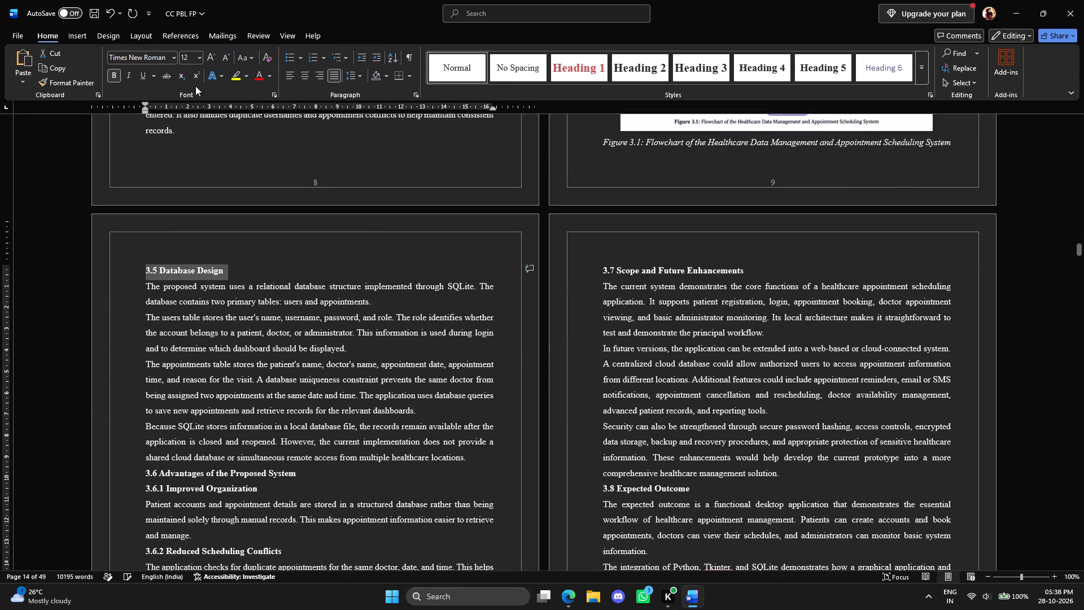
{"action": "left_click", "coordinate": [208, 55]}
{"action": "scroll", "coordinate": [236, 226], "scroll_direction": "down", "scroll_amount": 6}
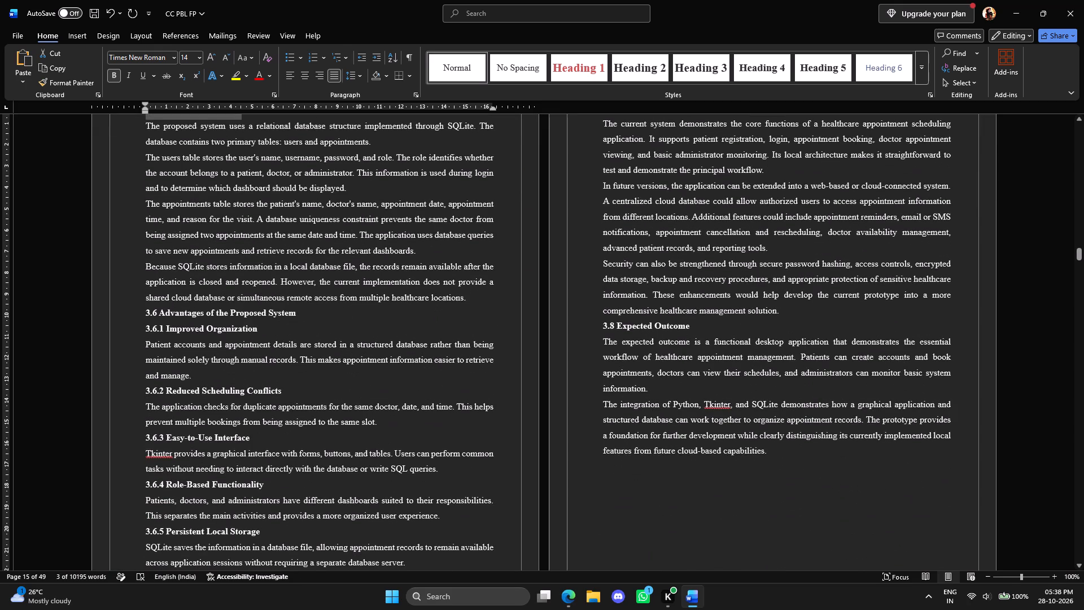
{"action": "triple_click", "coordinate": [209, 311]}
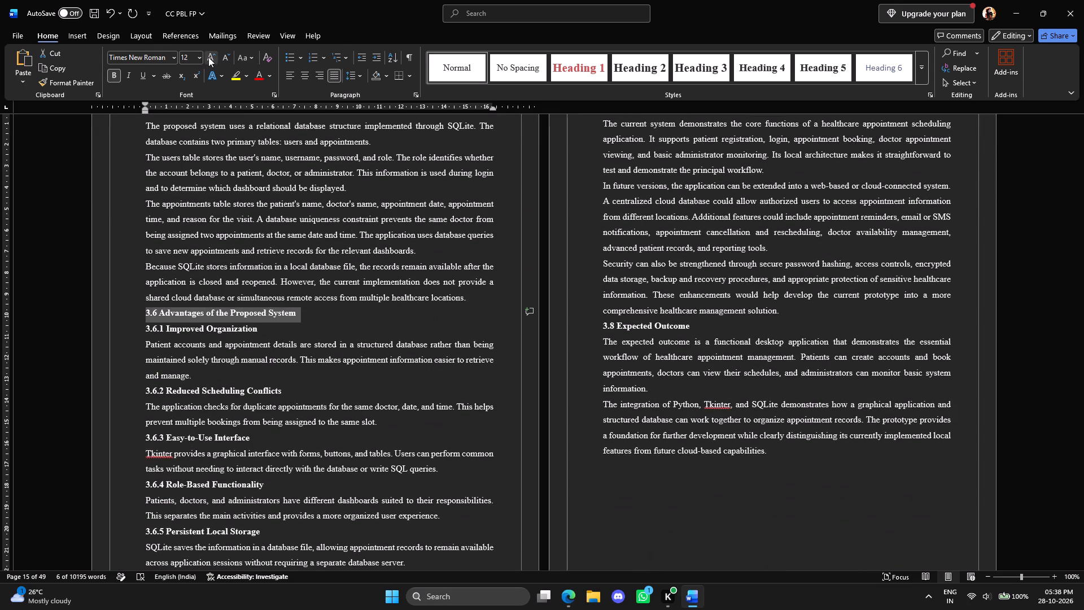
{"action": "left_click", "coordinate": [208, 57]}
{"action": "scroll", "coordinate": [286, 318], "scroll_direction": "down", "scroll_amount": 5}
{"action": "scroll", "coordinate": [492, 294], "scroll_direction": "up", "scroll_amount": 6}
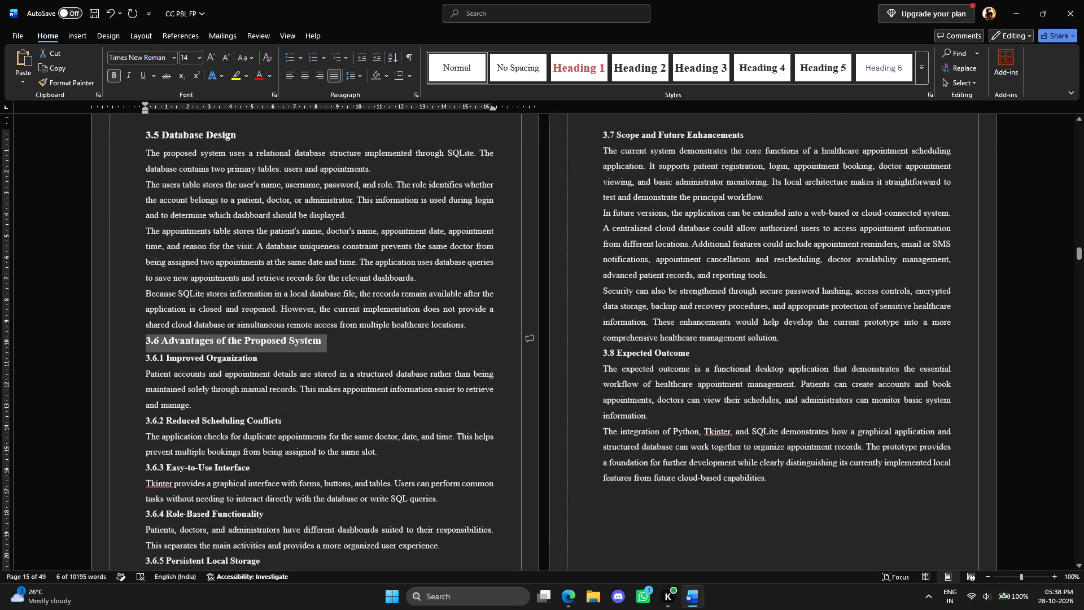
{"action": "triple_click", "coordinate": [648, 137]}
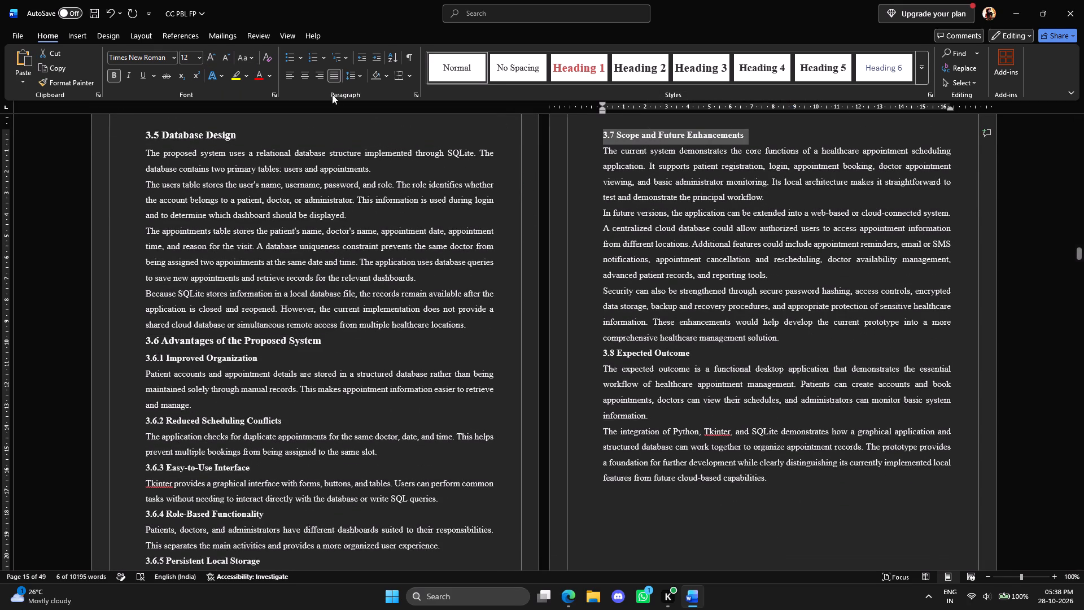
{"action": "left_click", "coordinate": [212, 53]}
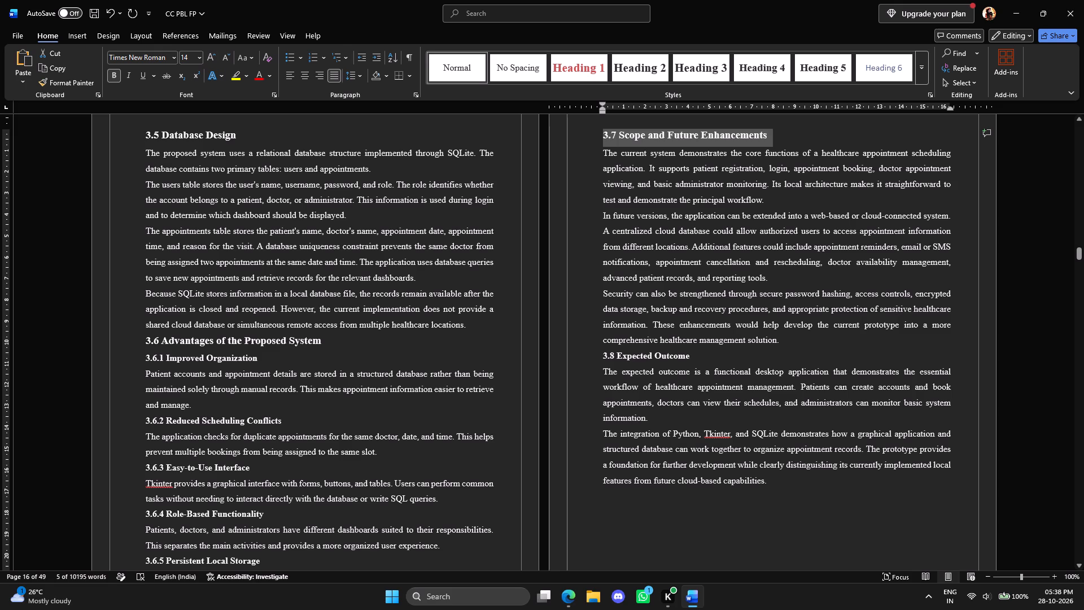
{"action": "triple_click", "coordinate": [634, 352]}
{"action": "left_click", "coordinate": [213, 58]}
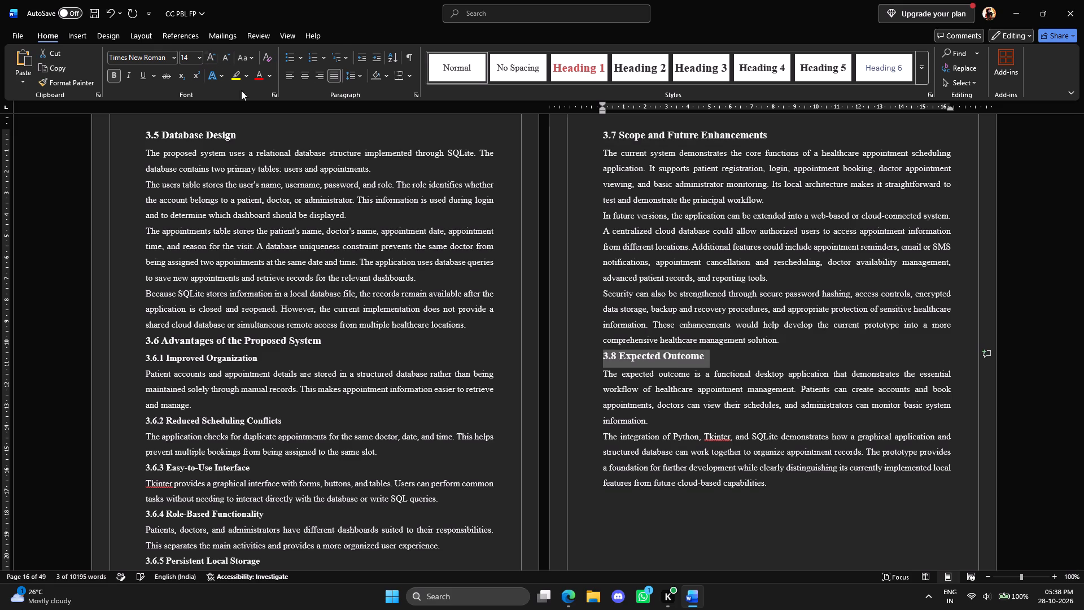
{"action": "scroll", "coordinate": [405, 290], "scroll_direction": "down", "scroll_amount": 15}
{"action": "scroll", "coordinate": [402, 302], "scroll_direction": "down", "scroll_amount": 8}
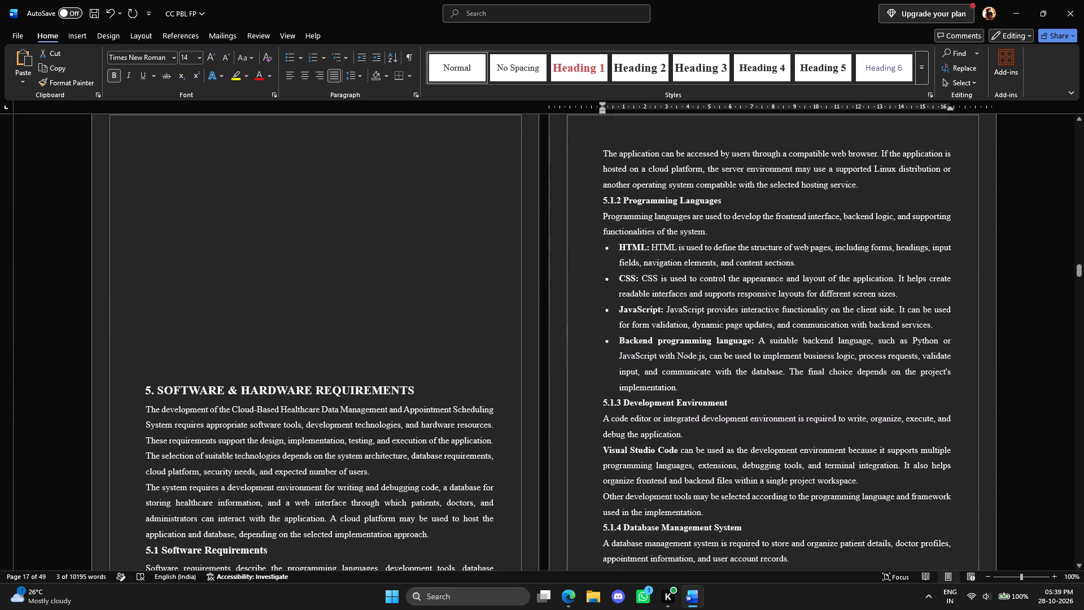
{"action": "left_click_drag", "start_coordinate": [242, 364], "coordinate": [218, 174]}
{"action": "scroll", "coordinate": [216, 143], "scroll_direction": "up", "scroll_amount": 1}
{"action": "key", "text": "BackSpace"}
{"action": "scroll", "coordinate": [285, 228], "scroll_direction": "up", "scroll_amount": 13}
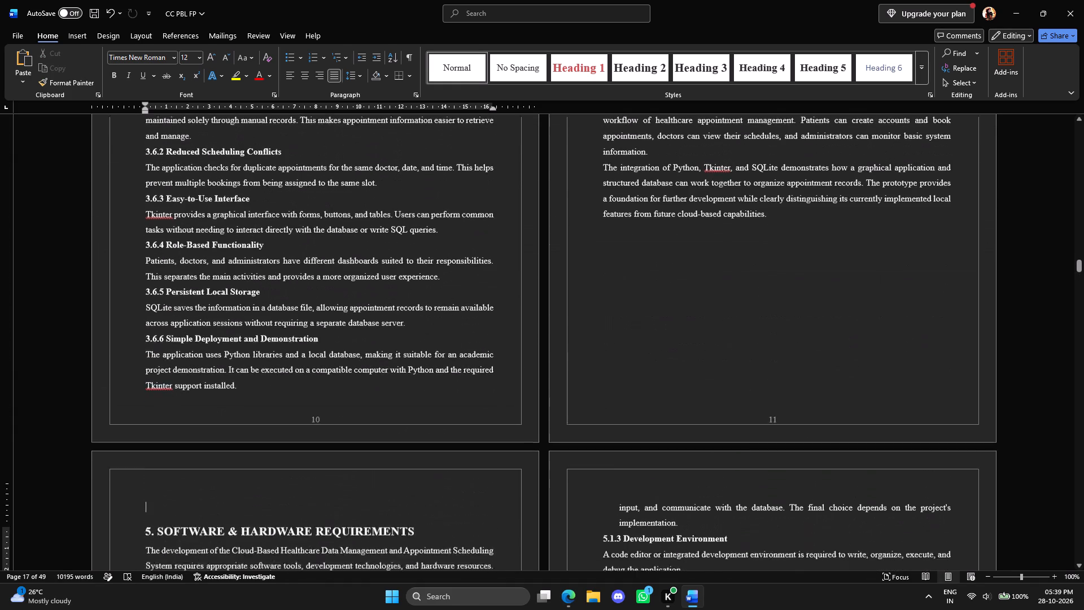
{"action": "key", "text": "BackSpace"}
{"action": "scroll", "coordinate": [293, 238], "scroll_direction": "up", "scroll_amount": 11}
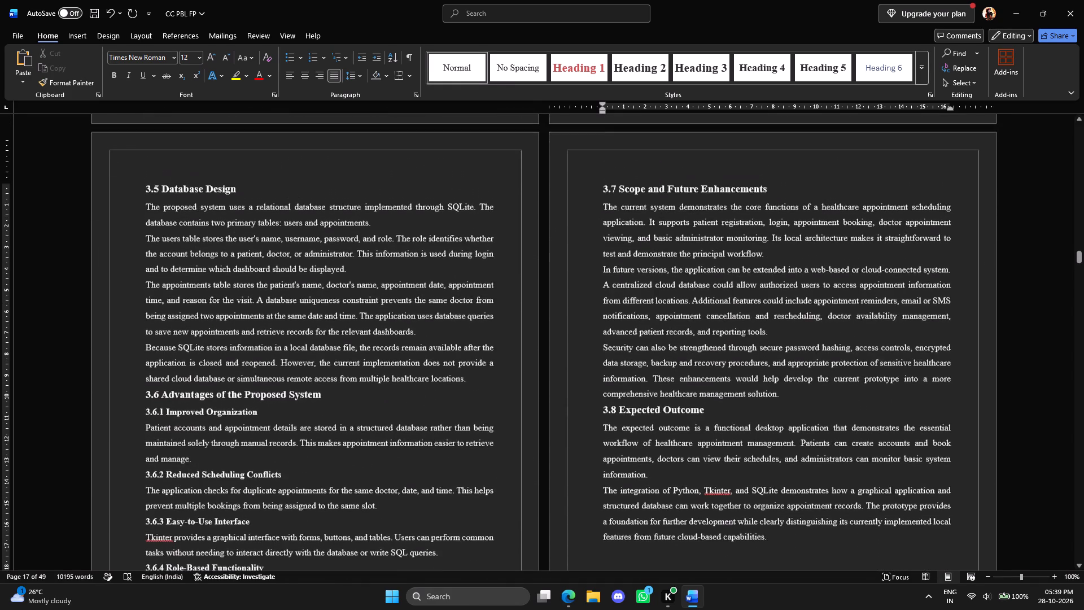
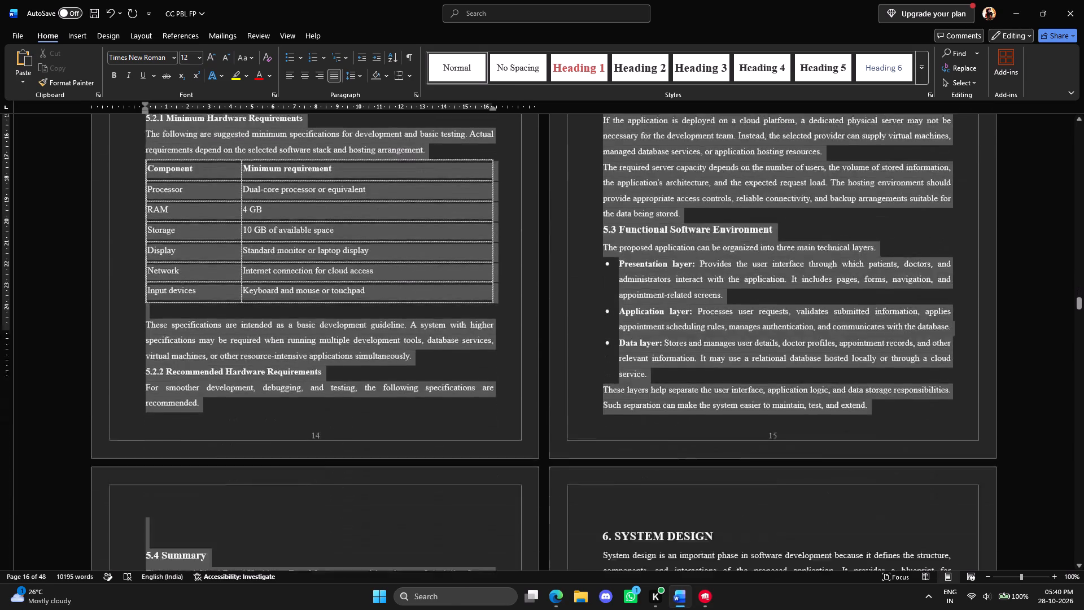
{"action": "left_click_drag", "start_coordinate": [448, 602], "coordinate": [484, 346]}
{"action": "scroll", "coordinate": [425, 563], "scroll_direction": "up", "scroll_amount": 5}
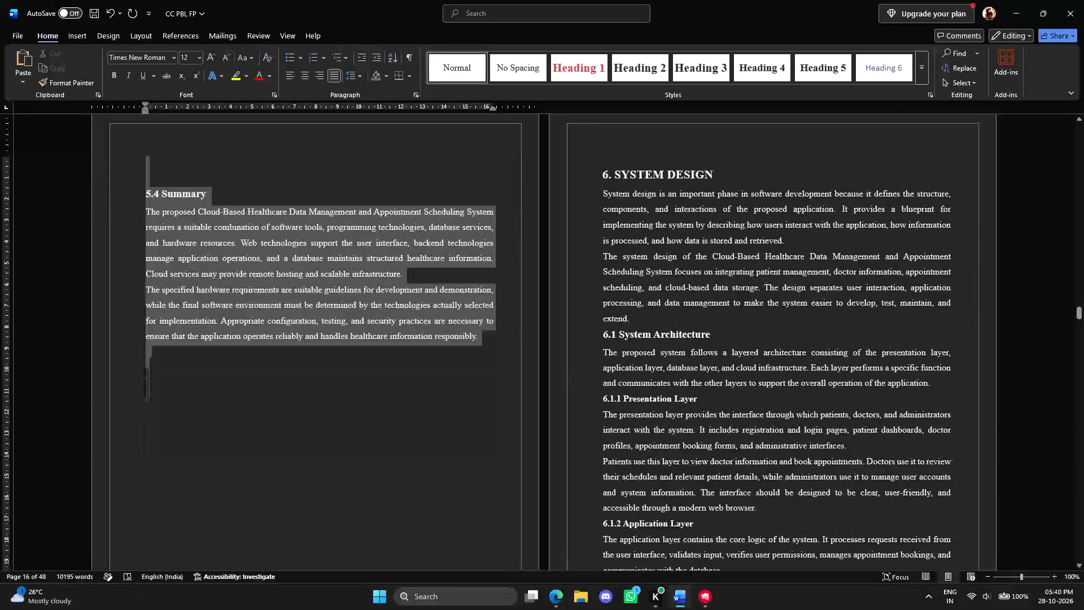
{"action": "left_click_drag", "start_coordinate": [484, 346], "coordinate": [484, 339]}
{"action": "right_click", "coordinate": [359, 274]}
{"action": "left_click", "coordinate": [405, 347]}
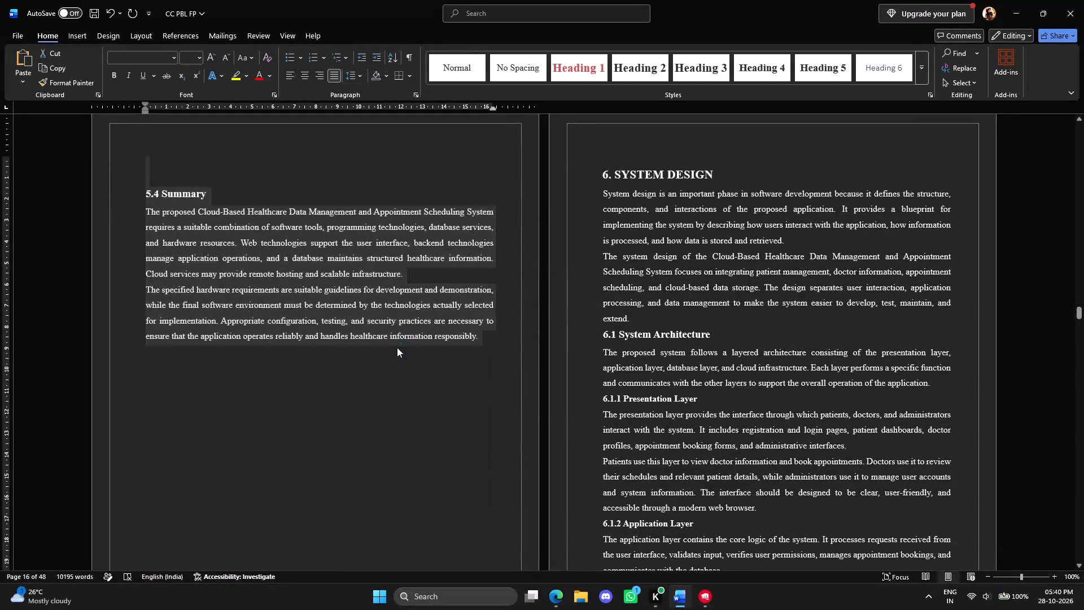
Delete the duplicate pasted heading "4. SOFTWARE AND HARDWARE REQUIREMENTS" and renumber the original chapter heading to 4.
{"action": "scroll", "coordinate": [380, 399], "scroll_direction": "up", "scroll_amount": 15}
{"action": "scroll", "coordinate": [391, 421], "scroll_direction": "up", "scroll_amount": 7}
{"action": "scroll", "coordinate": [391, 421], "scroll_direction": "down", "scroll_amount": 5}
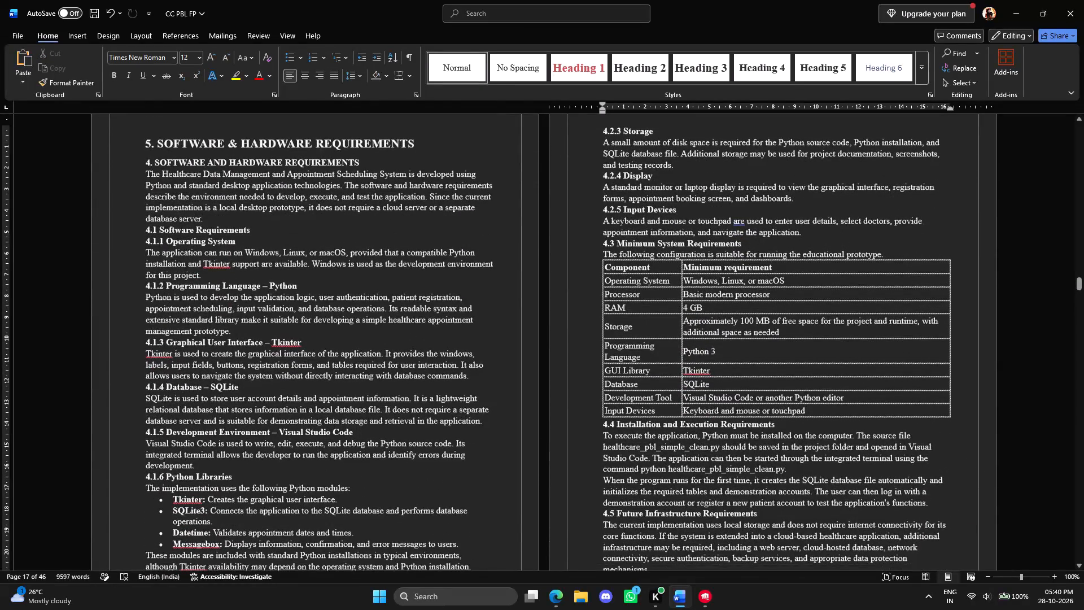
{"action": "triple_click", "coordinate": [321, 159]}
{"action": "key", "text": "BackSpace"}
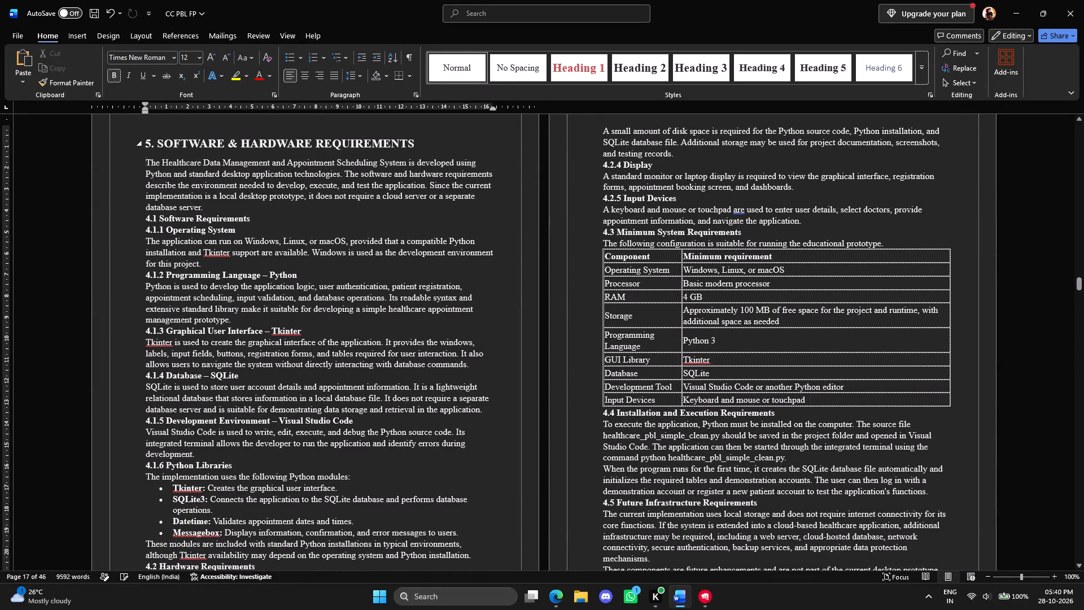
{"action": "left_click", "coordinate": [150, 146]}
{"action": "key", "text": "BackSpace"}
{"action": "key", "text": "4"}
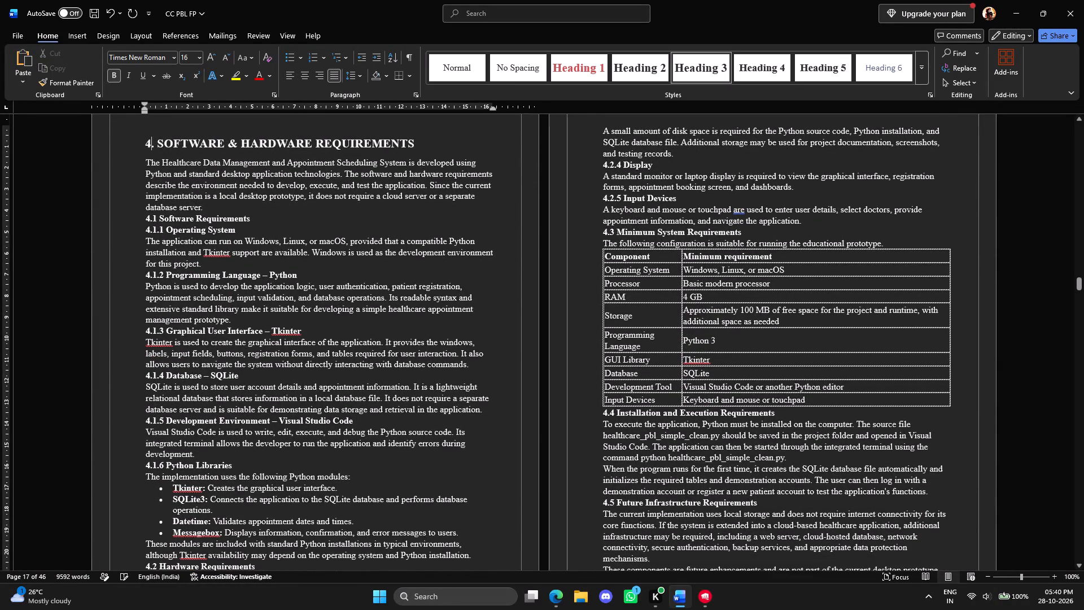
Justify all the pasted chapter 4 text, including the table, and increase its line spacing.
{"action": "scroll", "coordinate": [523, 386], "scroll_direction": "down", "scroll_amount": 4}
{"action": "left_click_drag", "start_coordinate": [957, 453], "coordinate": [878, 445]}
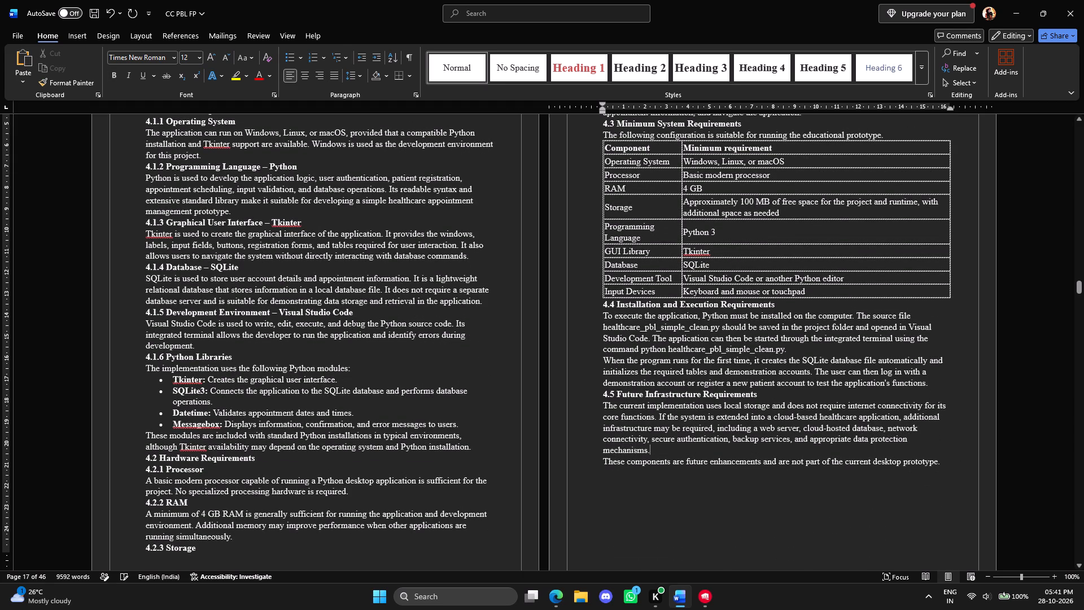
{"action": "left_click_drag", "start_coordinate": [952, 464], "coordinate": [146, 229]}
{"action": "scroll", "coordinate": [510, 381], "scroll_direction": "up", "scroll_amount": 7}
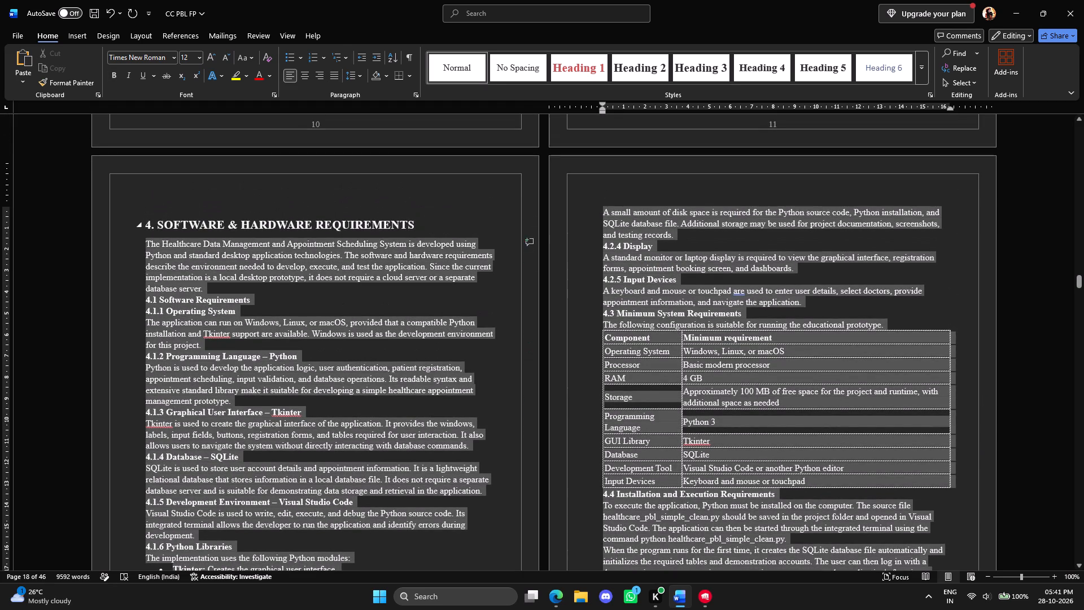
{"action": "left_click_drag", "start_coordinate": [146, 229], "coordinate": [141, 242]}
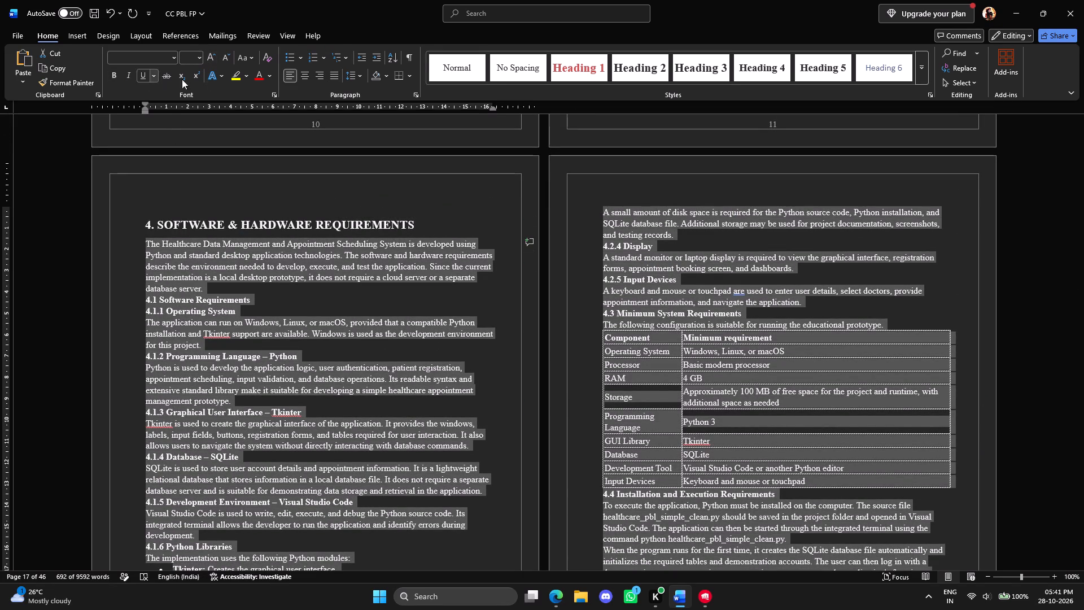
{"action": "left_click", "coordinate": [329, 78]}
{"action": "left_click", "coordinate": [357, 80]}
{"action": "left_click", "coordinate": [370, 126]}
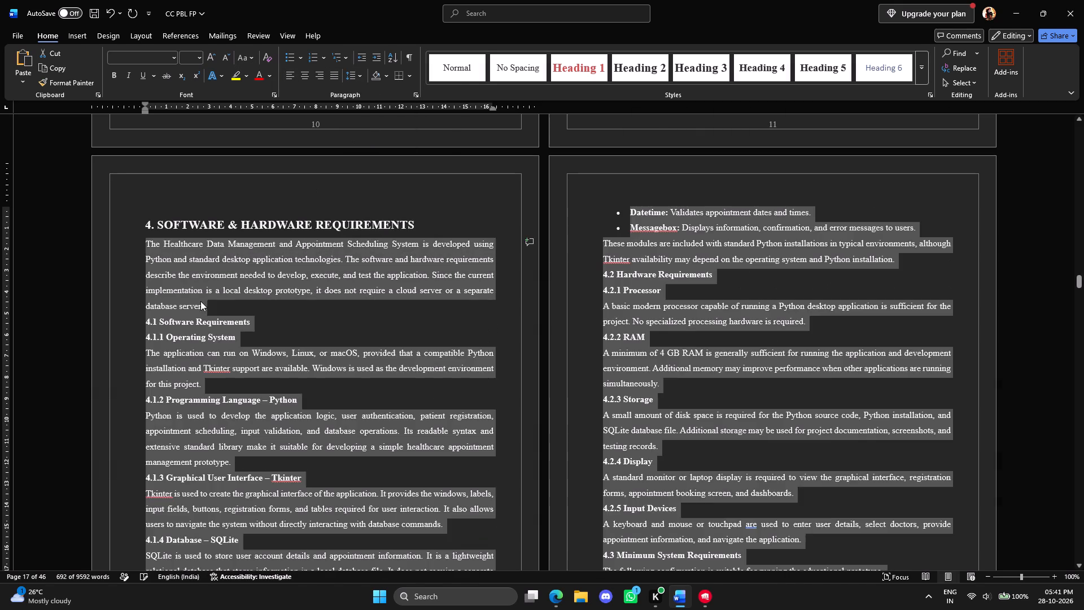
{"action": "left_click", "coordinate": [200, 301]}
Increase the font size of the section headings 4.1, 4.2 and 4.3 to 14 pt.
{"action": "triple_click", "coordinate": [216, 322]}
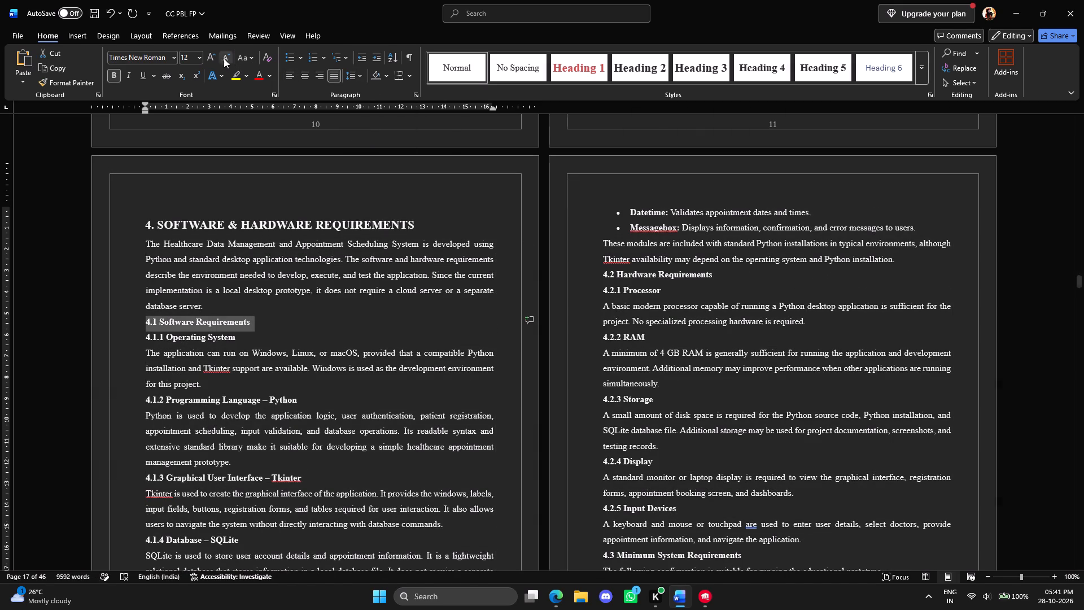
{"action": "left_click", "coordinate": [213, 55]}
{"action": "scroll", "coordinate": [273, 261], "scroll_direction": "down", "scroll_amount": 4}
{"action": "scroll", "coordinate": [229, 364], "scroll_direction": "down", "scroll_amount": 4}
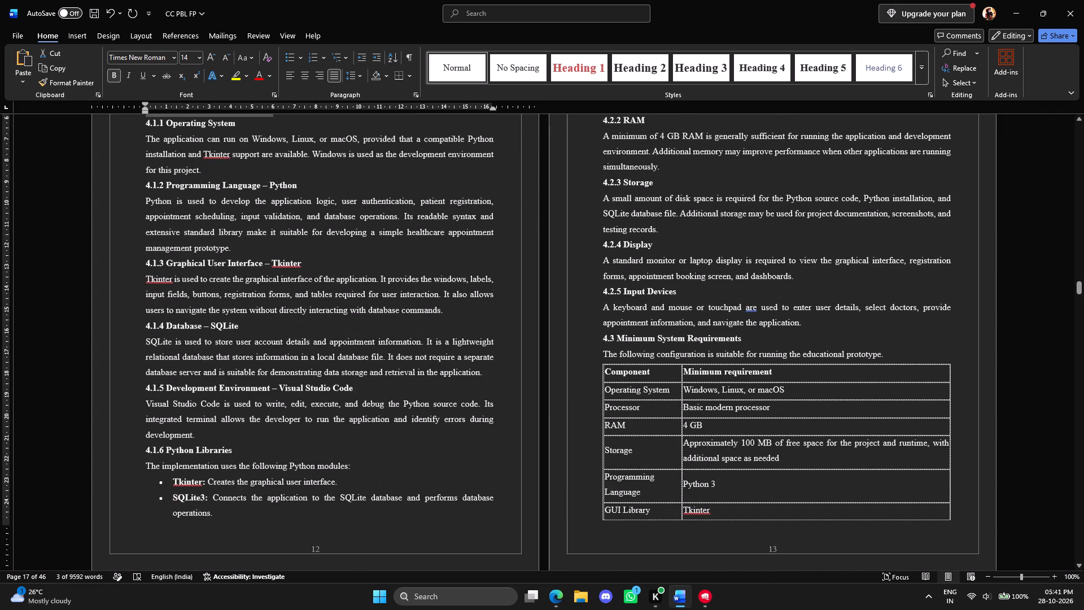
{"action": "scroll", "coordinate": [506, 345], "scroll_direction": "up", "scroll_amount": 5}
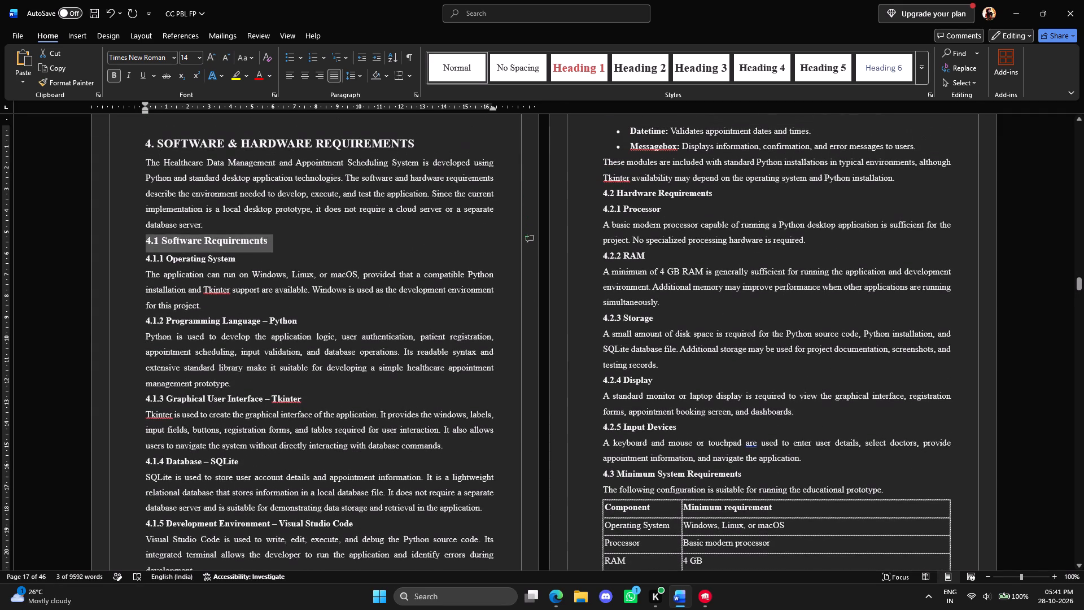
{"action": "triple_click", "coordinate": [661, 191]}
{"action": "left_click", "coordinate": [210, 59]}
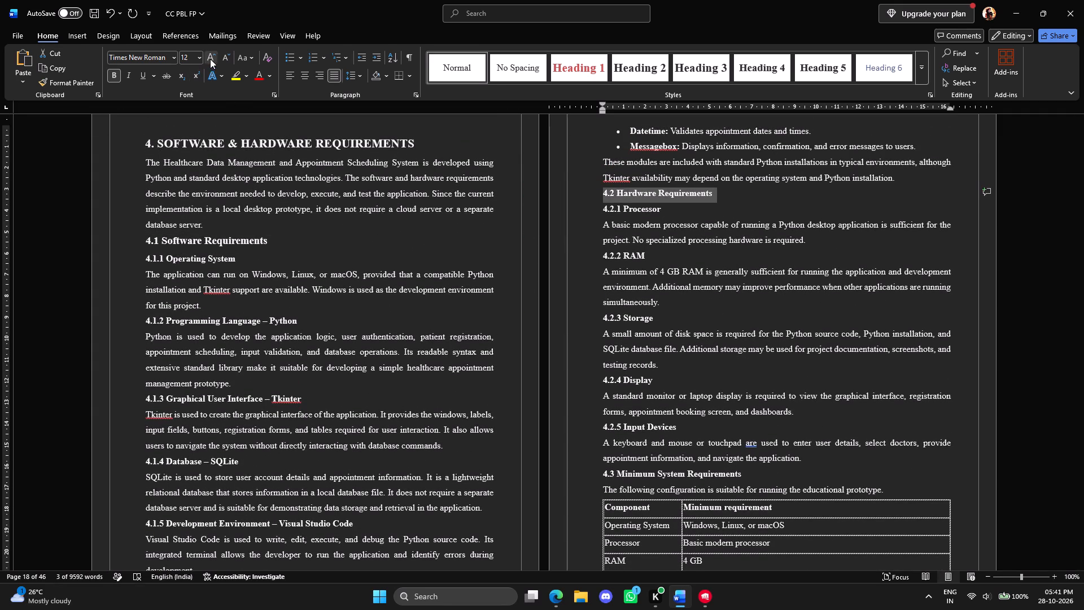
{"action": "scroll", "coordinate": [589, 302], "scroll_direction": "down", "scroll_amount": 2}
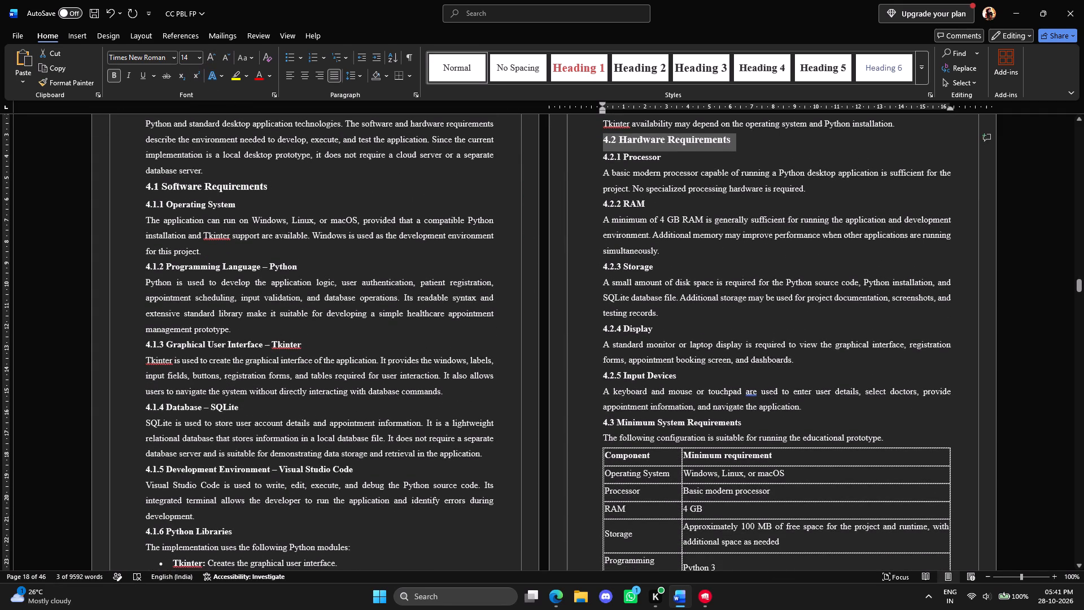
{"action": "triple_click", "coordinate": [666, 423]}
{"action": "left_click", "coordinate": [204, 58]}
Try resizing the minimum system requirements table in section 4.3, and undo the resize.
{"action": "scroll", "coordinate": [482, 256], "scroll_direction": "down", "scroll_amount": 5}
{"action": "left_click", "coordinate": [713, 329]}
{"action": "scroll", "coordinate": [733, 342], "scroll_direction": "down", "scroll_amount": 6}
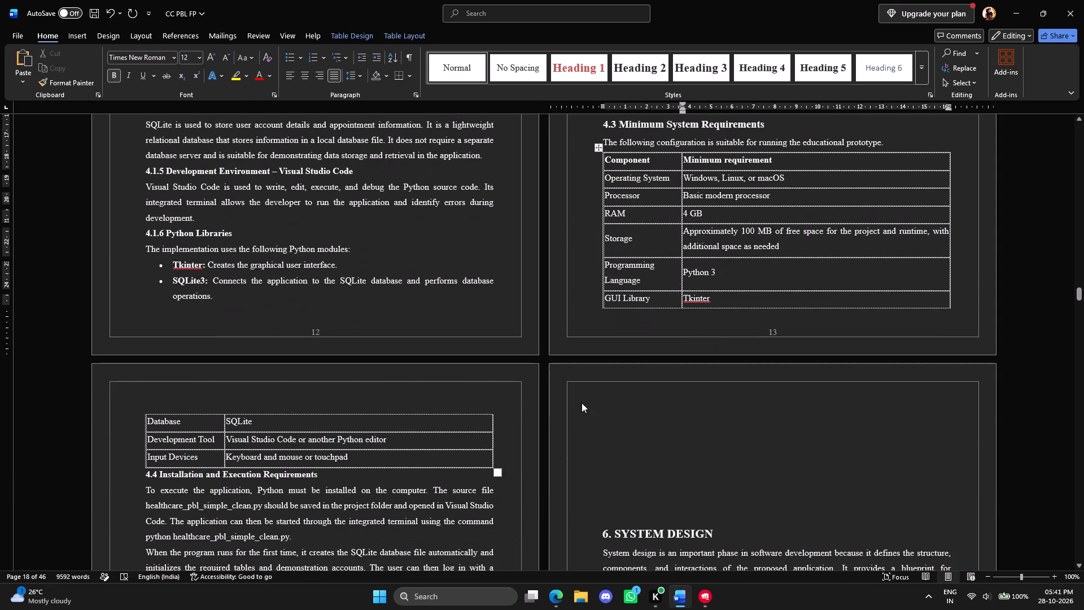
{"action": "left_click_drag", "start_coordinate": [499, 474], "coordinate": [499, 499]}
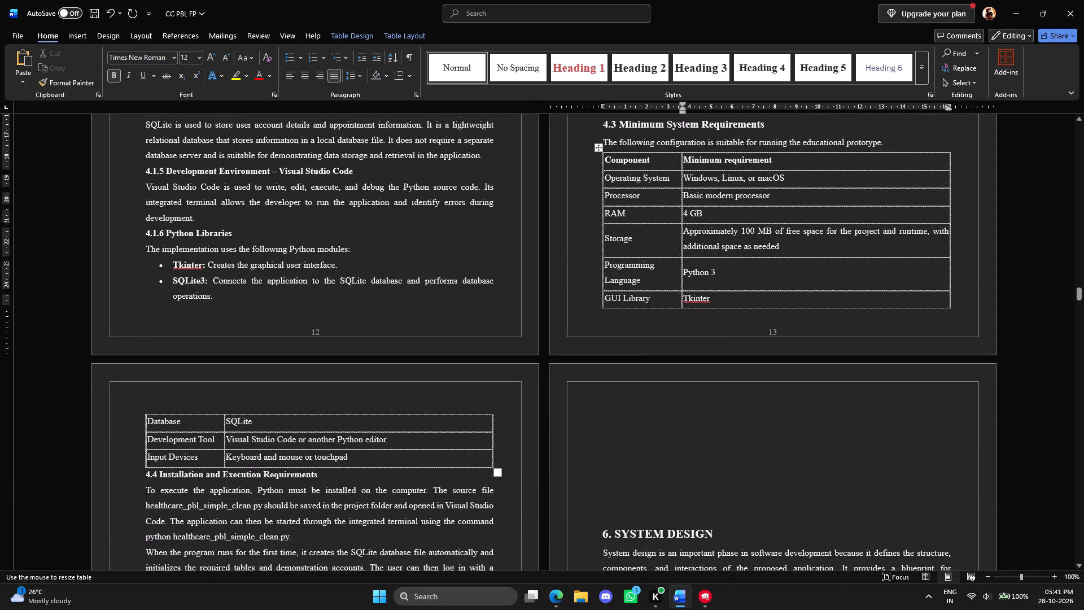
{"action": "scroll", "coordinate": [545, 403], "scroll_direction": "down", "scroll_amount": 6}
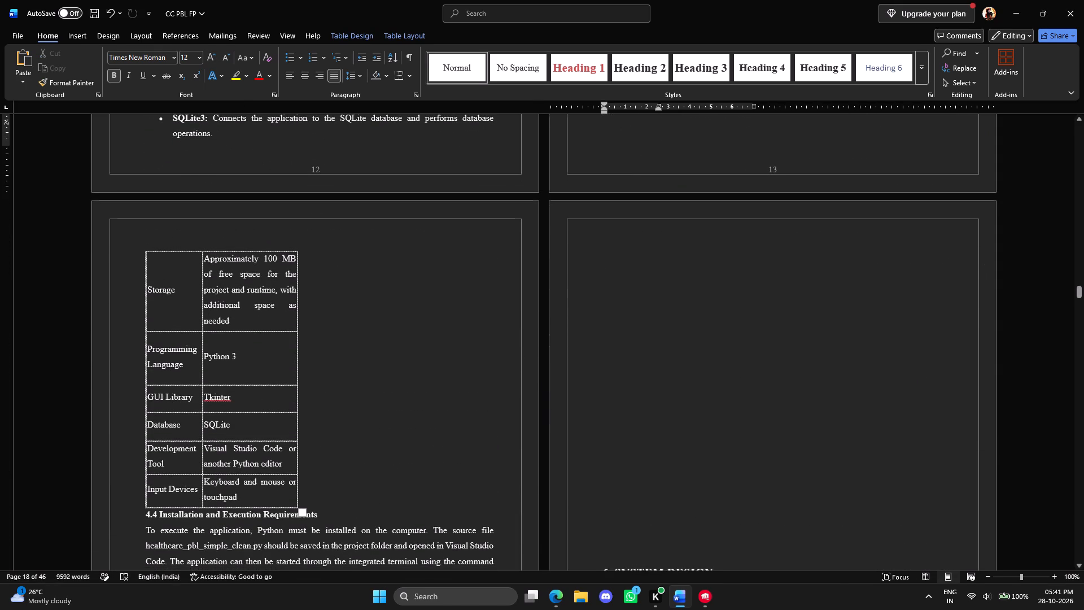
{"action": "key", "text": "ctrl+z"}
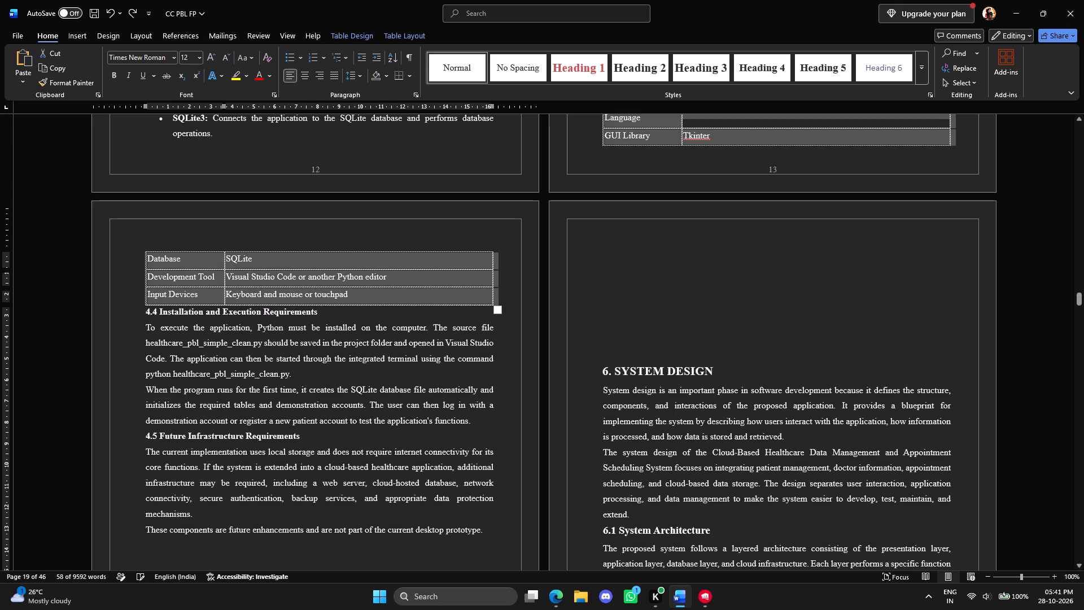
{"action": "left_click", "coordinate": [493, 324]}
Increase the "4.4 Installation and Execution Requirements" heading to 14 pt and insert a blank line between it and the table above.
{"action": "triple_click", "coordinate": [234, 315]}
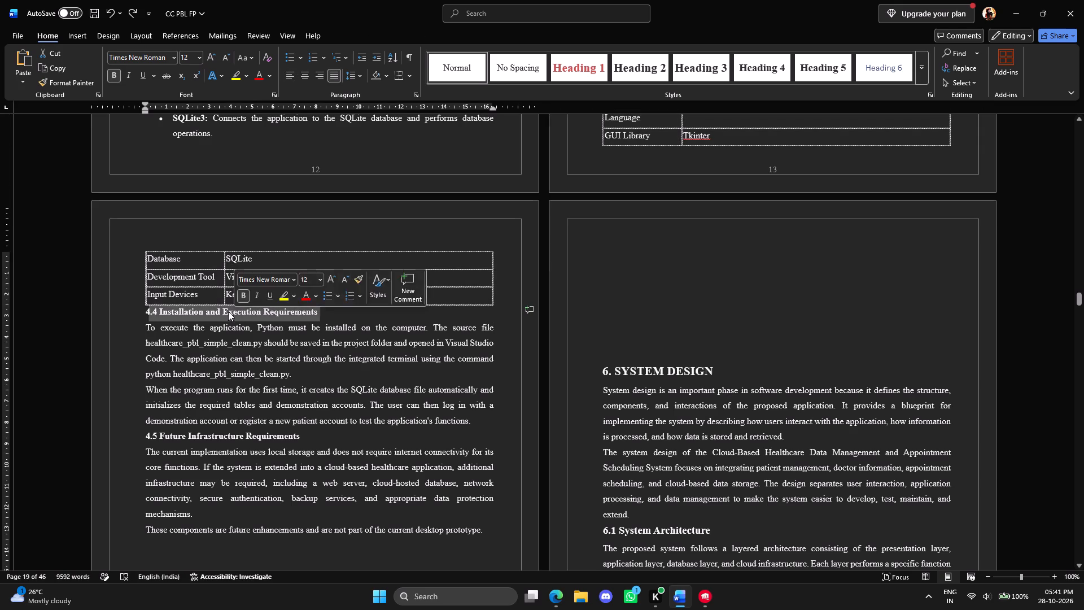
{"action": "left_click", "coordinate": [215, 55]}
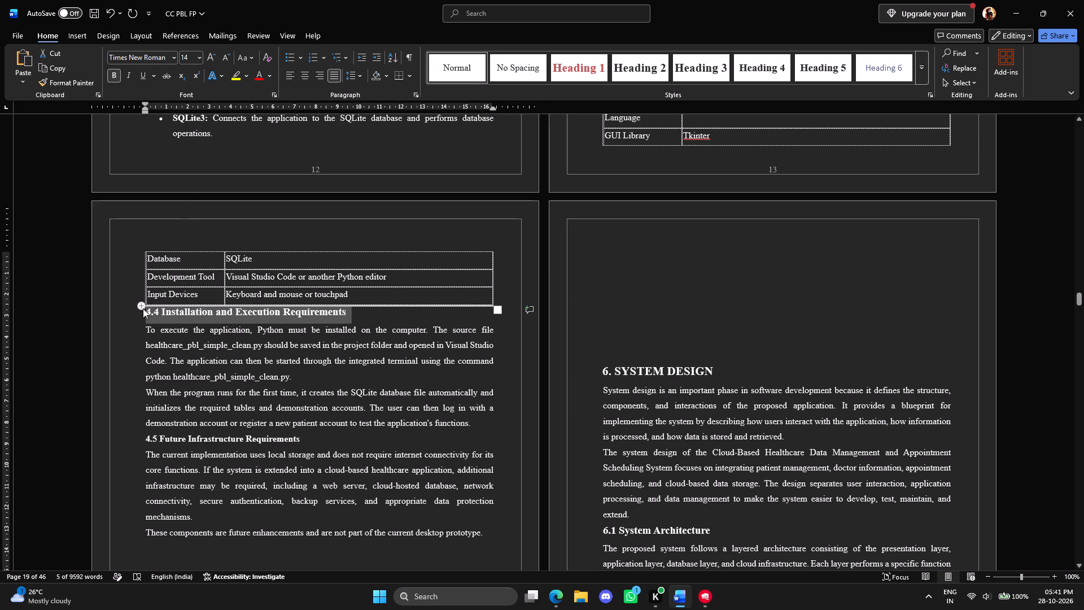
{"action": "left_click", "coordinate": [145, 313]}
{"action": "key", "text": "Return"}
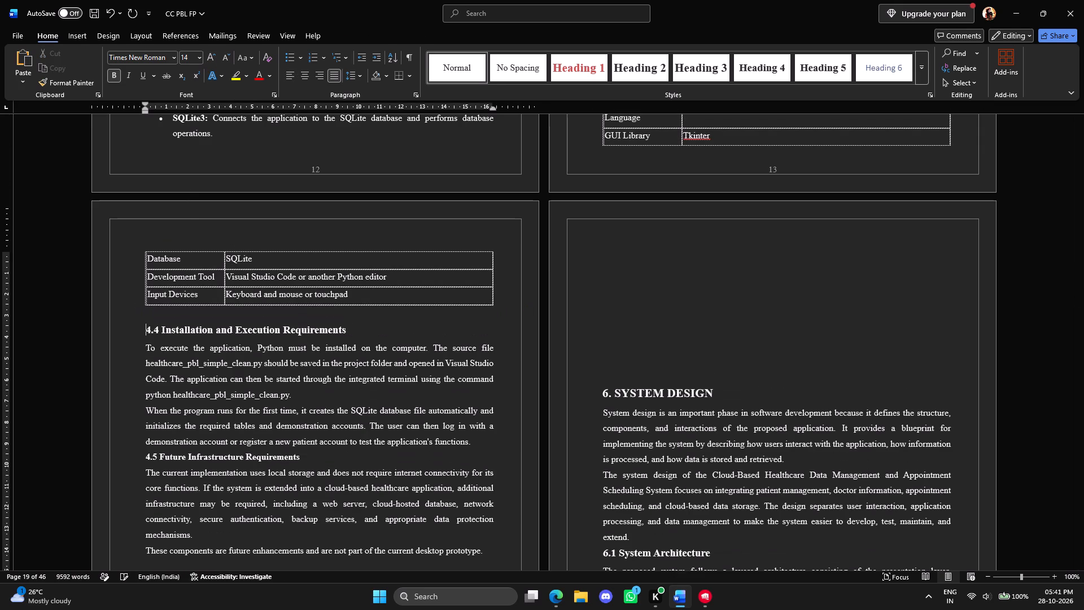
Delete the blank lines above the "6. SYSTEM DESIGN" heading and check its placement on the page.
{"action": "scroll", "coordinate": [148, 313], "scroll_direction": "down", "scroll_amount": 11}
{"action": "scroll", "coordinate": [356, 384], "scroll_direction": "up", "scroll_amount": 6}
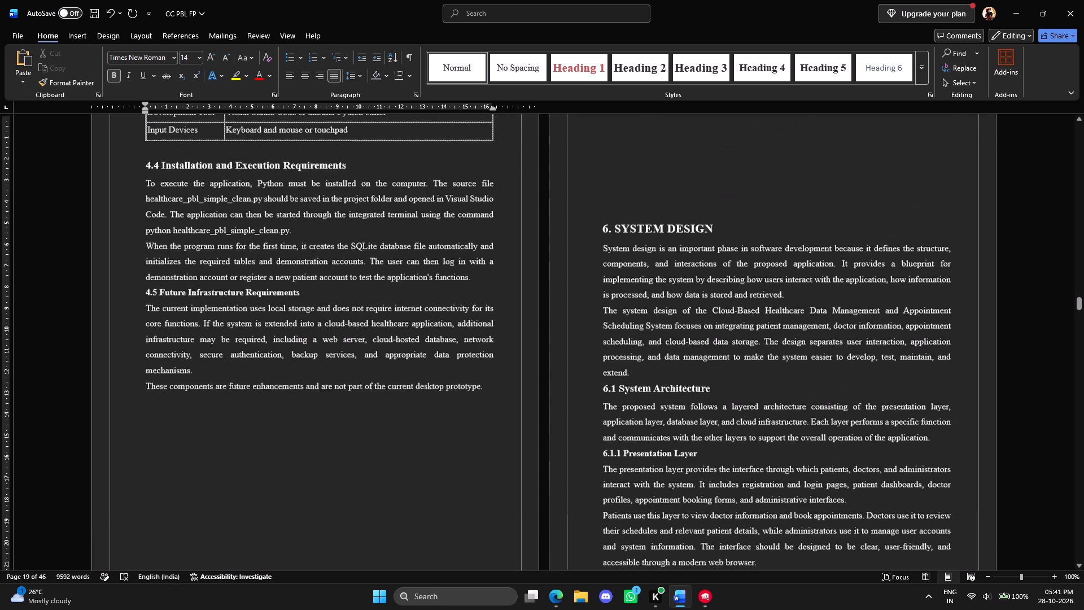
{"action": "scroll", "coordinate": [404, 397], "scroll_direction": "up", "scroll_amount": 2}
{"action": "left_click_drag", "start_coordinate": [672, 287], "coordinate": [662, 160]}
{"action": "key", "text": "BackSpace"}
{"action": "key", "text": "BackSpace"}
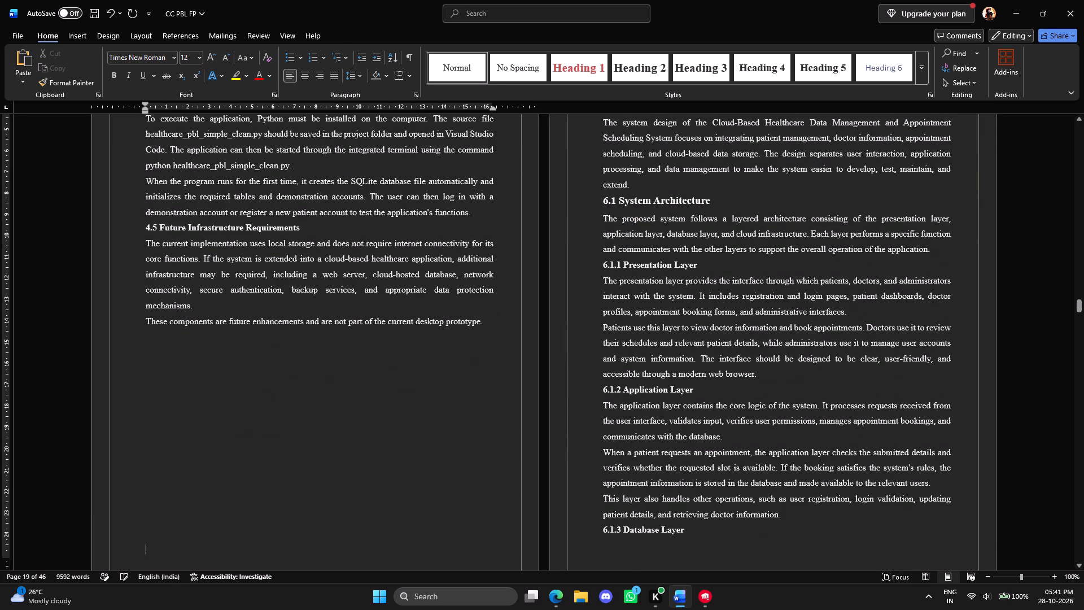
{"action": "scroll", "coordinate": [619, 262], "scroll_direction": "up", "scroll_amount": 6}
{"action": "left_click", "coordinate": [631, 177]}
{"action": "key", "text": "BackSpace"}
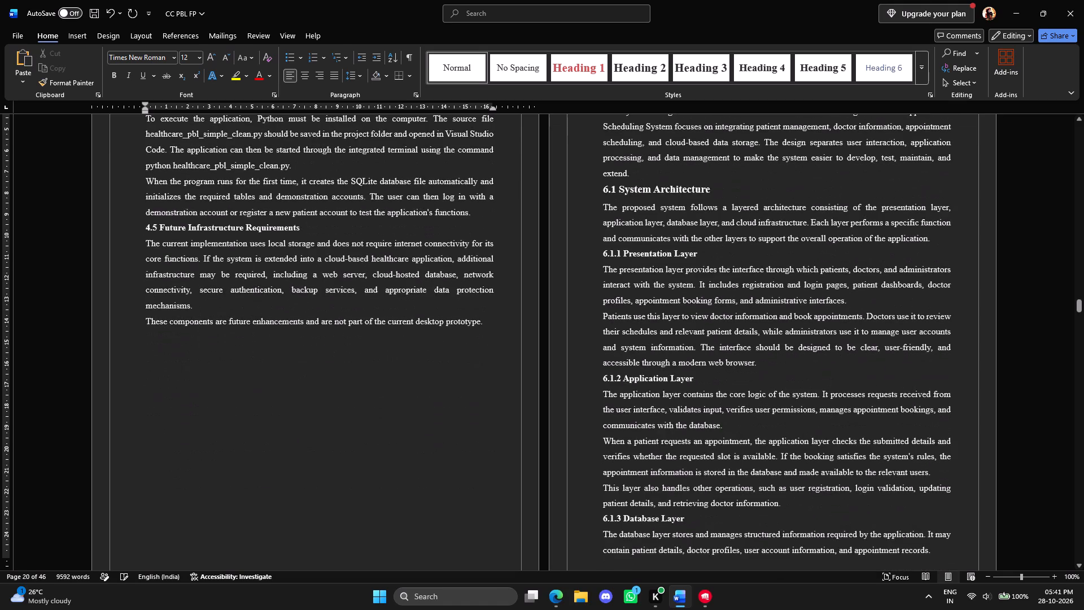
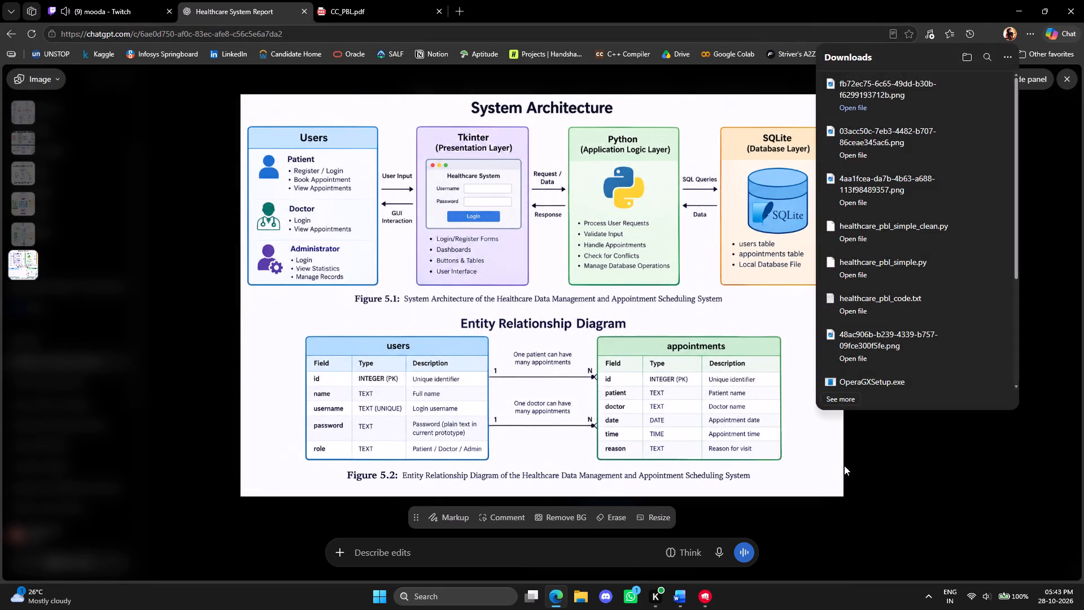
Copy the newly downloaded diagram image from the desktop and paste it over the "[Insert the system architecture diagram here.]" placeholder in section 5.2.
{"action": "key", "text": "super+d"}
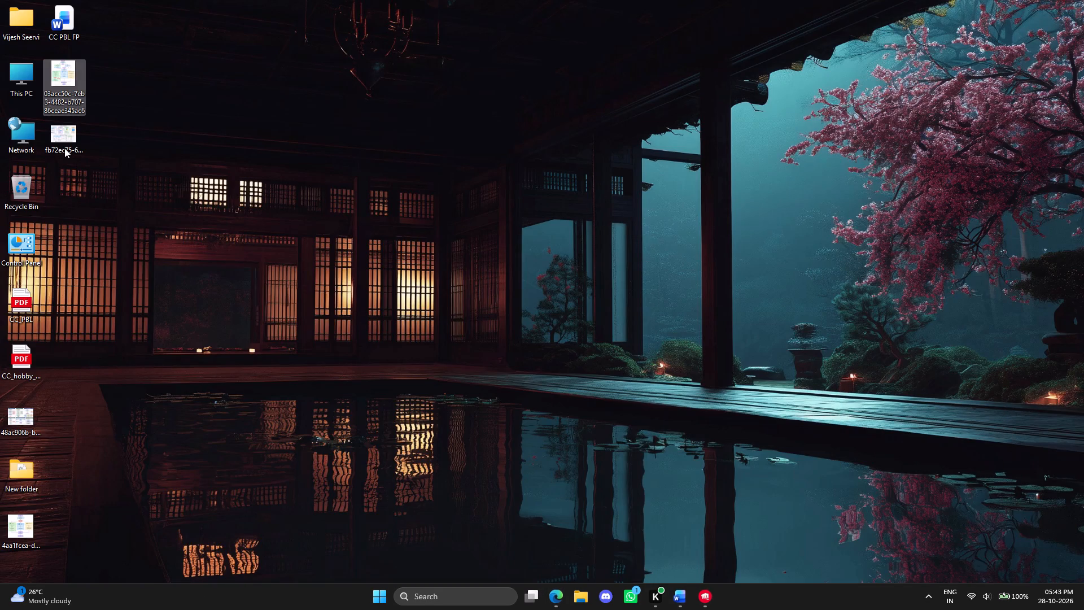
{"action": "left_click", "coordinate": [64, 148]}
{"action": "key", "text": "ctrl+c"}
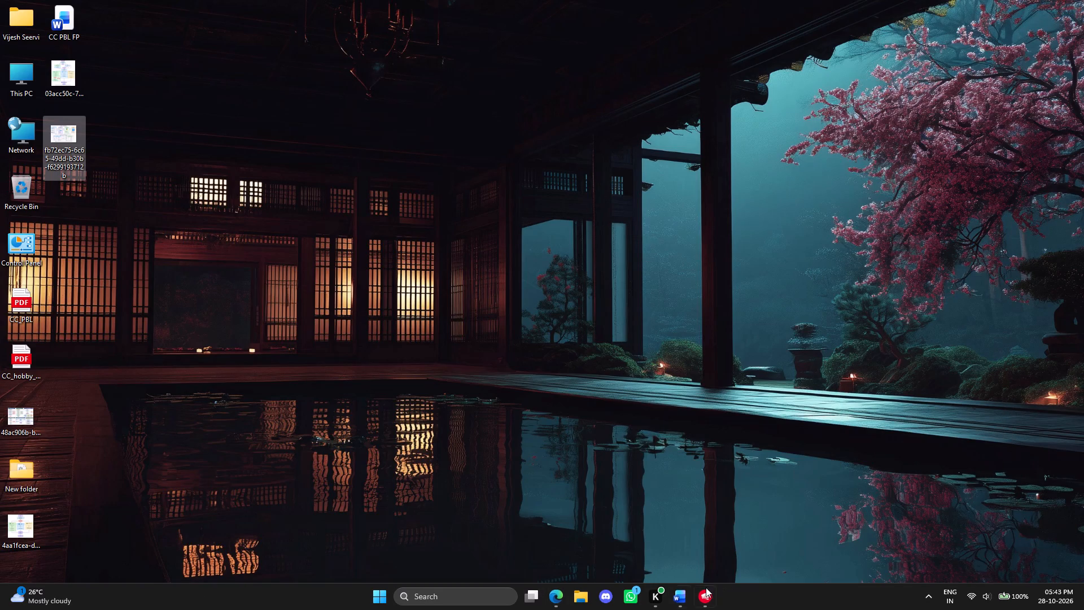
{"action": "left_click", "coordinate": [677, 596]}
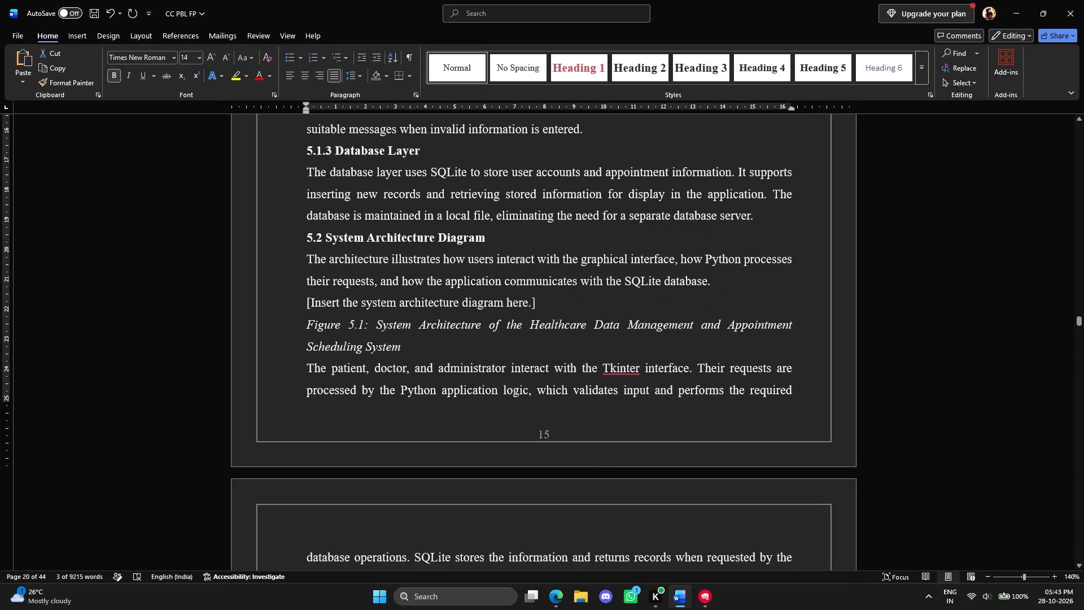
{"action": "left_click_drag", "start_coordinate": [543, 304], "coordinate": [301, 301]}
{"action": "key", "text": "ctrl+v"}
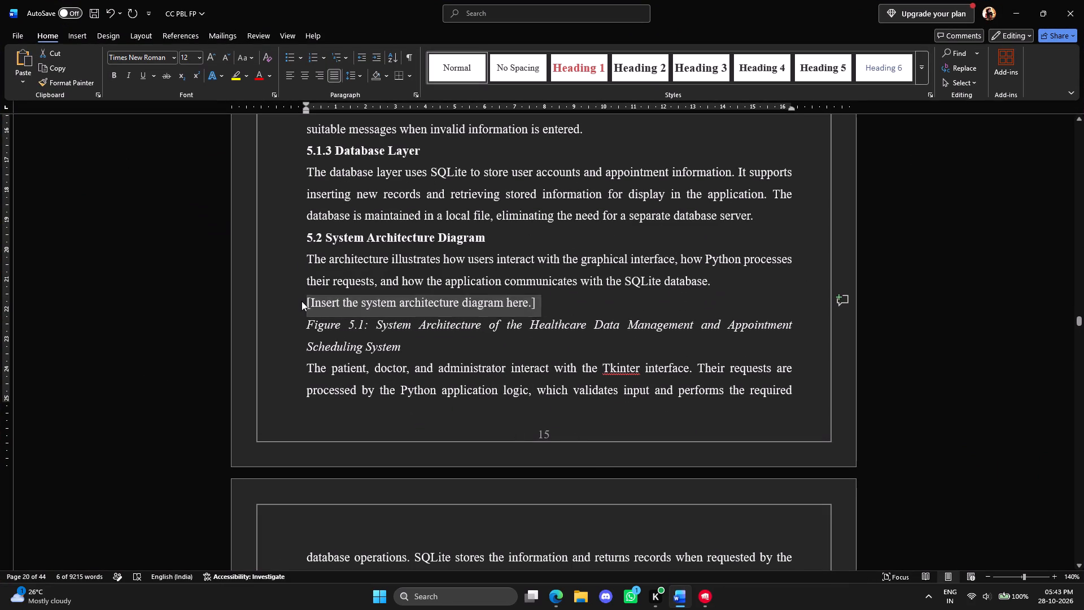
Crop the pasted picture to about 5.35 cm high, keeping only the System Architecture diagram without its embedded caption.
{"action": "left_click", "coordinate": [501, 377]}
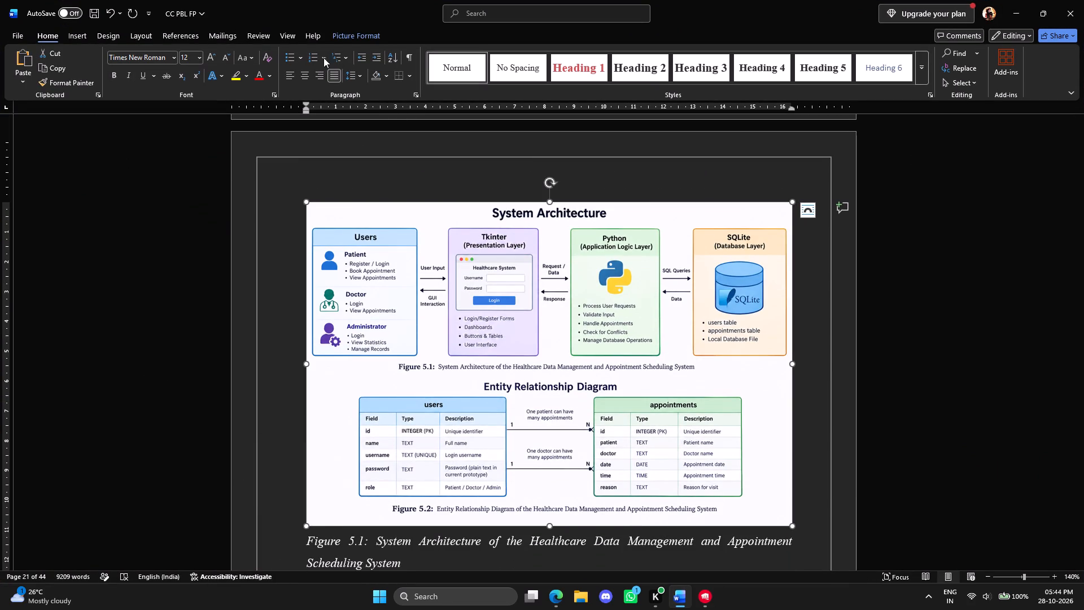
{"action": "left_click", "coordinate": [348, 42]}
{"action": "left_click", "coordinate": [930, 49]}
{"action": "left_click", "coordinate": [938, 50]}
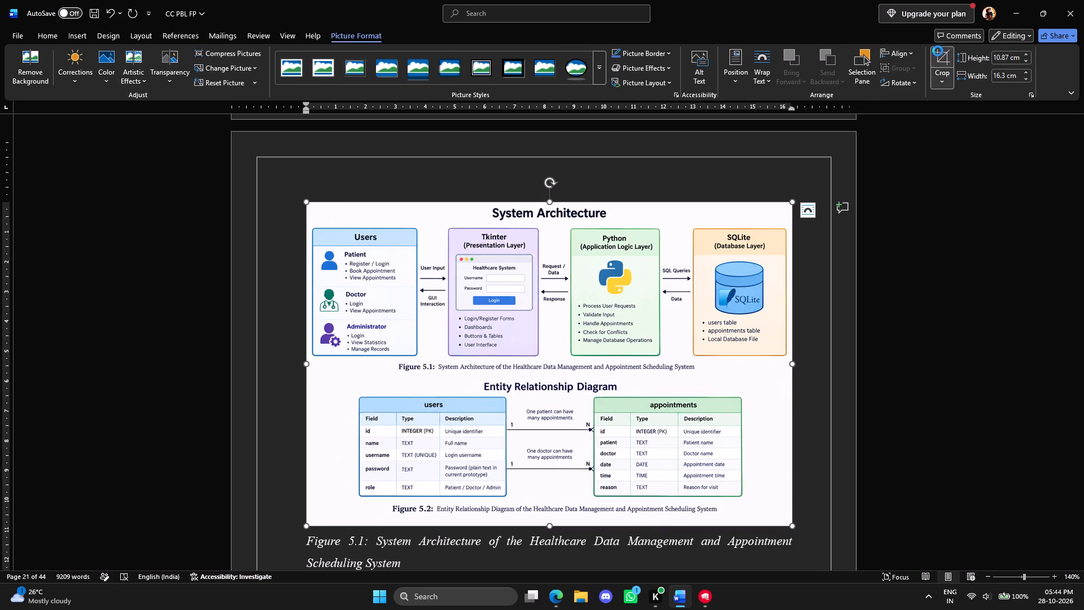
{"action": "left_click_drag", "start_coordinate": [549, 524], "coordinate": [540, 377]}
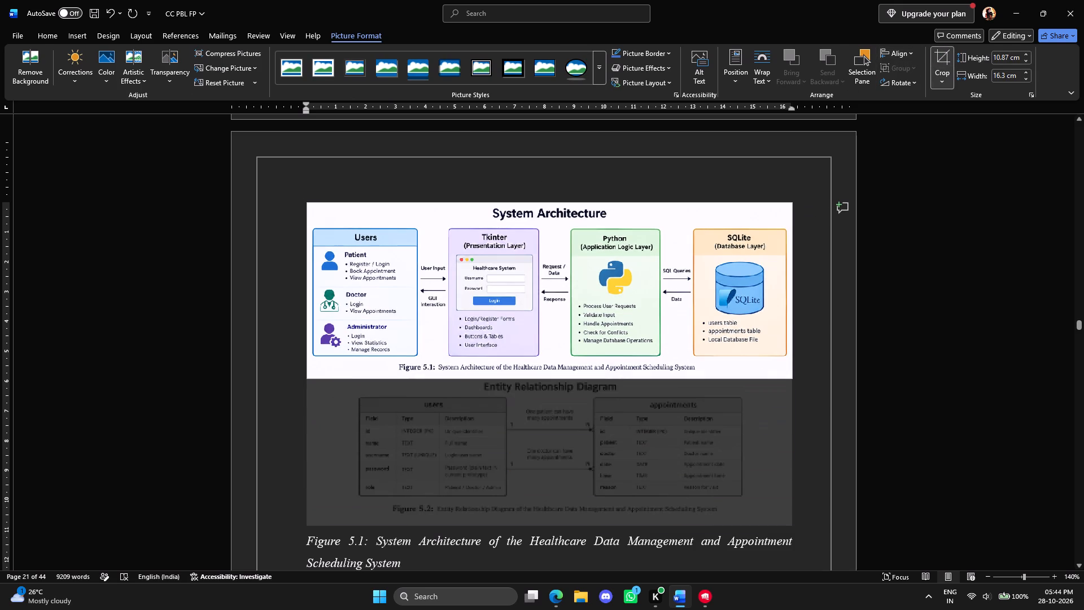
{"action": "left_click_drag", "start_coordinate": [540, 377], "coordinate": [540, 361]}
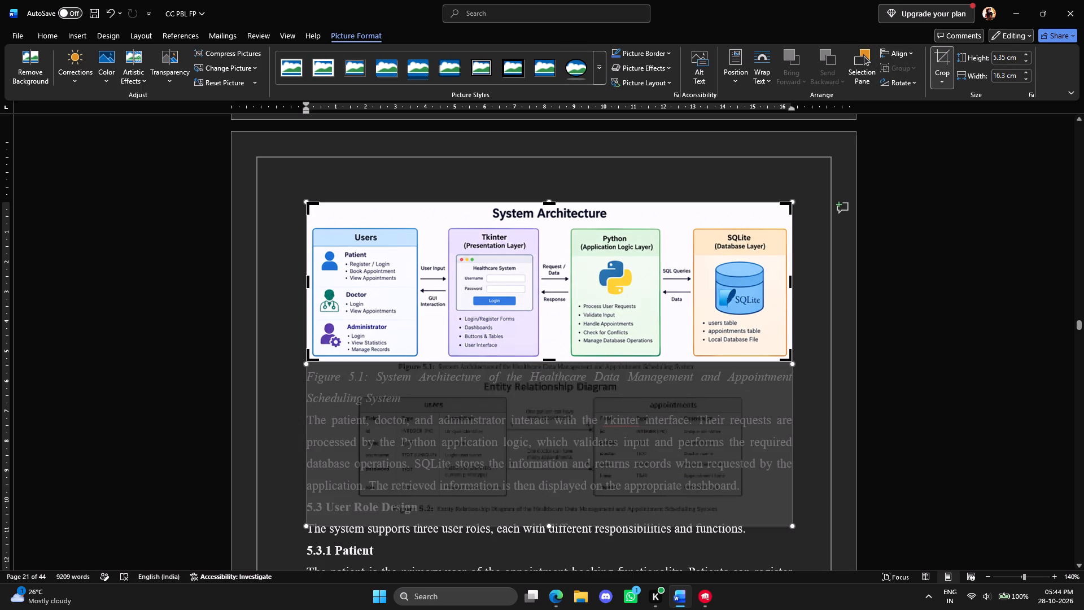
{"action": "key", "text": "Return"}
Increase the "5.3 User Role Design" and "5.4 Database Design" headings to 14 pt.
{"action": "scroll", "coordinate": [497, 406], "scroll_direction": "up", "scroll_amount": 14}
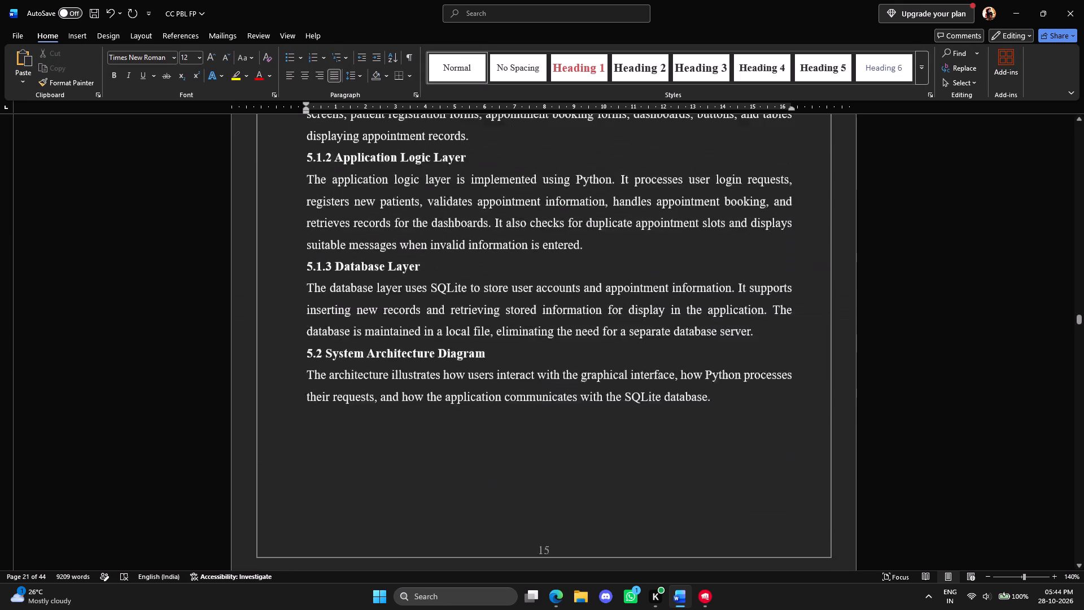
{"action": "scroll", "coordinate": [497, 406], "scroll_direction": "up", "scroll_amount": 9}
{"action": "scroll", "coordinate": [497, 406], "scroll_direction": "down", "scroll_amount": 13}
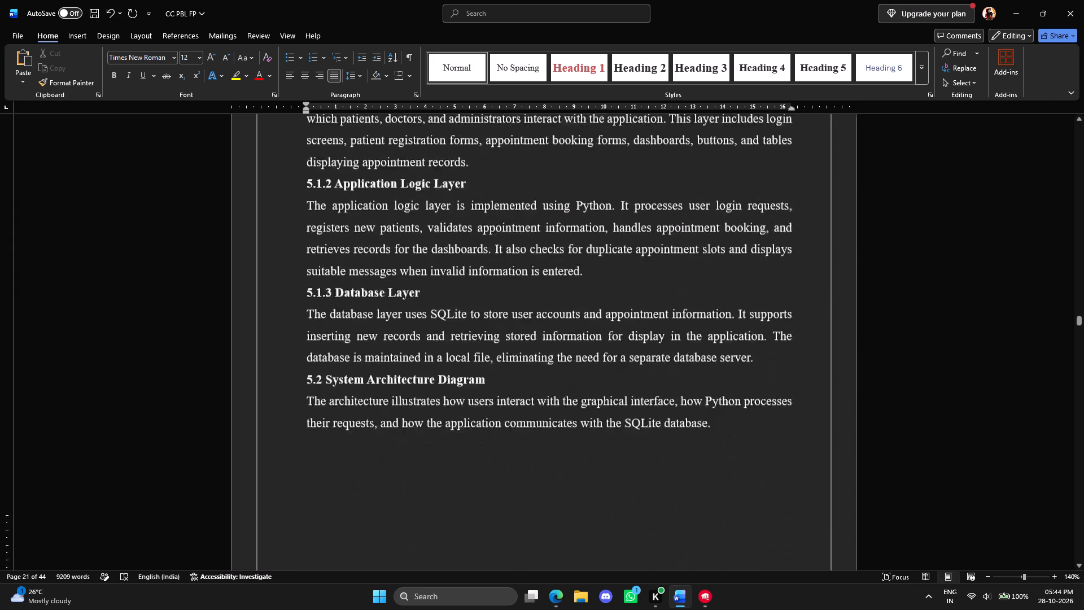
{"action": "scroll", "coordinate": [497, 406], "scroll_direction": "down", "scroll_amount": 8}
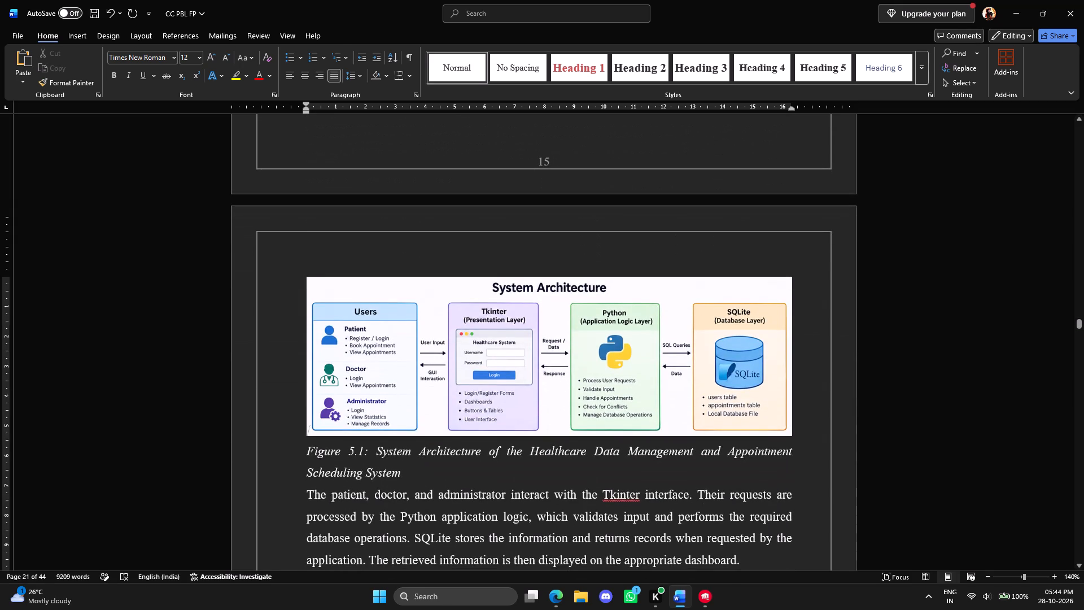
{"action": "scroll", "coordinate": [549, 419], "scroll_direction": "down", "scroll_amount": 3}
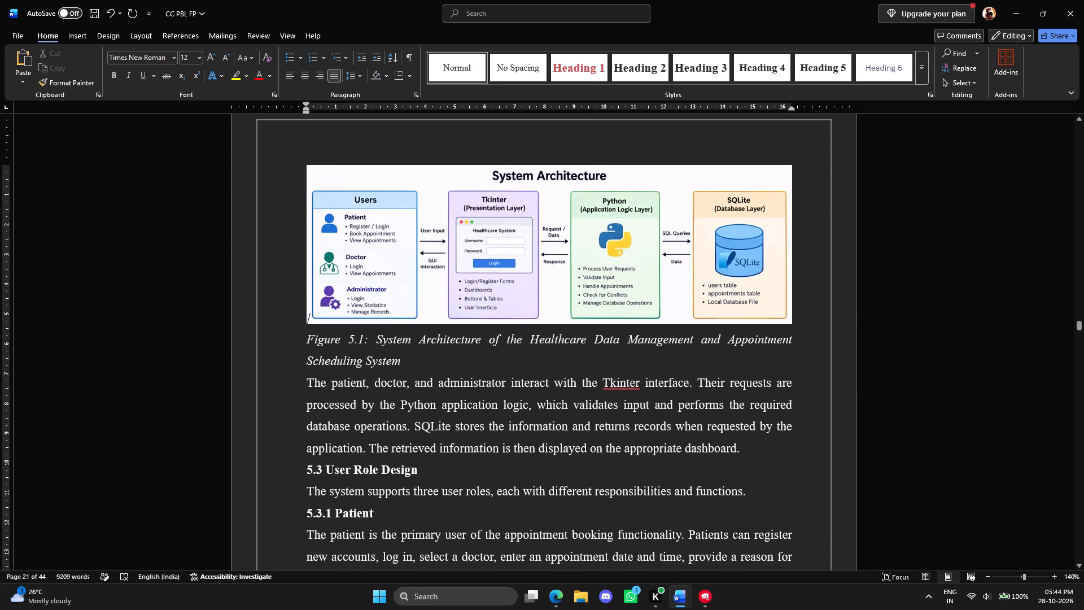
{"action": "scroll", "coordinate": [506, 417], "scroll_direction": "down", "scroll_amount": 3}
{"action": "triple_click", "coordinate": [383, 352]}
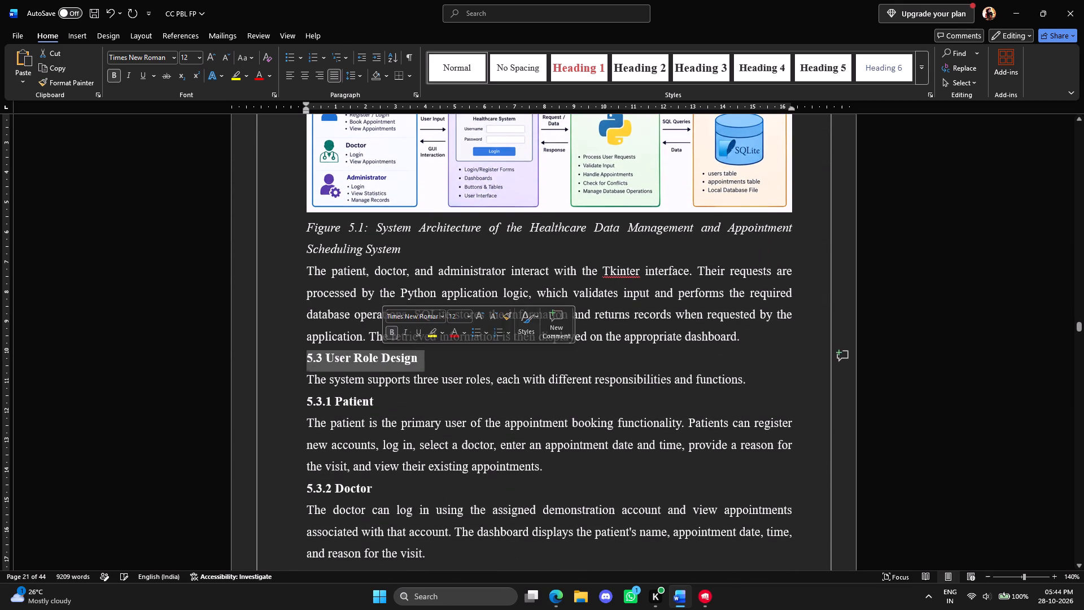
{"action": "left_click", "coordinate": [207, 56]}
{"action": "scroll", "coordinate": [426, 397], "scroll_direction": "down", "scroll_amount": 6}
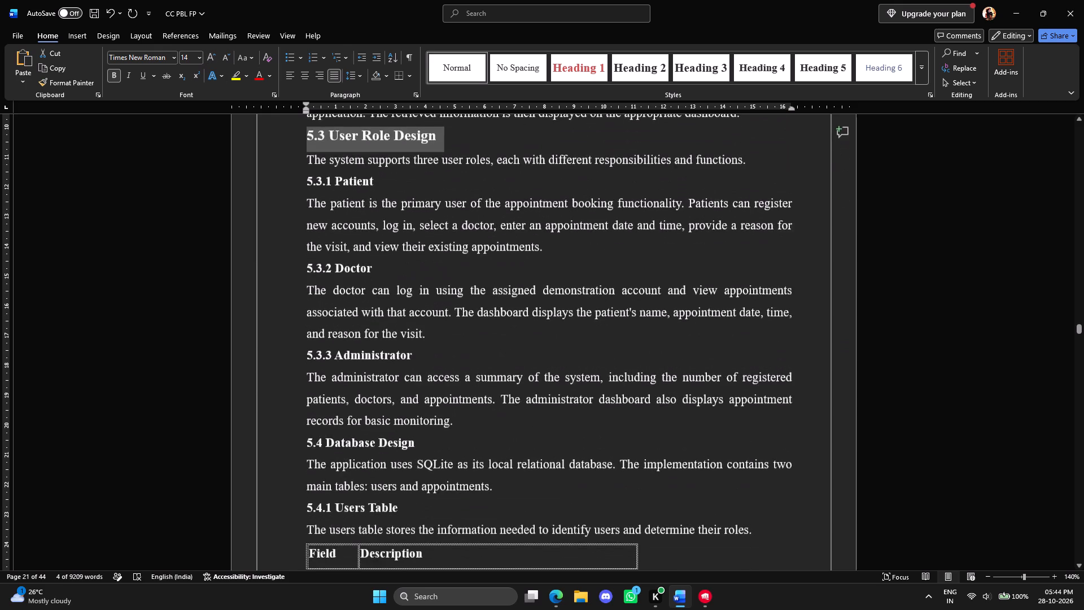
{"action": "scroll", "coordinate": [426, 398], "scroll_direction": "down", "scroll_amount": 1}
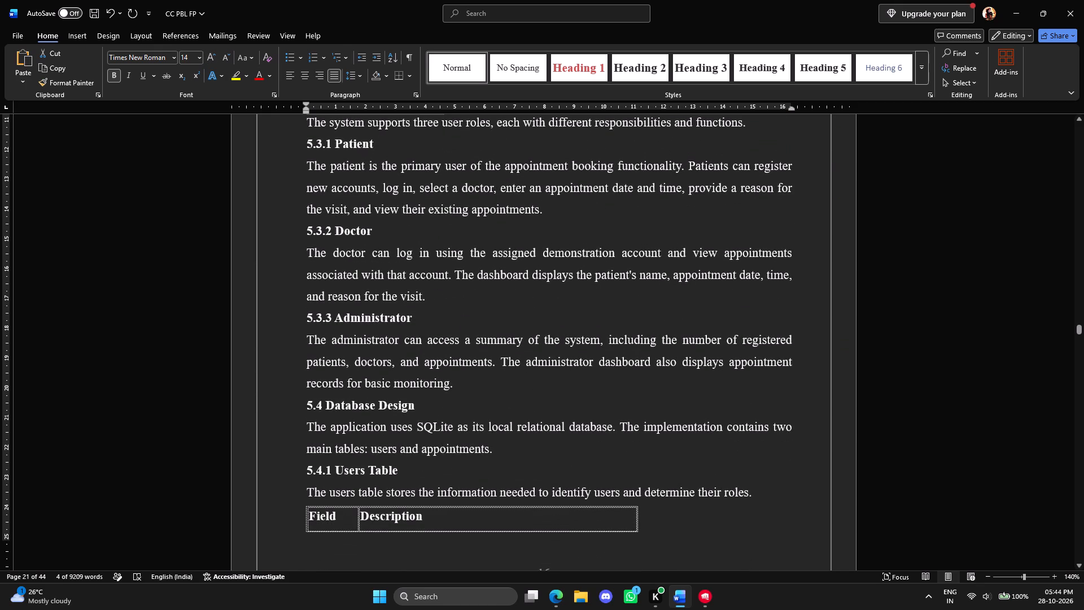
{"action": "triple_click", "coordinate": [348, 408]}
{"action": "left_click", "coordinate": [213, 57]}
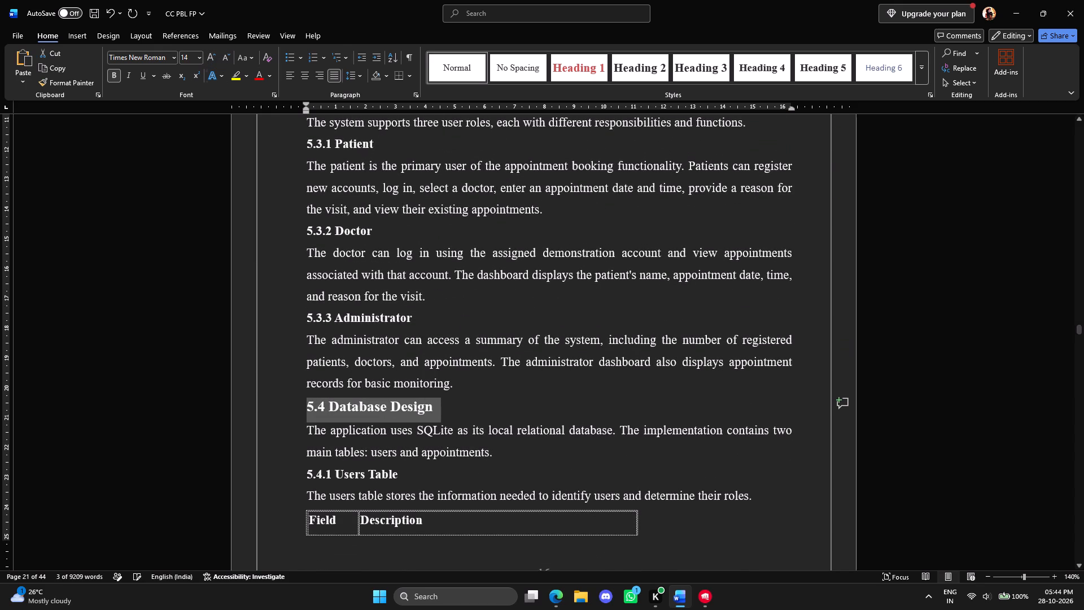
Insert a blank line after the introductory sentence of "5.4.1 Users Table", above the table.
{"action": "left_click", "coordinate": [771, 494]}
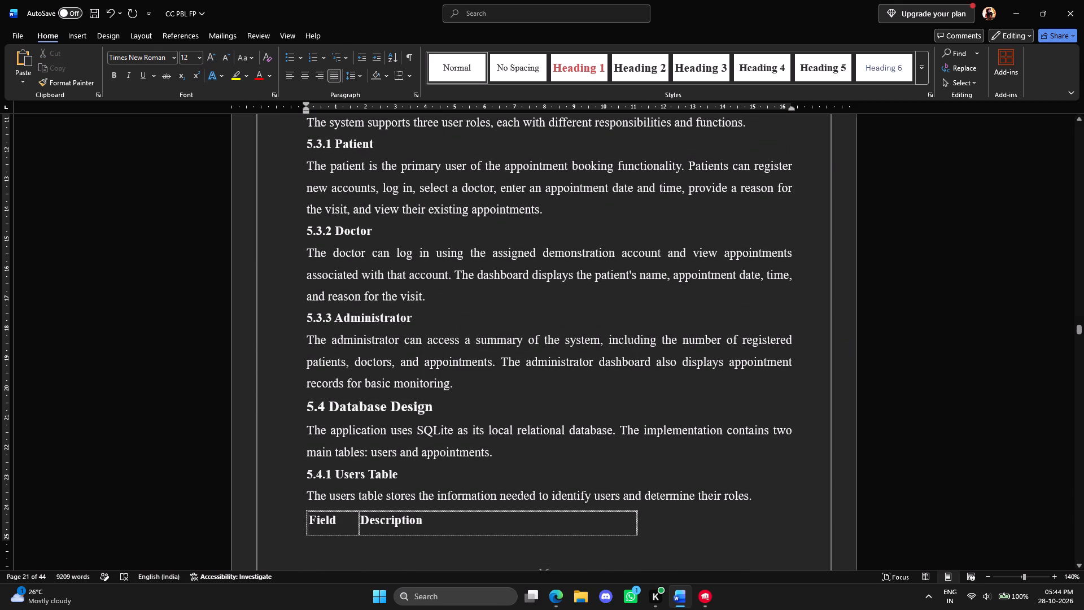
{"action": "key", "text": "Return"}
Enlarge the users table to about 12 cm wide and the appointments table in section 5.4.2 to about 9 cm wide.
{"action": "scroll", "coordinate": [757, 501], "scroll_direction": "down", "scroll_amount": 6}
{"action": "scroll", "coordinate": [651, 481], "scroll_direction": "down", "scroll_amount": 6}
{"action": "left_click", "coordinate": [596, 341]}
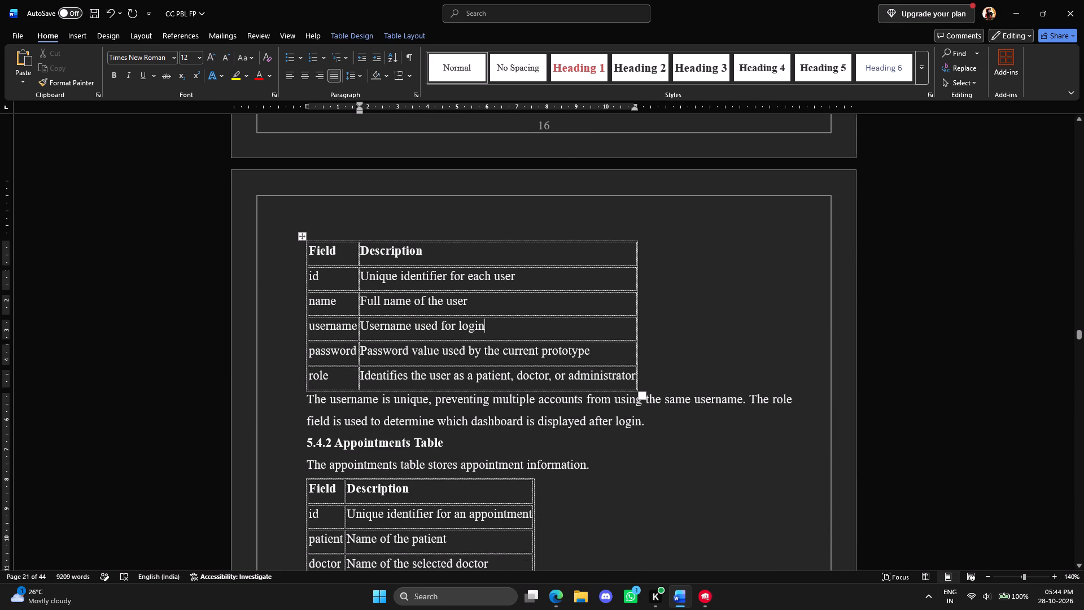
{"action": "left_click_drag", "start_coordinate": [641, 394], "coordinate": [665, 400]}
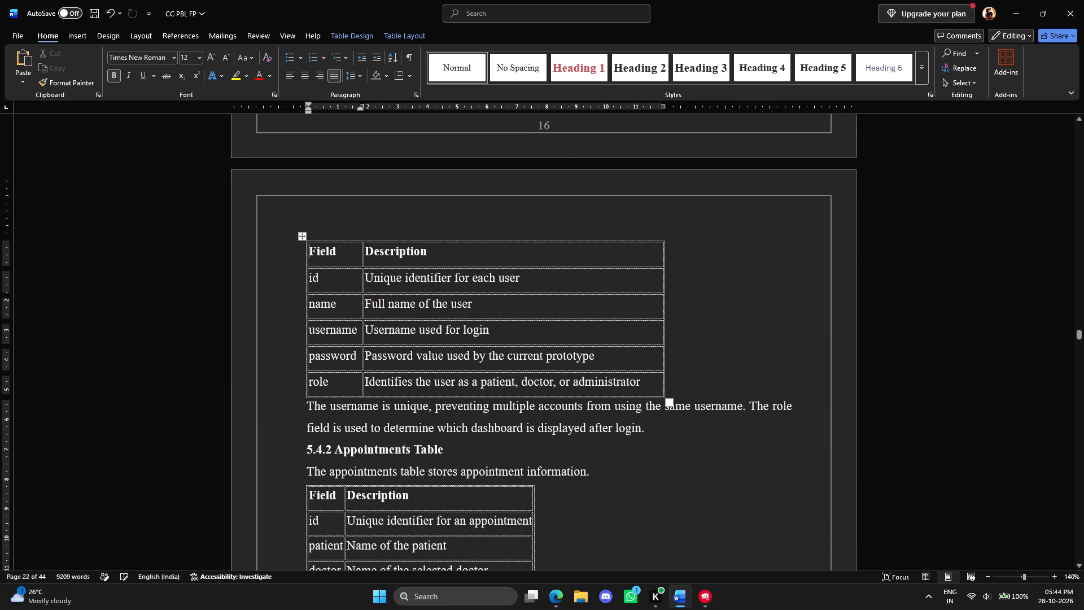
{"action": "scroll", "coordinate": [672, 437], "scroll_direction": "down", "scroll_amount": 3}
{"action": "left_click", "coordinate": [465, 433]}
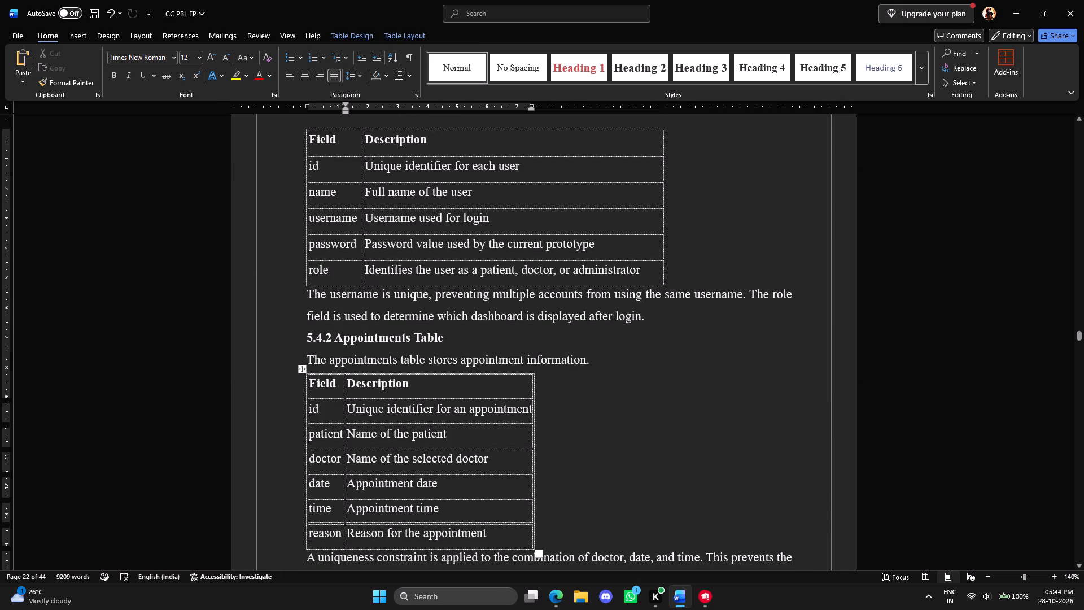
{"action": "left_click_drag", "start_coordinate": [537, 555], "coordinate": [579, 556]}
Increase the "5.5 Entity Relationship Design" heading to 14 pt.
{"action": "scroll", "coordinate": [576, 549], "scroll_direction": "down", "scroll_amount": 4}
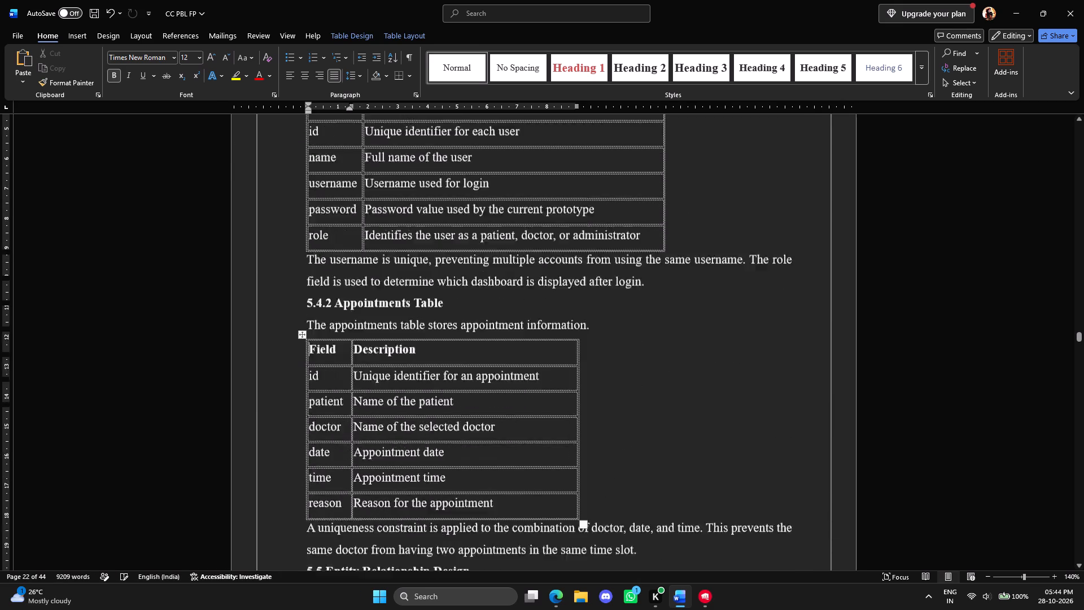
{"action": "scroll", "coordinate": [574, 545], "scroll_direction": "down", "scroll_amount": 3}
{"action": "triple_click", "coordinate": [412, 352]}
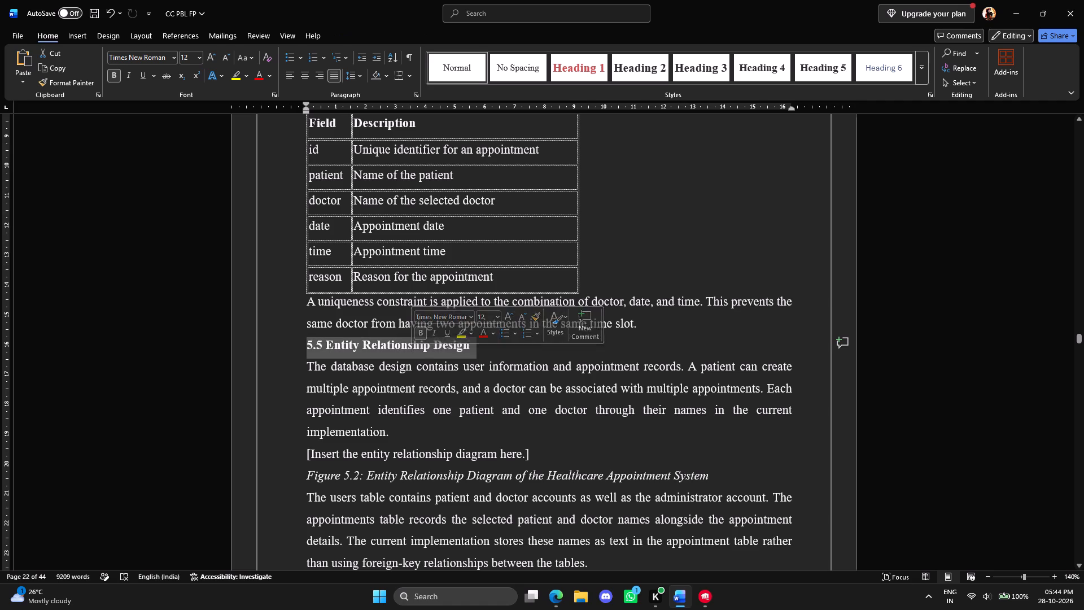
{"action": "left_click", "coordinate": [214, 55]}
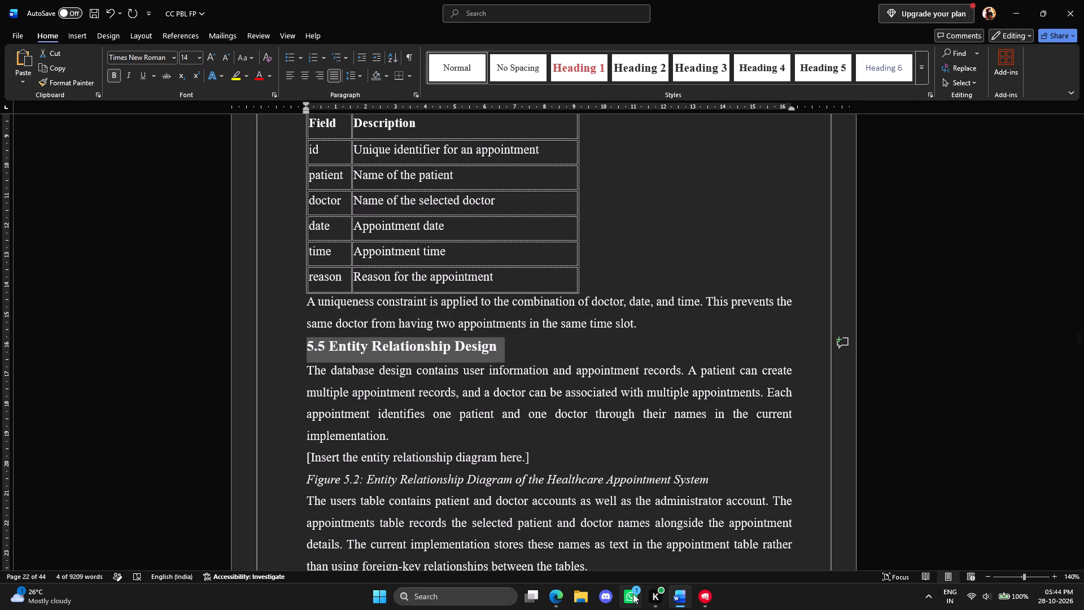
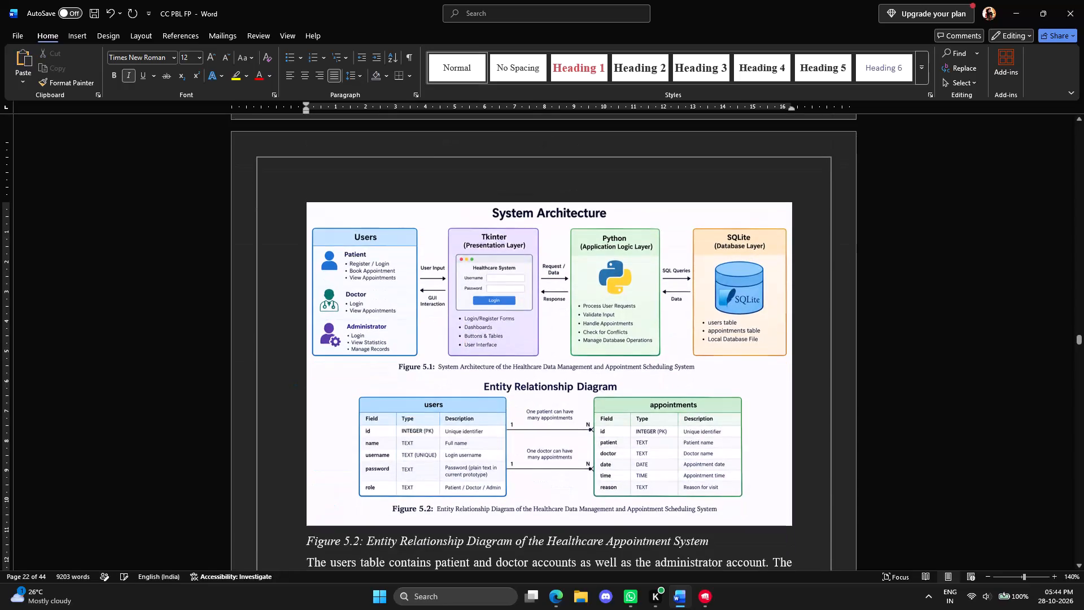
Crop the combined diagram image in section 5.5 to just the Entity Relationship Diagram, removing the System Architecture part and embedded Figure 5.2 caption.
{"action": "left_click", "coordinate": [451, 372]}
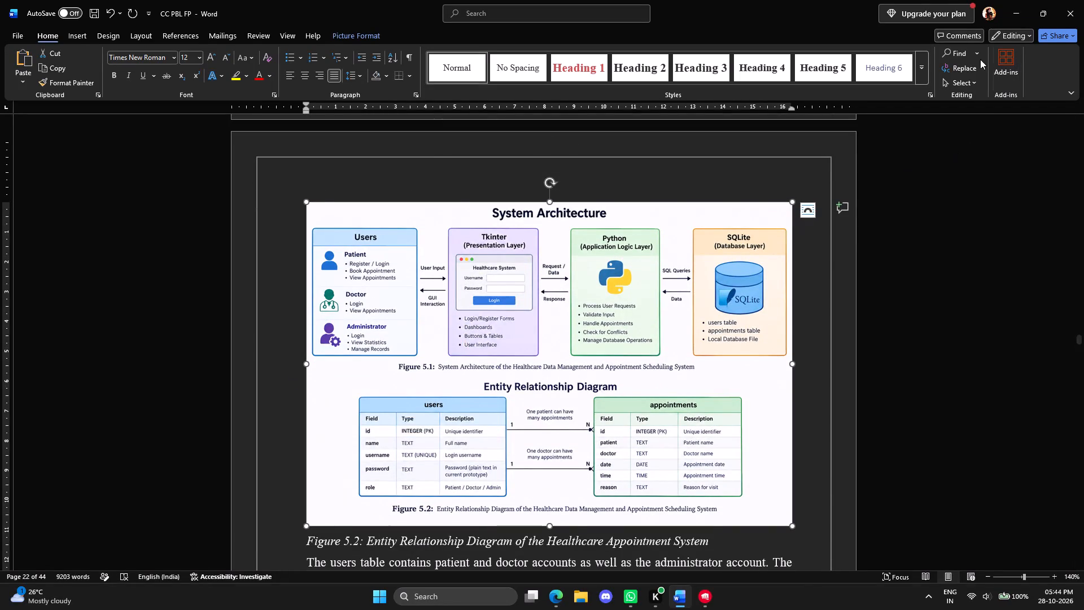
{"action": "left_click", "coordinate": [360, 38]}
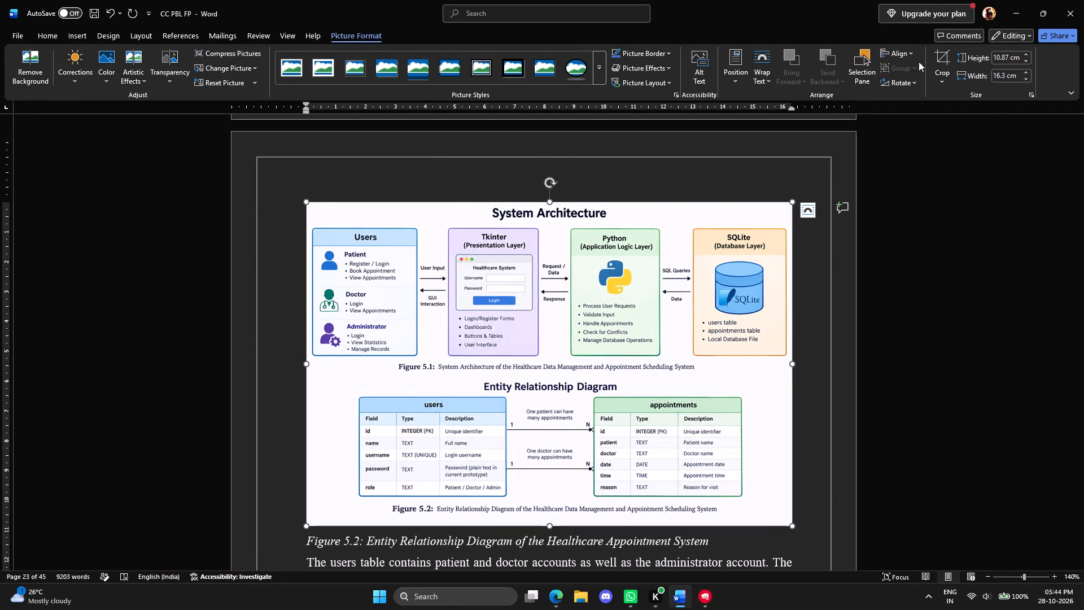
{"action": "left_click", "coordinate": [937, 58]}
{"action": "left_click_drag", "start_coordinate": [549, 202], "coordinate": [555, 313]}
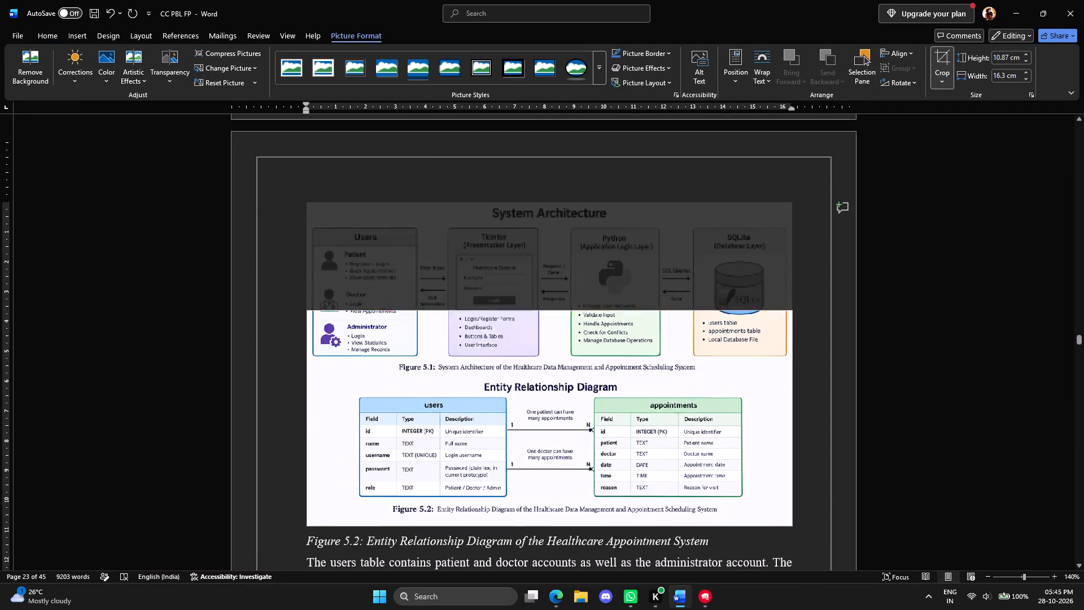
{"action": "left_click_drag", "start_coordinate": [555, 313], "coordinate": [560, 374]}
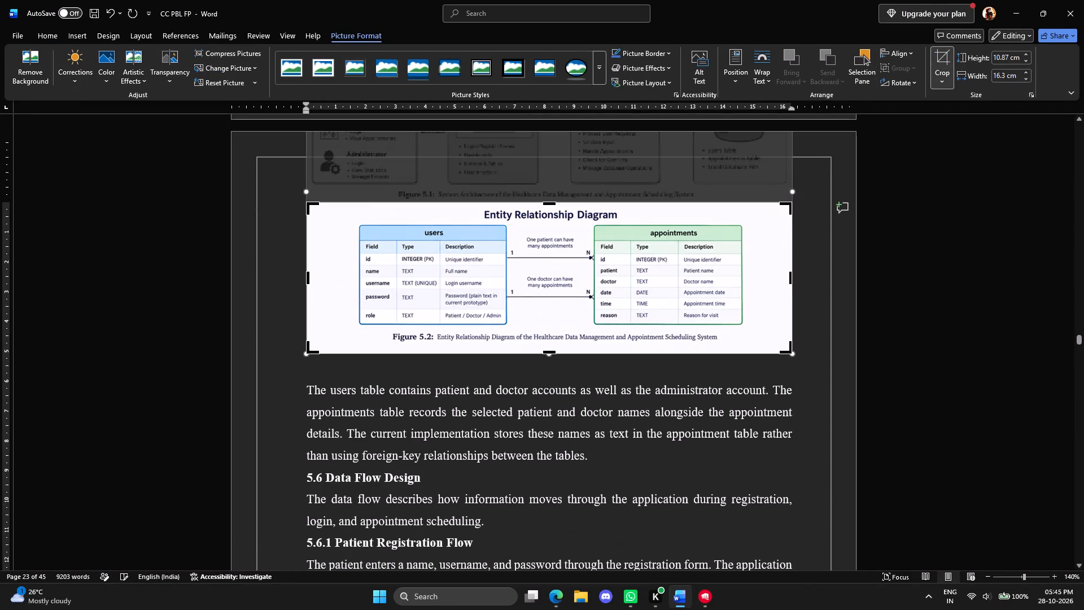
{"action": "left_click_drag", "start_coordinate": [552, 352], "coordinate": [555, 332]}
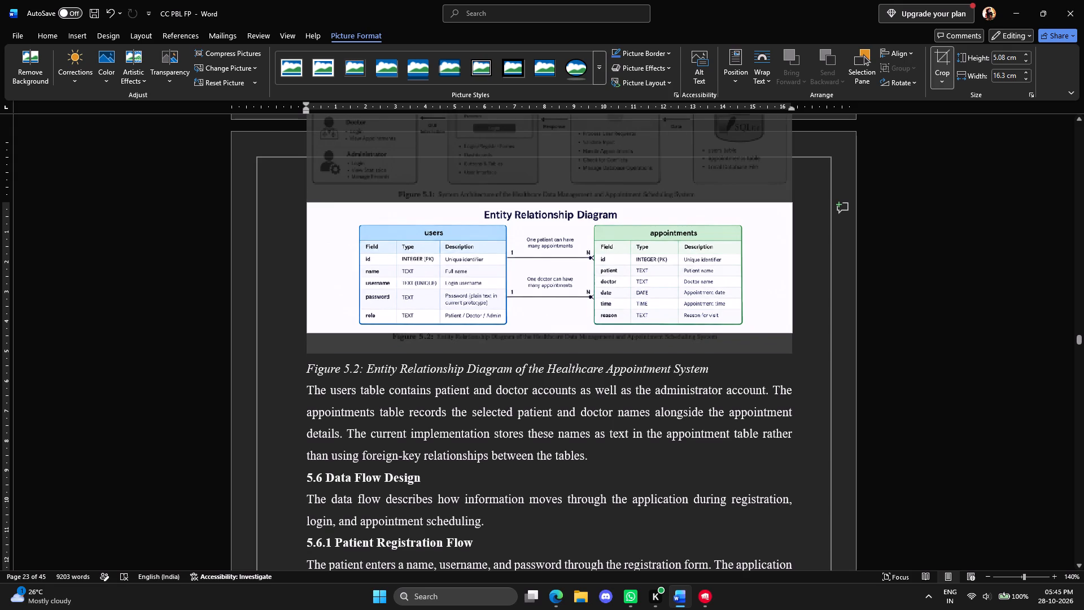
{"action": "left_click_drag", "start_coordinate": [555, 332], "coordinate": [556, 329]}
{"action": "scroll", "coordinate": [613, 338], "scroll_direction": "up", "scroll_amount": 13}
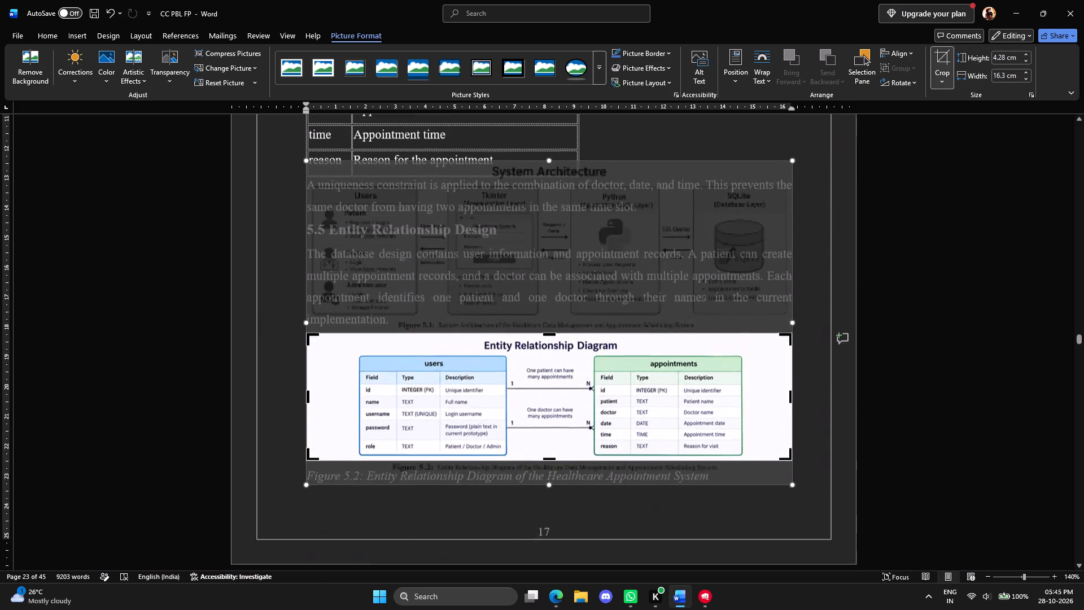
{"action": "key", "text": "Return"}
{"action": "scroll", "coordinate": [574, 319], "scroll_direction": "up", "scroll_amount": 7}
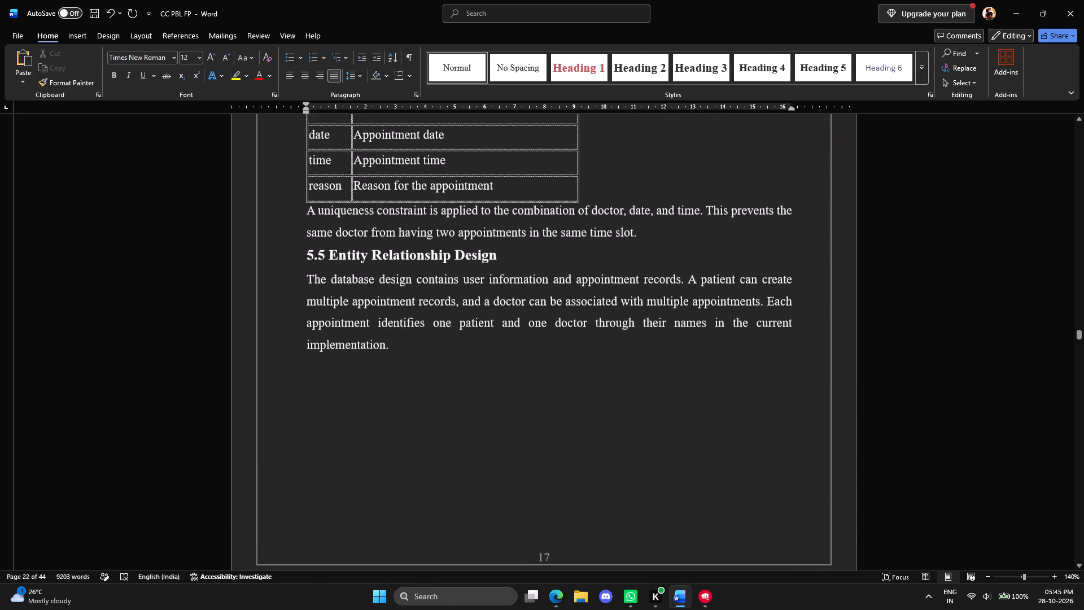
{"action": "scroll", "coordinate": [475, 335], "scroll_direction": "down", "scroll_amount": 12}
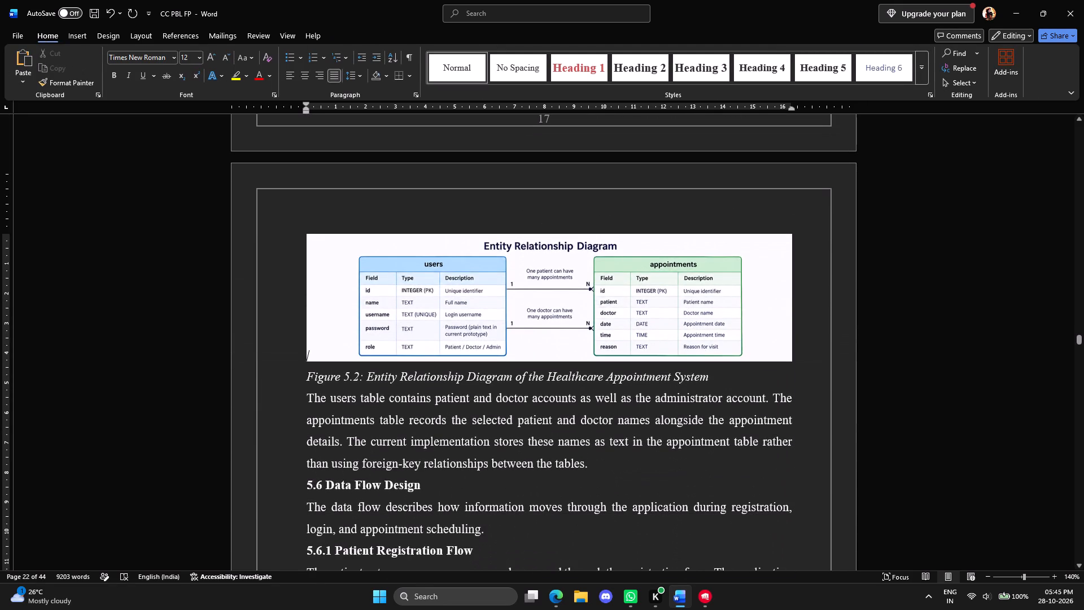
Trim the blank margin above the Entity Relationship Diagram title, cropping the picture to a height of 4.06 cm.
{"action": "left_click", "coordinate": [543, 295]}
{"action": "left_click", "coordinate": [379, 32]}
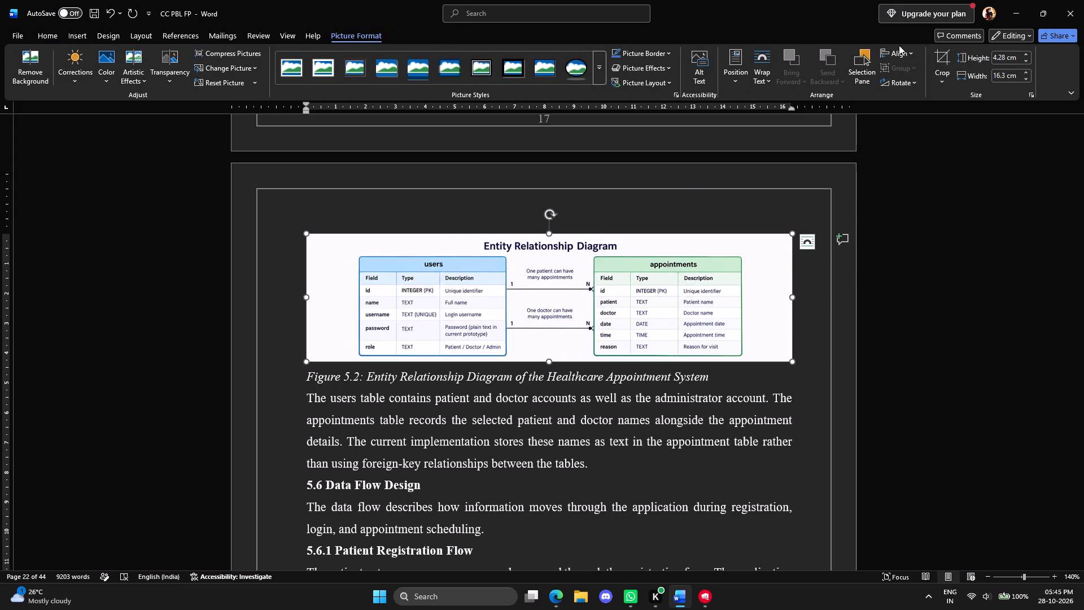
{"action": "left_click", "coordinate": [951, 55]}
{"action": "left_click_drag", "start_coordinate": [547, 235], "coordinate": [547, 236]}
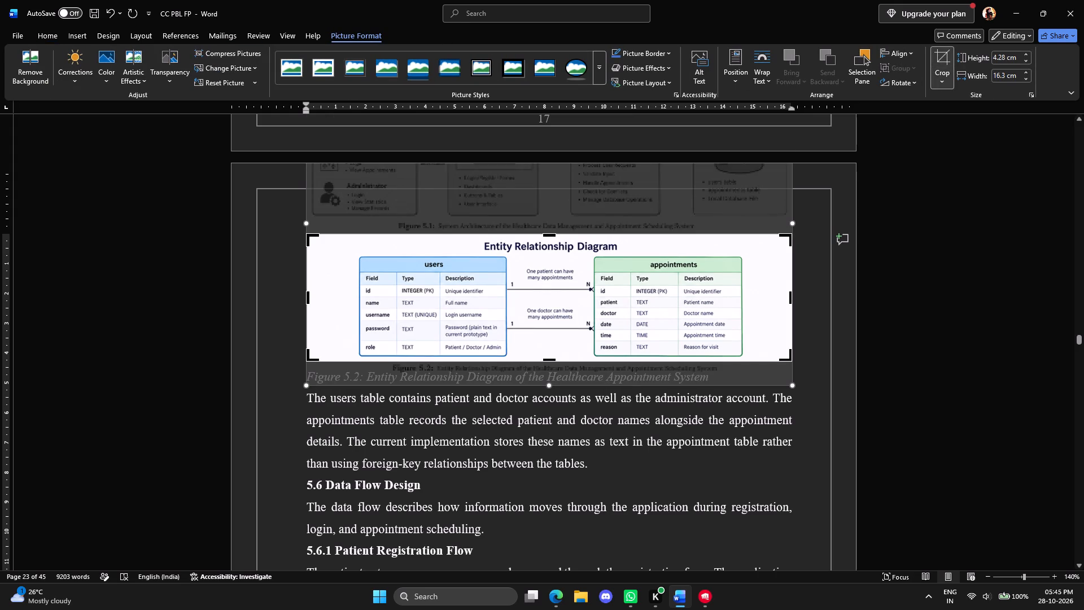
{"action": "left_click_drag", "start_coordinate": [547, 236], "coordinate": [549, 241]}
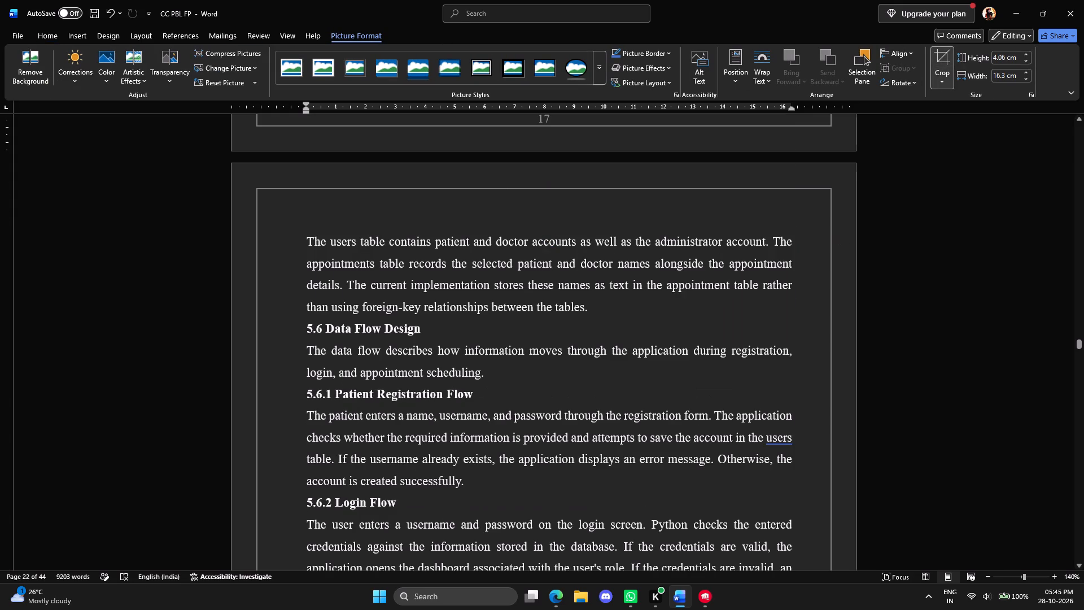
{"action": "scroll", "coordinate": [533, 242], "scroll_direction": "up", "scroll_amount": 7}
{"action": "key", "text": "Return"}
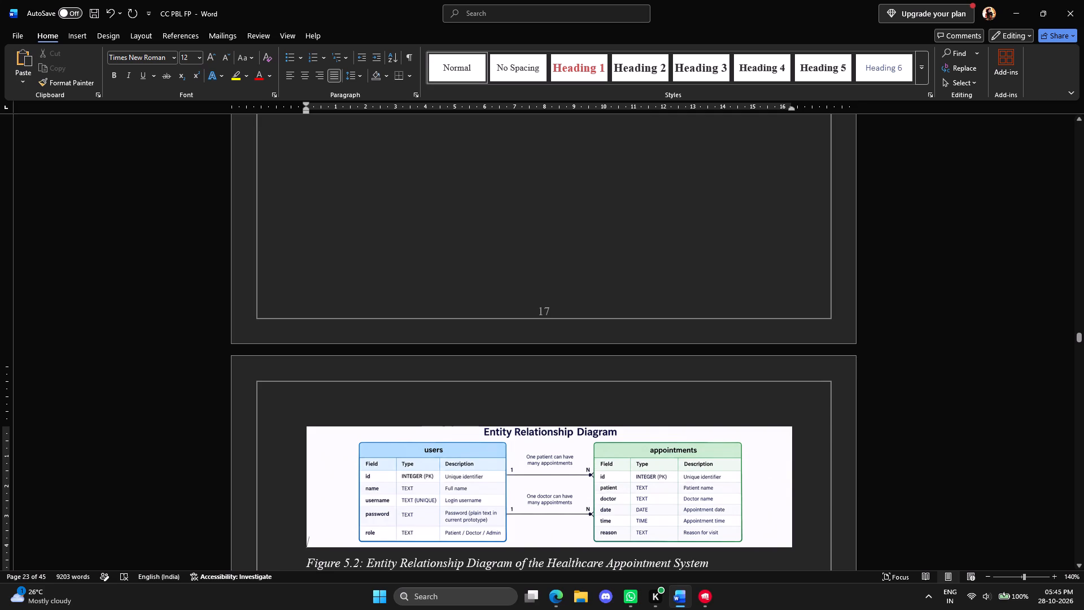
Widen the appointments table to about 10 cm and the users table to about 12.3 cm, slightly reducing their row heights.
{"action": "scroll", "coordinate": [541, 282], "scroll_direction": "down", "scroll_amount": 3}
{"action": "scroll", "coordinate": [539, 283], "scroll_direction": "up", "scroll_amount": 8}
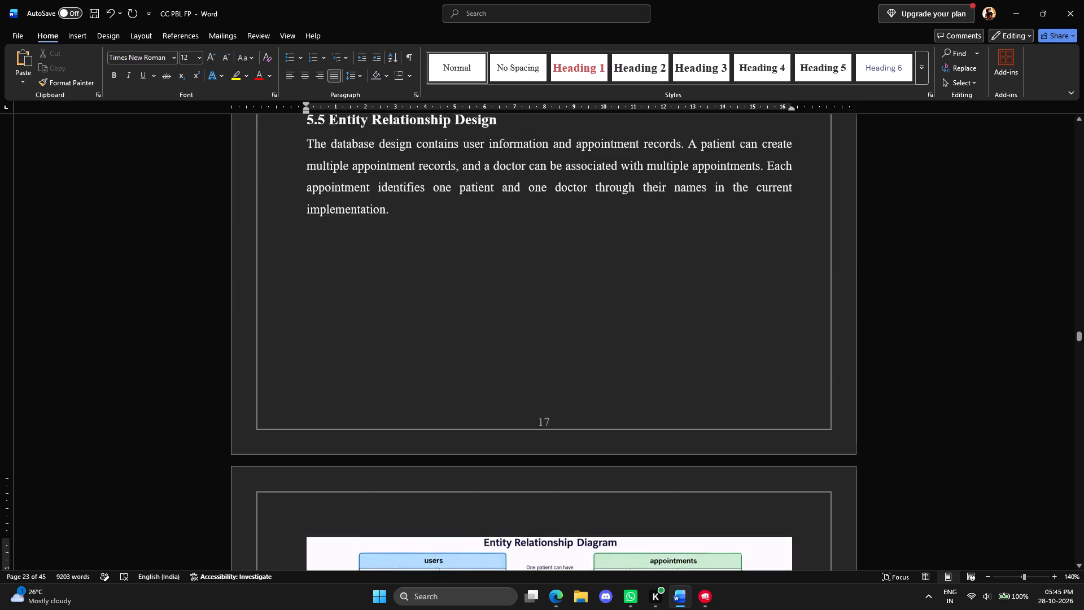
{"action": "scroll", "coordinate": [539, 283], "scroll_direction": "up", "scroll_amount": 5}
{"action": "left_click", "coordinate": [530, 284]}
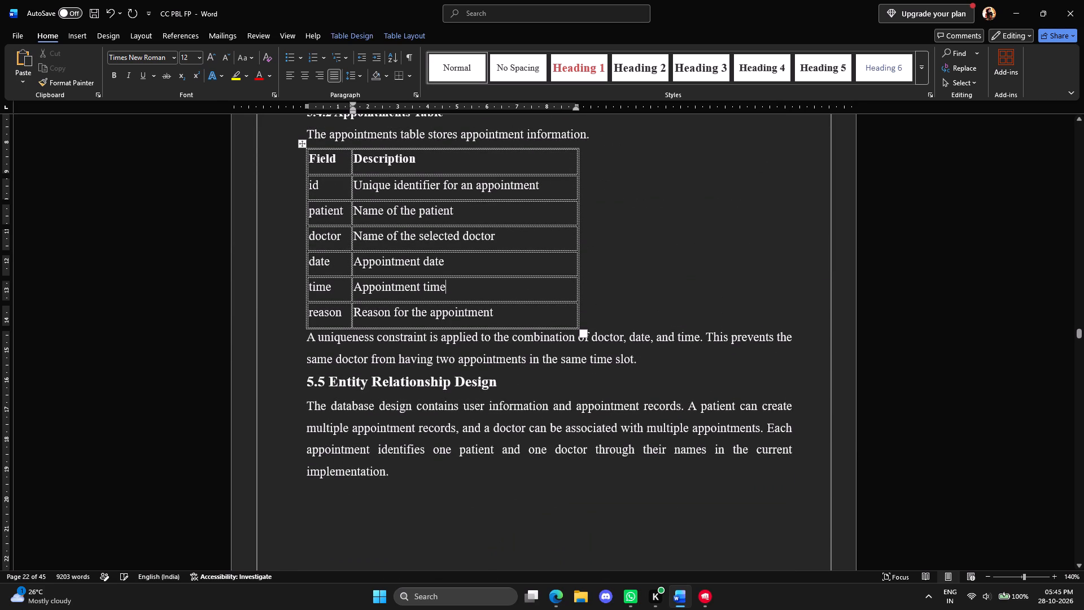
{"action": "left_click_drag", "start_coordinate": [583, 331], "coordinate": [586, 319]}
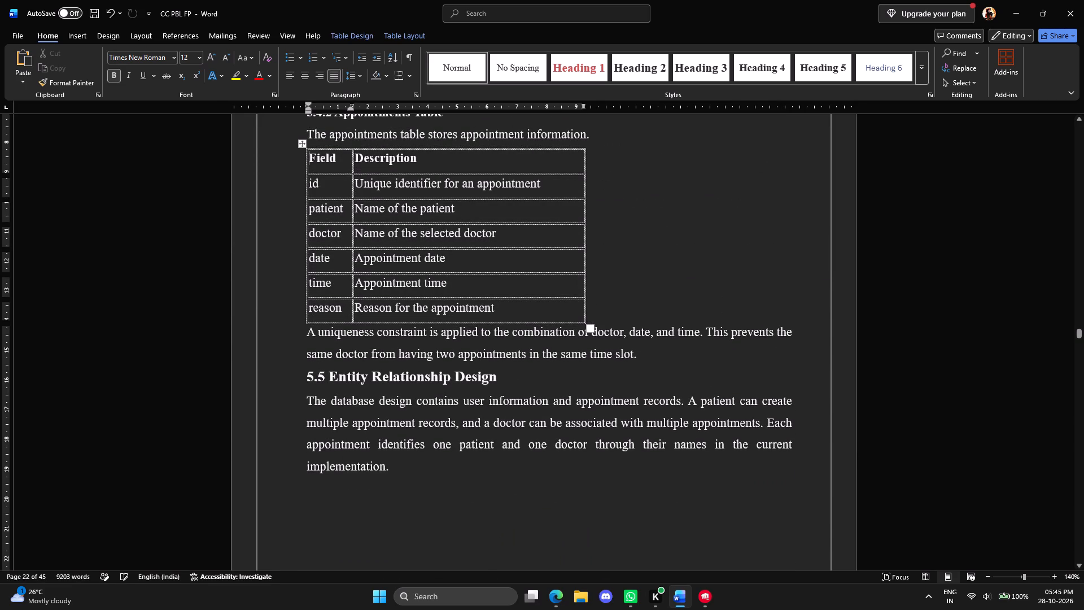
{"action": "left_click_drag", "start_coordinate": [592, 325], "coordinate": [601, 317]}
{"action": "left_click_drag", "start_coordinate": [604, 325], "coordinate": [607, 317]}
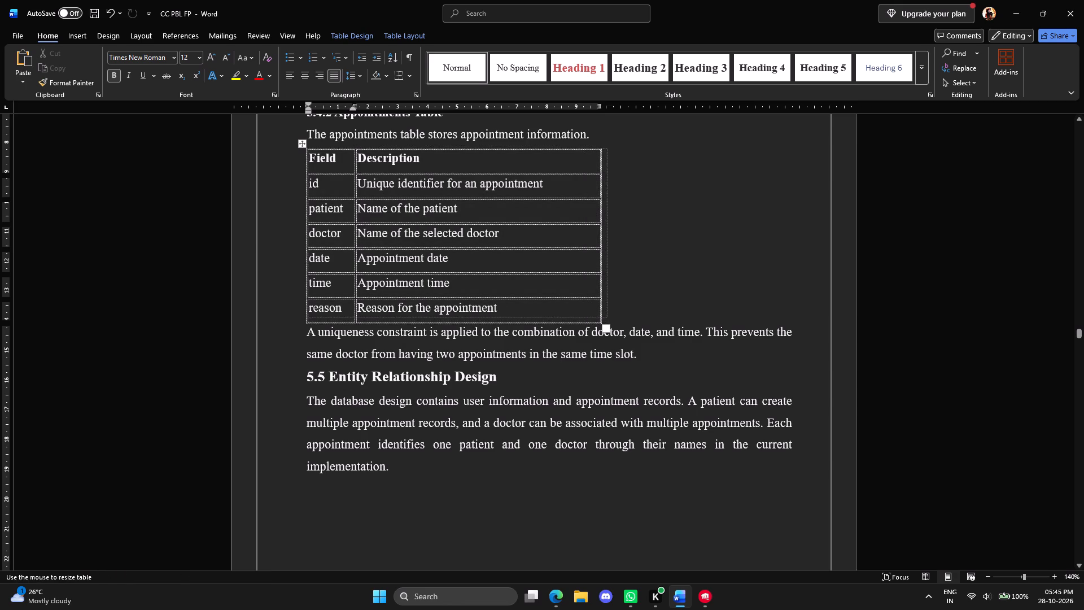
{"action": "left_click_drag", "start_coordinate": [607, 317], "coordinate": [607, 316]}
{"action": "scroll", "coordinate": [592, 304], "scroll_direction": "up", "scroll_amount": 7}
{"action": "left_click", "coordinate": [639, 273]}
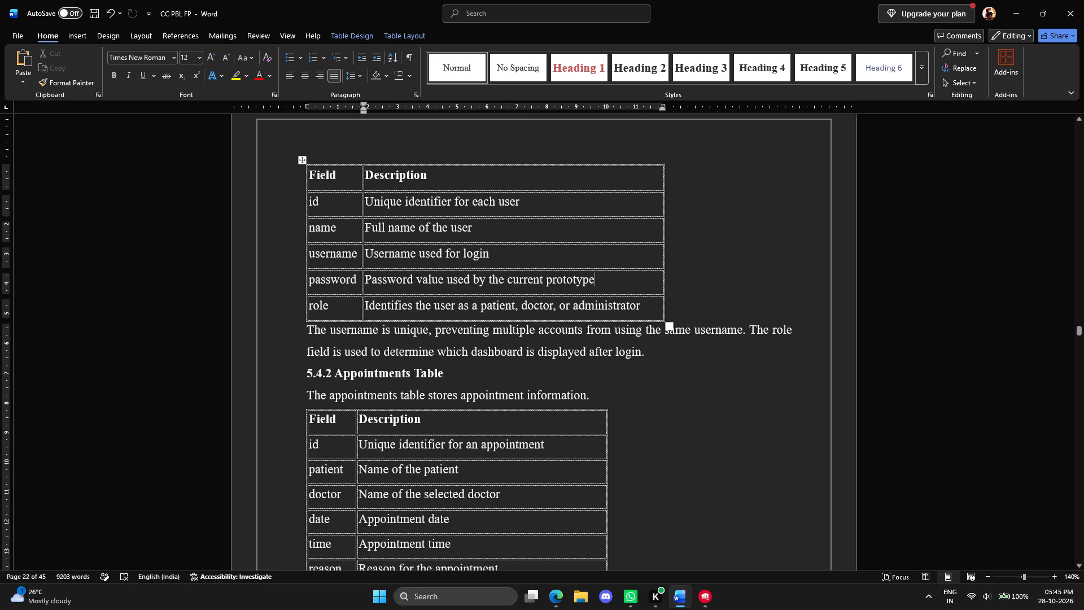
{"action": "left_click_drag", "start_coordinate": [666, 324], "coordinate": [674, 298]}
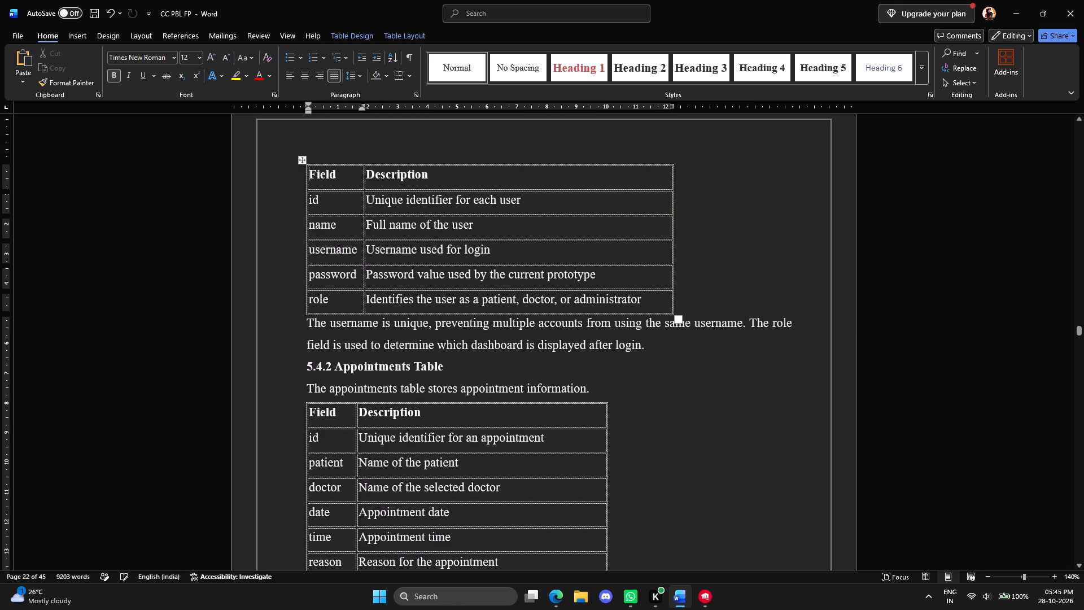
Shrink the Entity Relationship Diagram to about 14 cm wide so it fits on the previous page, and centre its paragraph.
{"action": "scroll", "coordinate": [669, 300], "scroll_direction": "down", "scroll_amount": 7}
{"action": "scroll", "coordinate": [575, 329], "scroll_direction": "down", "scroll_amount": 11}
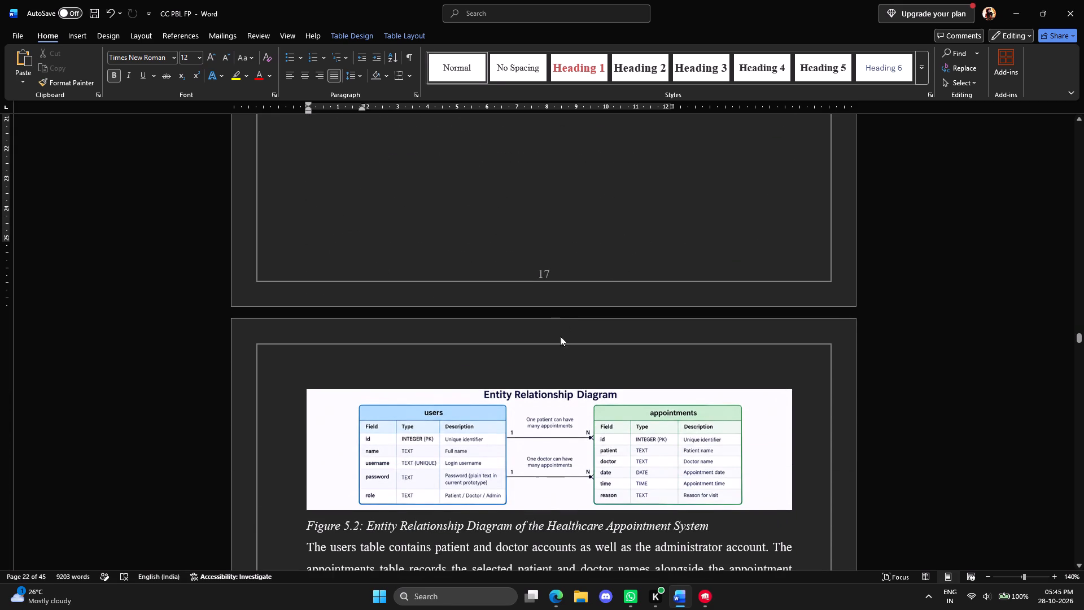
{"action": "left_click", "coordinate": [564, 409]}
{"action": "left_click_drag", "start_coordinate": [789, 389], "coordinate": [730, 409]}
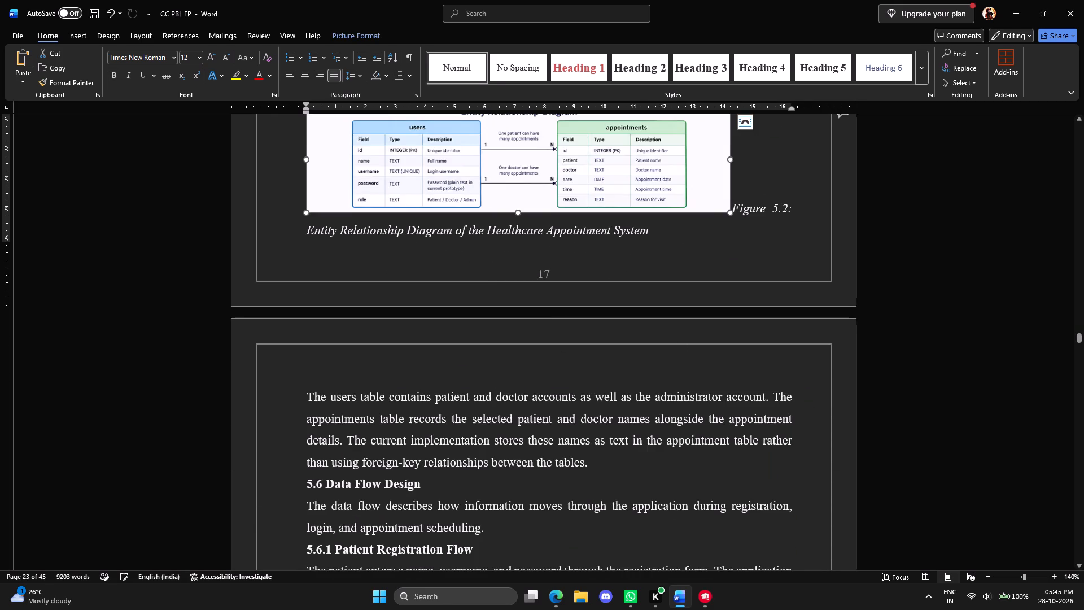
{"action": "scroll", "coordinate": [460, 239], "scroll_direction": "up", "scroll_amount": 3}
{"action": "left_click", "coordinate": [308, 76]}
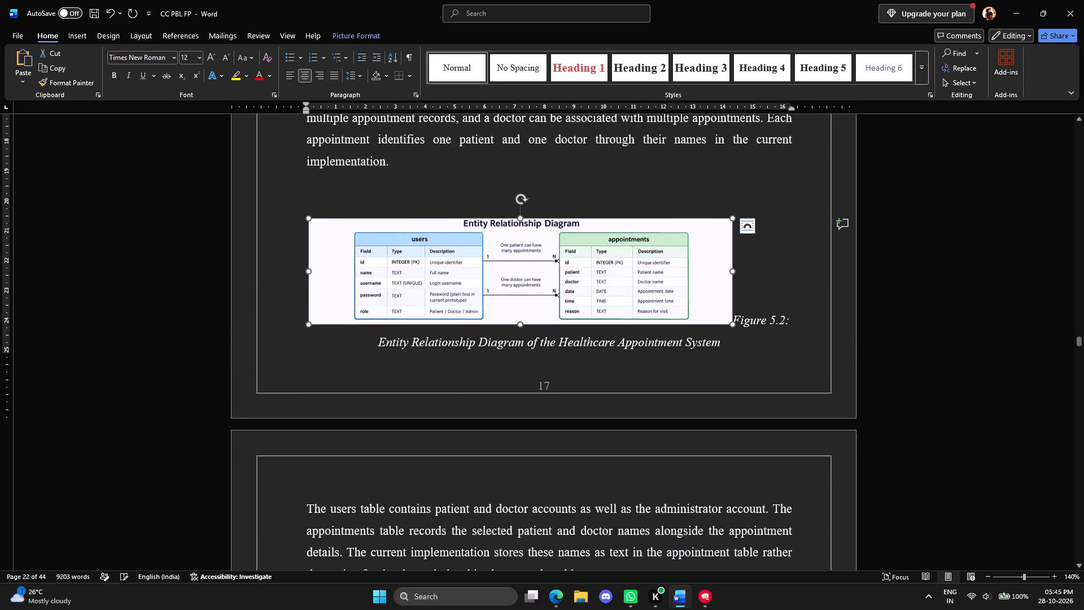
Move the Figure 5.2 caption onto its own line below the Entity Relationship Diagram.
{"action": "left_click", "coordinate": [736, 321]}
{"action": "key", "text": "Return"}
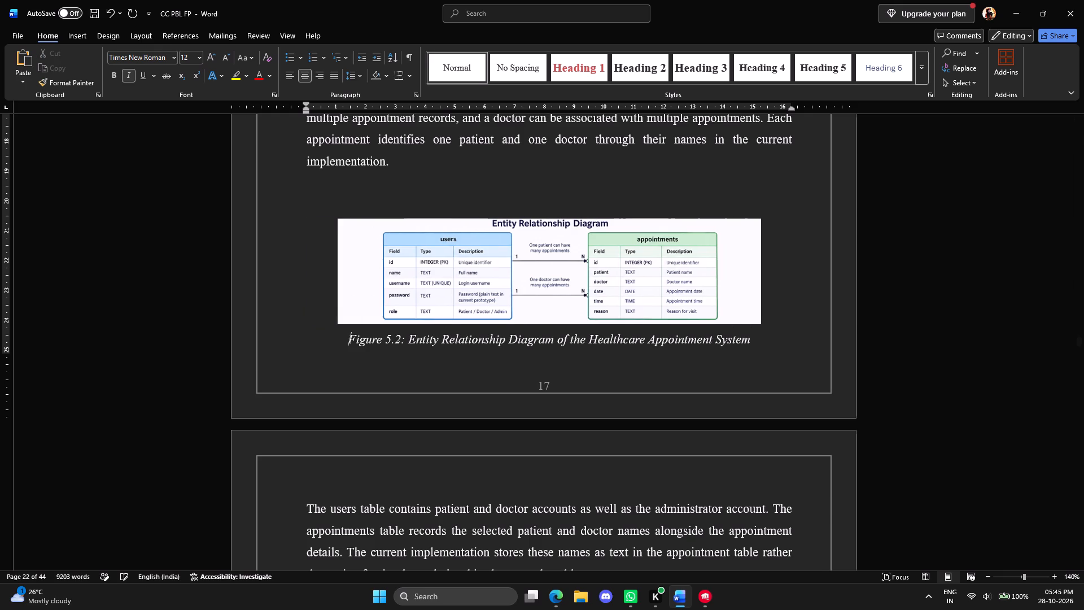
Delete the blank lines between the section 5.5 paragraph and the Entity Relationship Diagram.
{"action": "scroll", "coordinate": [548, 287], "scroll_direction": "up", "scroll_amount": 1}
{"action": "left_click", "coordinate": [414, 249]}
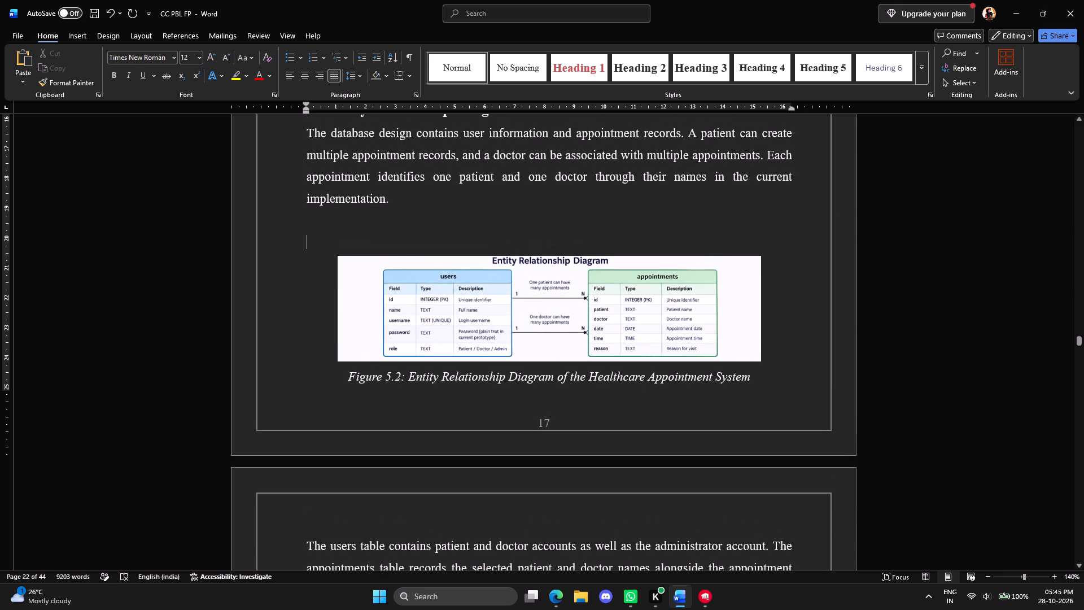
{"action": "key", "text": "BackSpace"}
{"action": "key", "text": "BackSpace"}
Enlarge the Entity Relationship Diagram slightly, keeping it and its caption on the same page.
{"action": "left_click", "coordinate": [521, 242]}
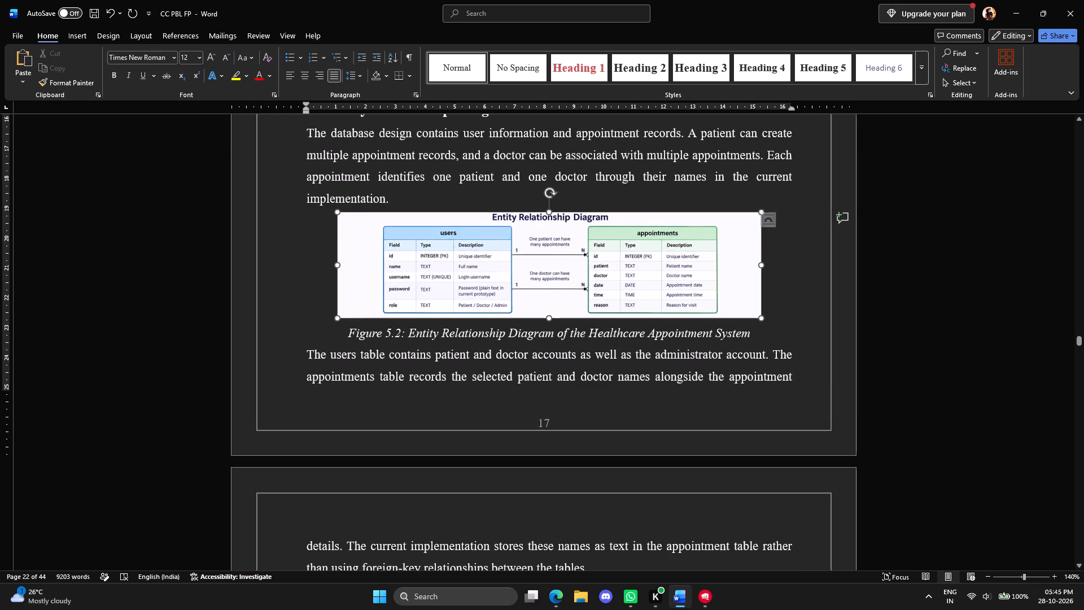
{"action": "left_click_drag", "start_coordinate": [765, 317], "coordinate": [793, 335]}
Increase the "5.6 Data Flow Design" and "5.7 Module Design" headings to 14 pt.
{"action": "scroll", "coordinate": [675, 364], "scroll_direction": "down", "scroll_amount": 6}
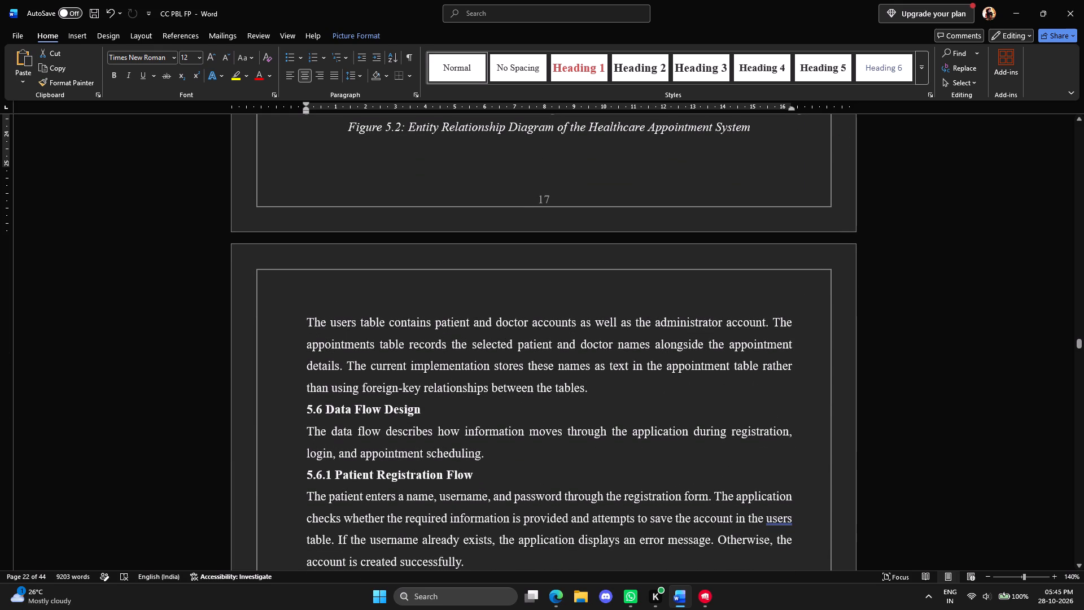
{"action": "triple_click", "coordinate": [375, 408]}
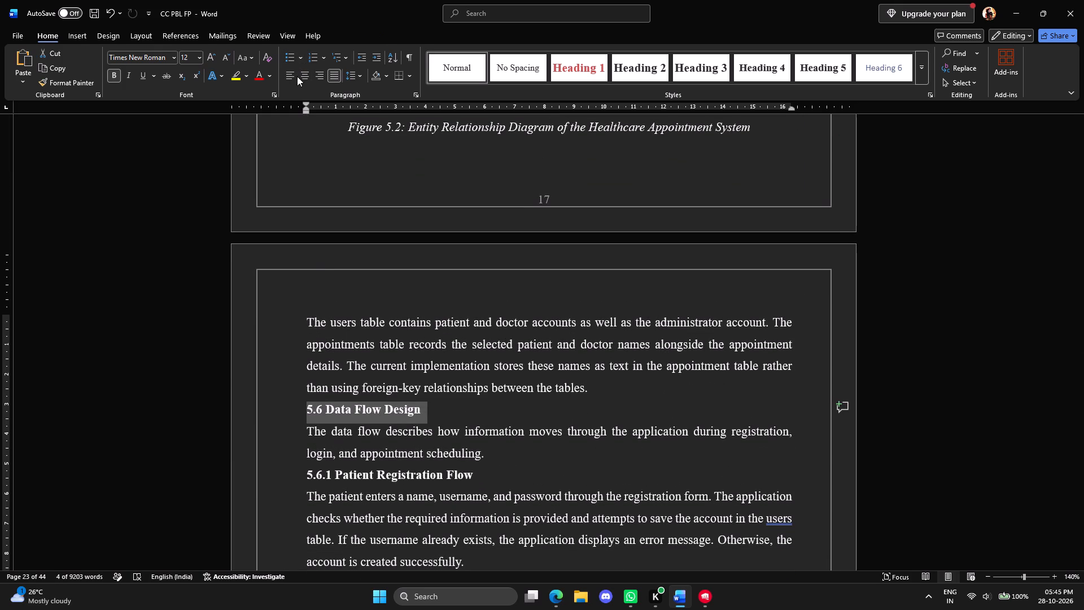
{"action": "left_click", "coordinate": [207, 57]}
{"action": "scroll", "coordinate": [376, 316], "scroll_direction": "down", "scroll_amount": 12}
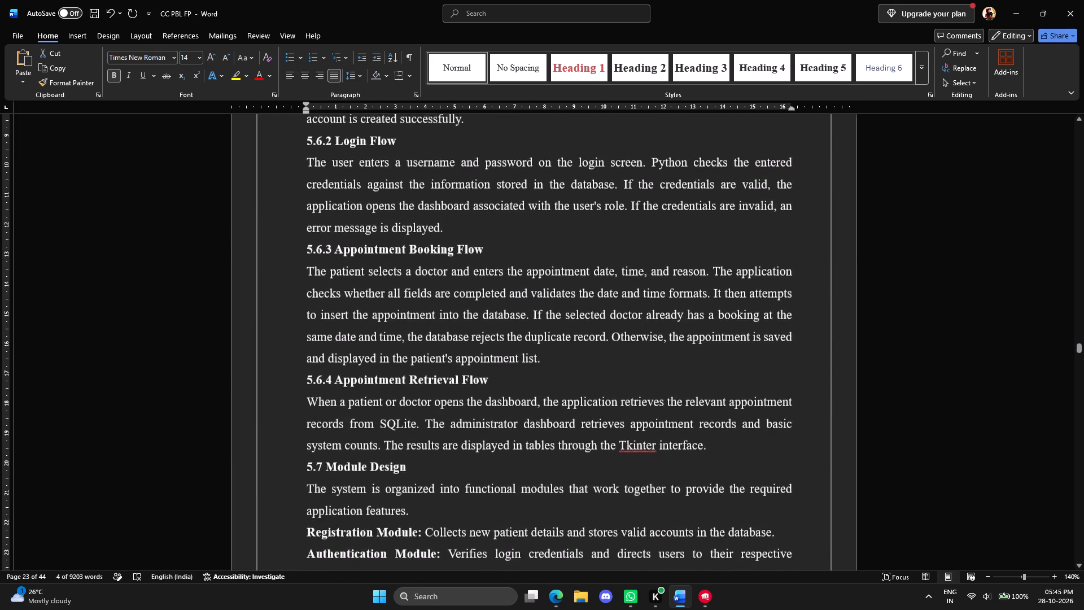
{"action": "scroll", "coordinate": [381, 323], "scroll_direction": "down", "scroll_amount": 3}
{"action": "triple_click", "coordinate": [355, 352]}
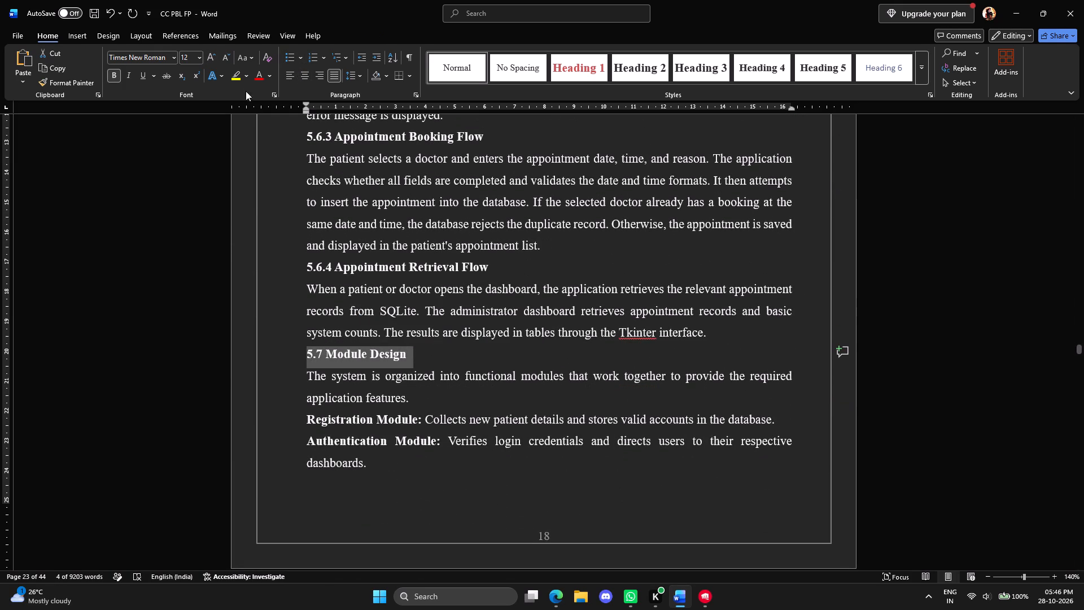
{"action": "left_click", "coordinate": [215, 59]}
Increase the "5.8 Error Handling and Validation Design", "5.9 Design Limitations and Future Improvements" and "5.10 Summary" headings to 14 pt.
{"action": "scroll", "coordinate": [366, 344], "scroll_direction": "down", "scroll_amount": 12}
{"action": "triple_click", "coordinate": [371, 337]}
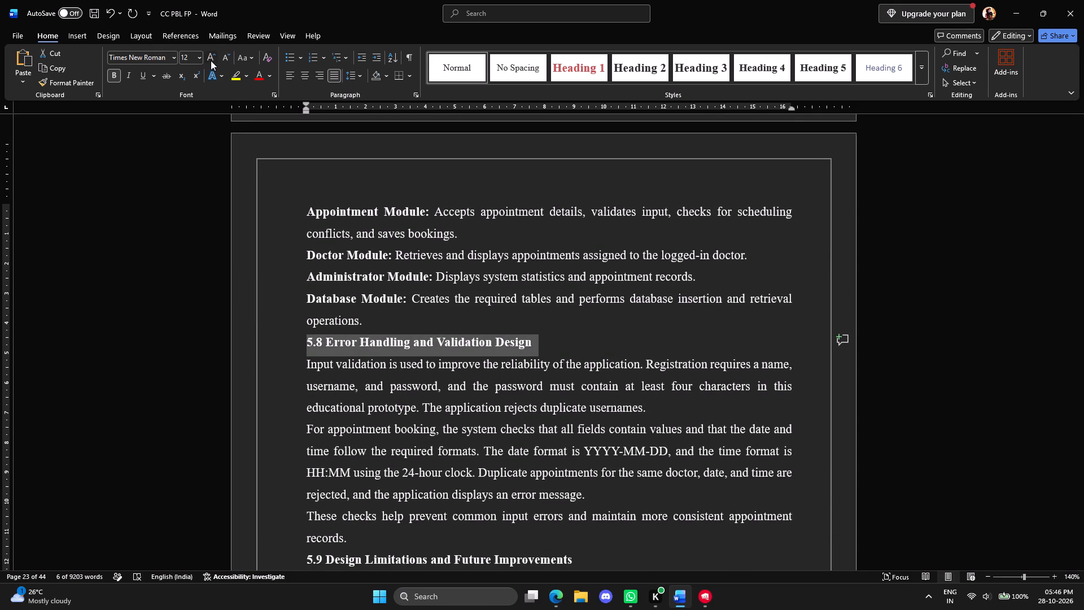
{"action": "left_click", "coordinate": [211, 60]}
{"action": "scroll", "coordinate": [362, 384], "scroll_direction": "down", "scroll_amount": 6}
{"action": "left_click", "coordinate": [358, 330]}
{"action": "triple_click", "coordinate": [355, 335]}
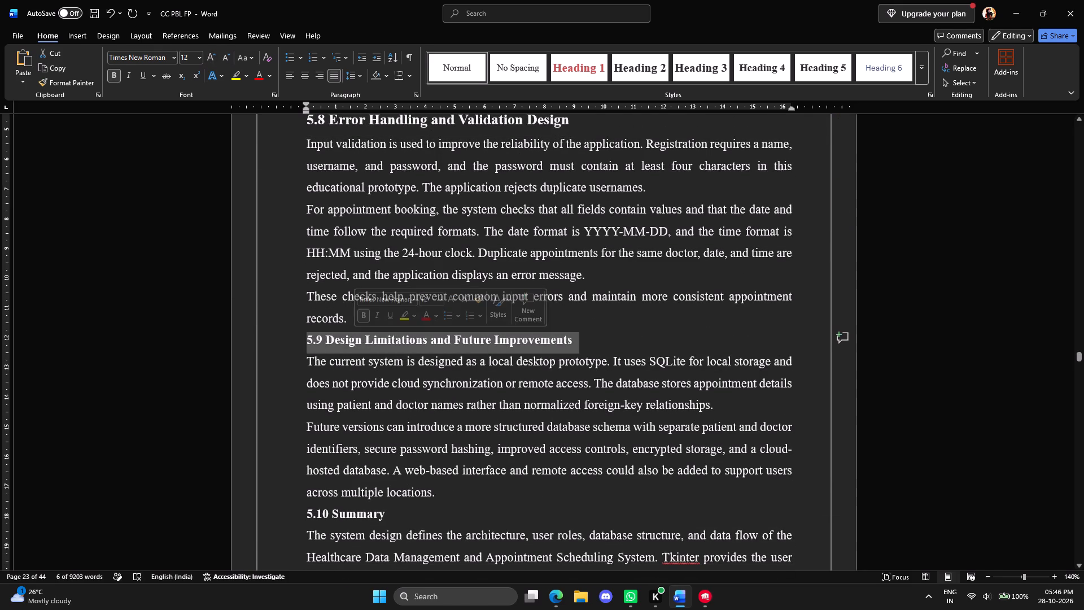
{"action": "left_click", "coordinate": [218, 54]}
{"action": "left_click", "coordinate": [215, 54]}
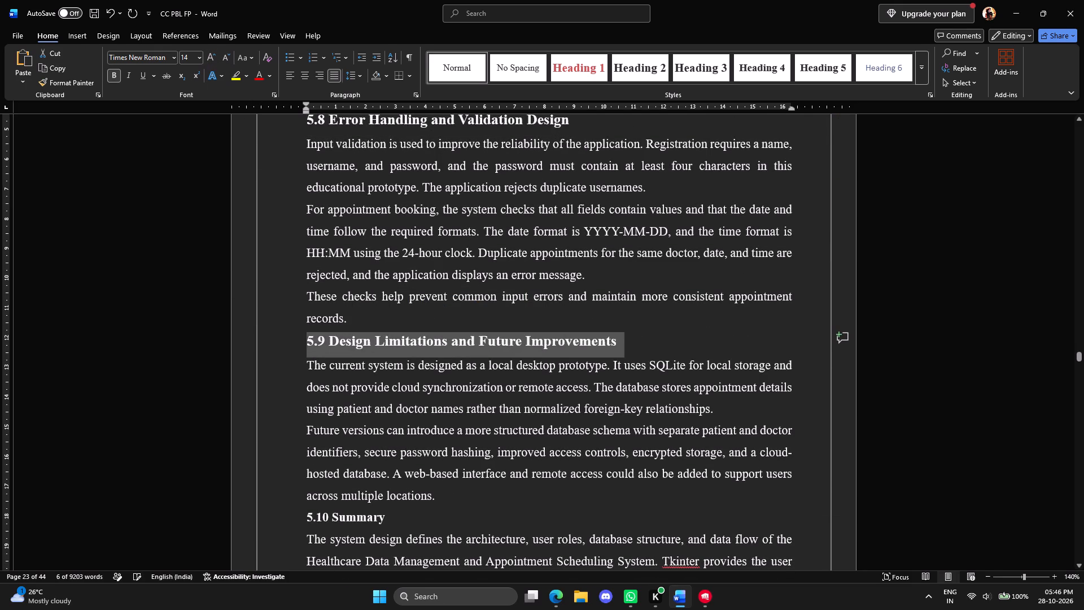
{"action": "scroll", "coordinate": [379, 403], "scroll_direction": "down", "scroll_amount": 6}
{"action": "triple_click", "coordinate": [343, 294]}
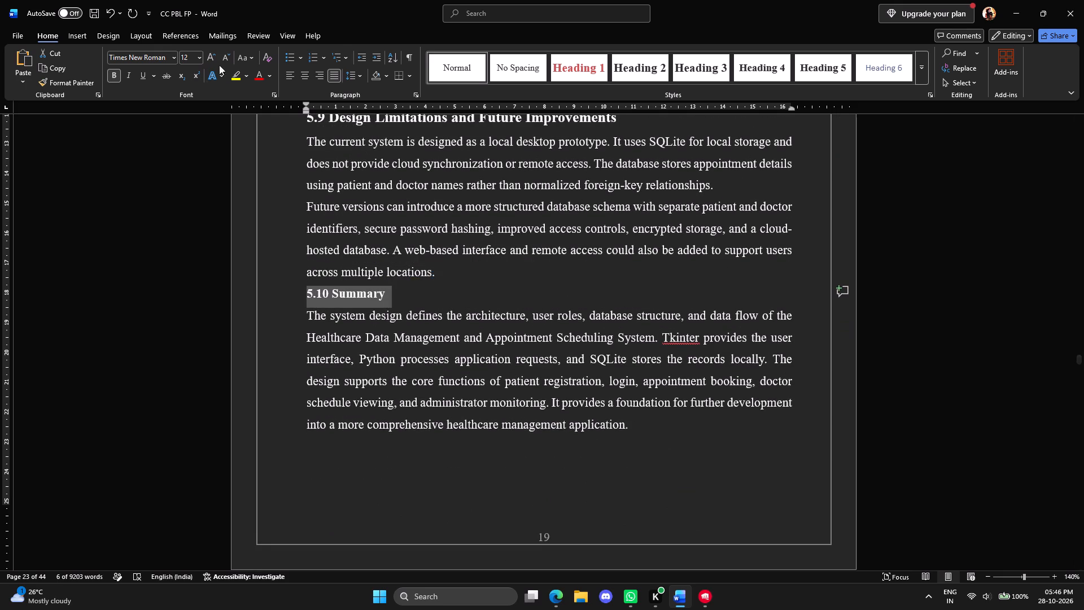
{"action": "left_click", "coordinate": [213, 56]}
Delete the empty lines between the end of section 5.10 and the "7. CODING AND IMPLEMENTATION" heading.
{"action": "scroll", "coordinate": [459, 541], "scroll_direction": "down", "scroll_amount": 15}
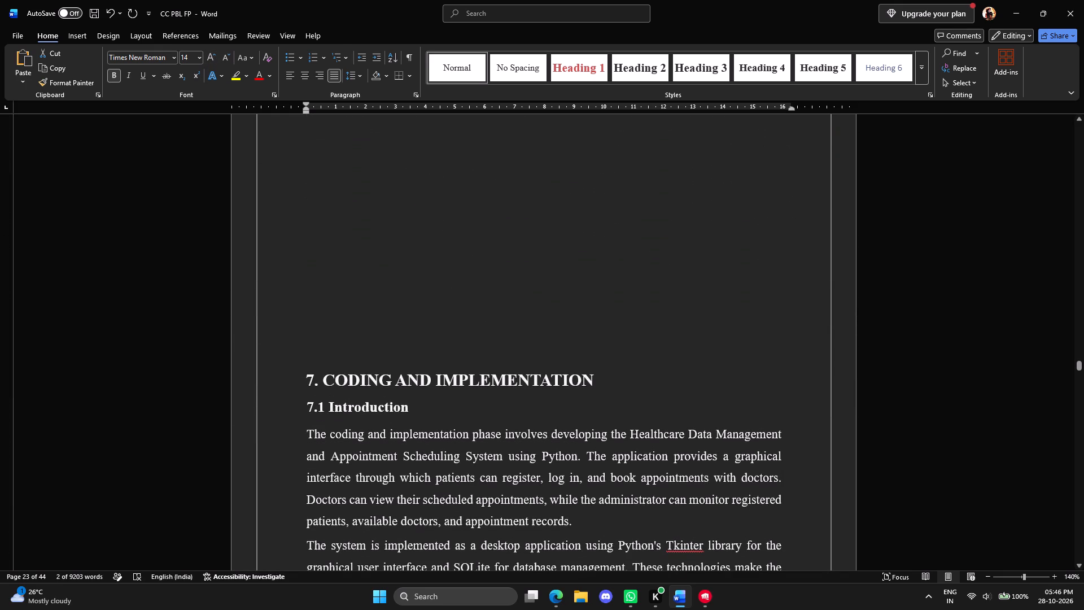
{"action": "left_click_drag", "start_coordinate": [401, 351], "coordinate": [391, 241]}
{"action": "scroll", "coordinate": [412, 338], "scroll_direction": "up", "scroll_amount": 7}
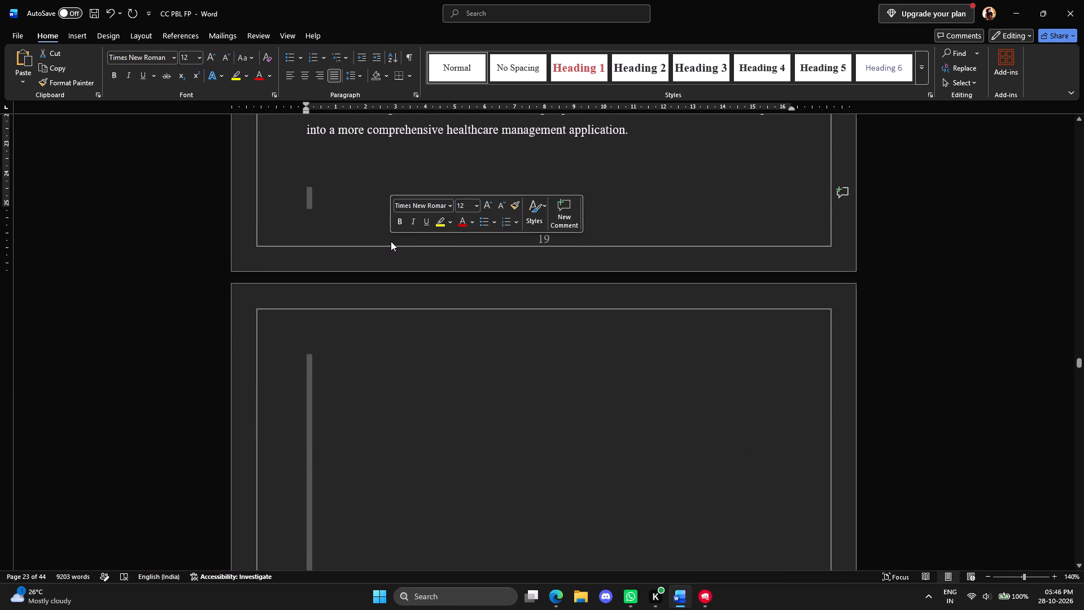
{"action": "key", "text": "BackSpace"}
{"action": "key", "text": "BackSpace"}
{"action": "key", "text": "BackSpace"}
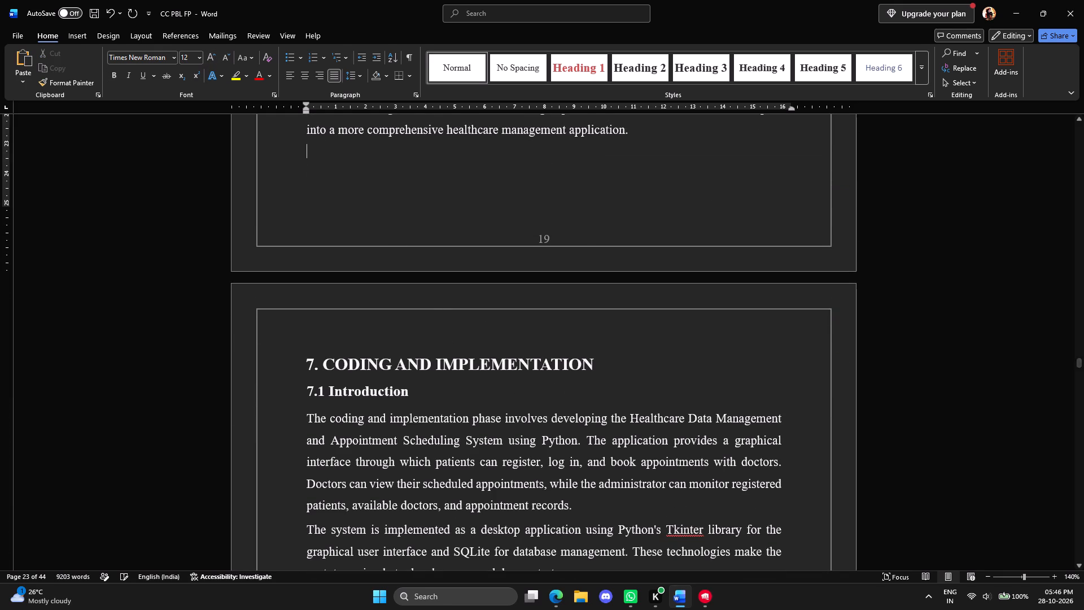
{"action": "scroll", "coordinate": [444, 433], "scroll_direction": "down", "scroll_amount": 3}
{"action": "scroll", "coordinate": [395, 437], "scroll_direction": "down", "scroll_amount": 8}
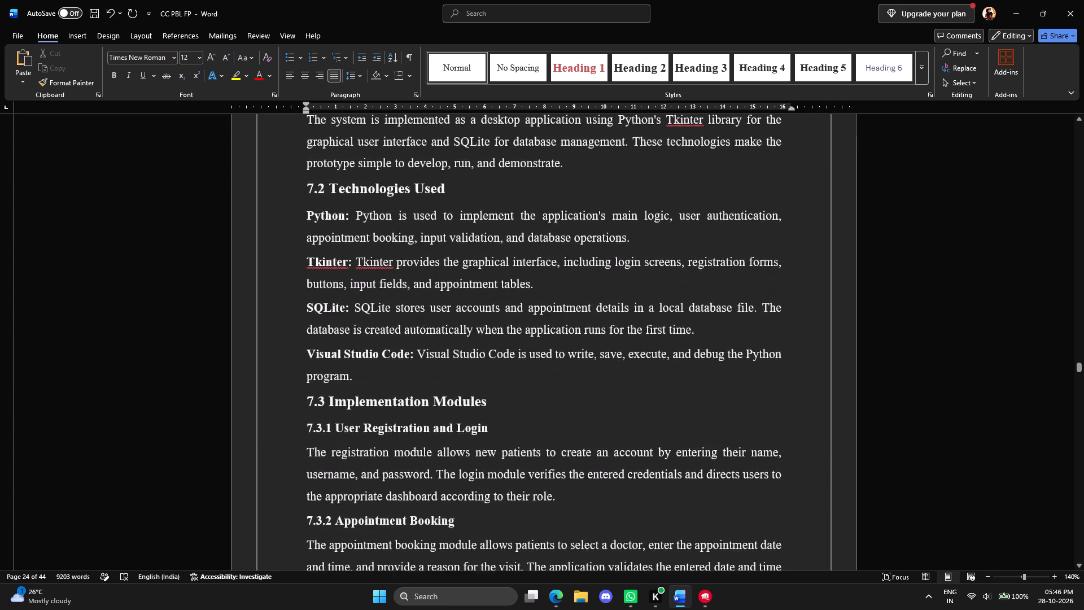
{"action": "scroll", "coordinate": [404, 442], "scroll_direction": "down", "scroll_amount": 8}
{"action": "scroll", "coordinate": [406, 445], "scroll_direction": "up", "scroll_amount": 2}
{"action": "scroll", "coordinate": [406, 445], "scroll_direction": "down", "scroll_amount": 7}
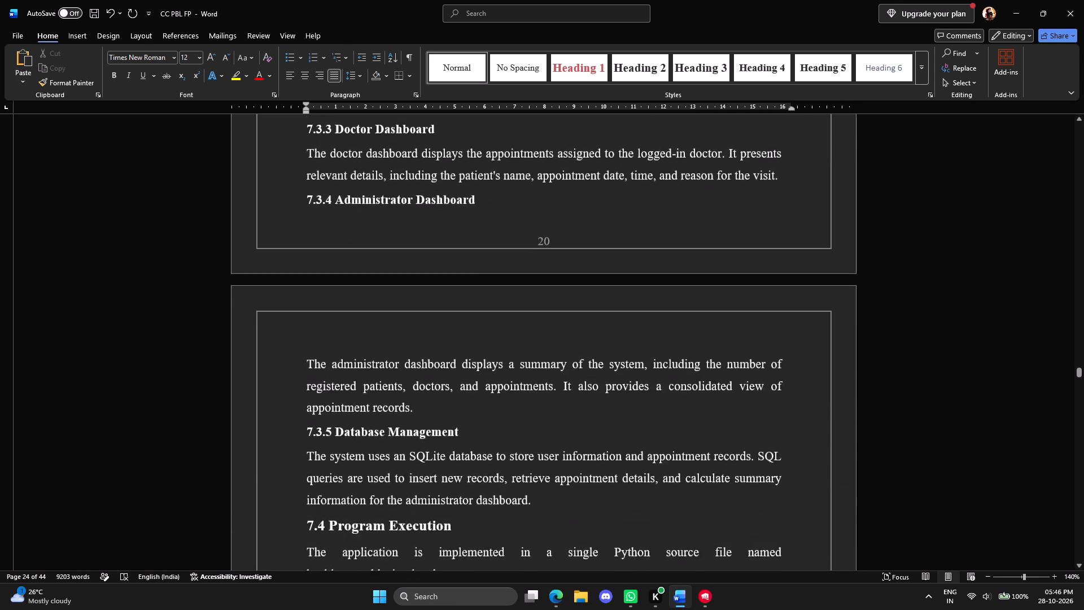
{"action": "scroll", "coordinate": [406, 445], "scroll_direction": "down", "scroll_amount": 13}
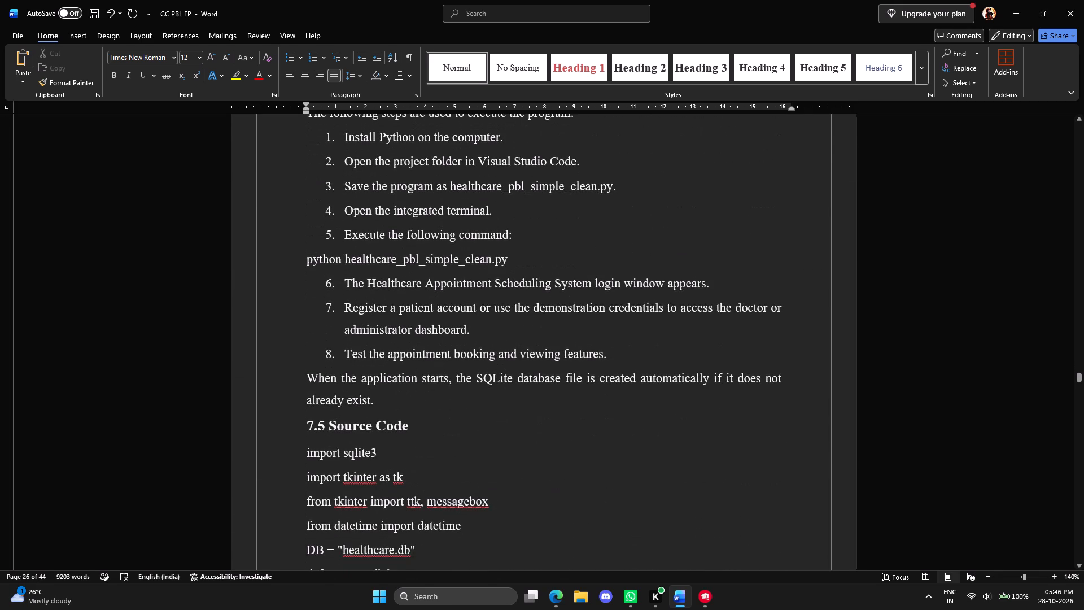
{"action": "scroll", "coordinate": [438, 386], "scroll_direction": "up", "scroll_amount": 5}
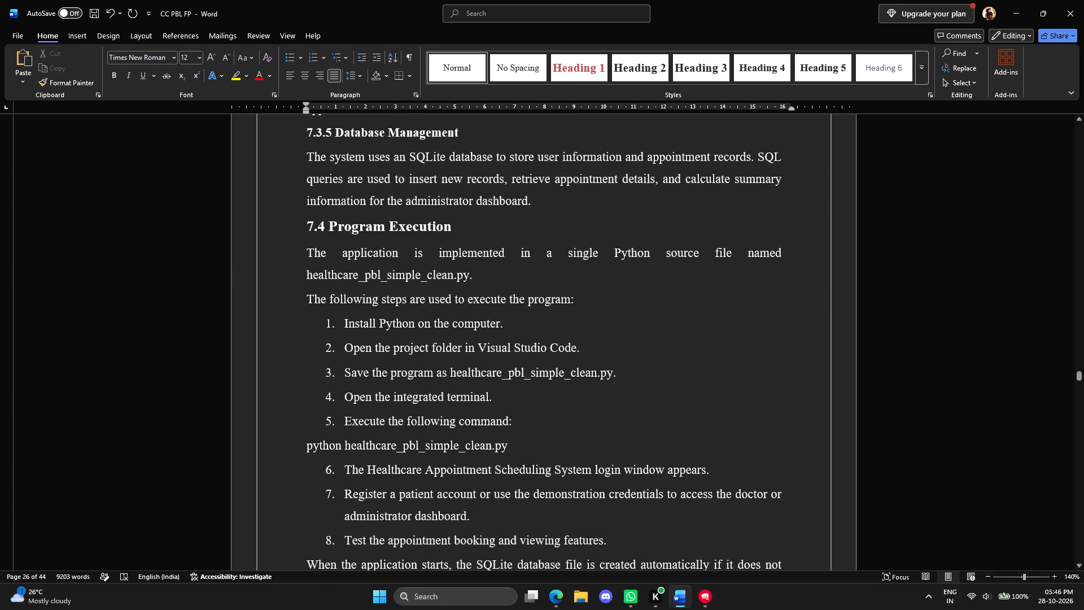
{"action": "scroll", "coordinate": [457, 415], "scroll_direction": "down", "scroll_amount": 8}
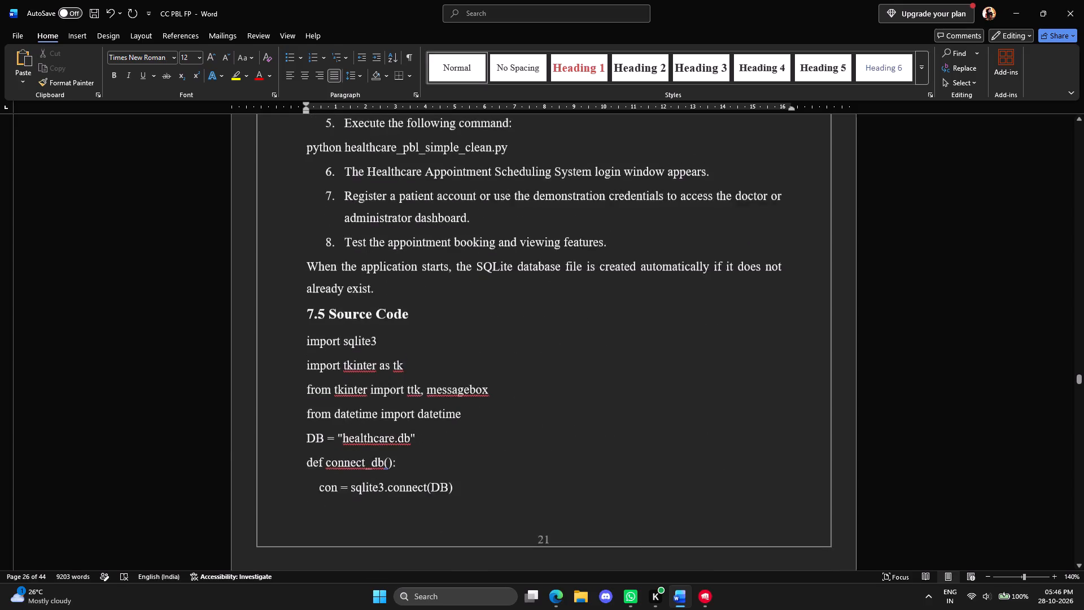
{"action": "scroll", "coordinate": [457, 417], "scroll_direction": "down", "scroll_amount": 5}
{"action": "scroll", "coordinate": [458, 423], "scroll_direction": "down", "scroll_amount": 20}
{"action": "scroll", "coordinate": [458, 423], "scroll_direction": "down", "scroll_amount": 6}
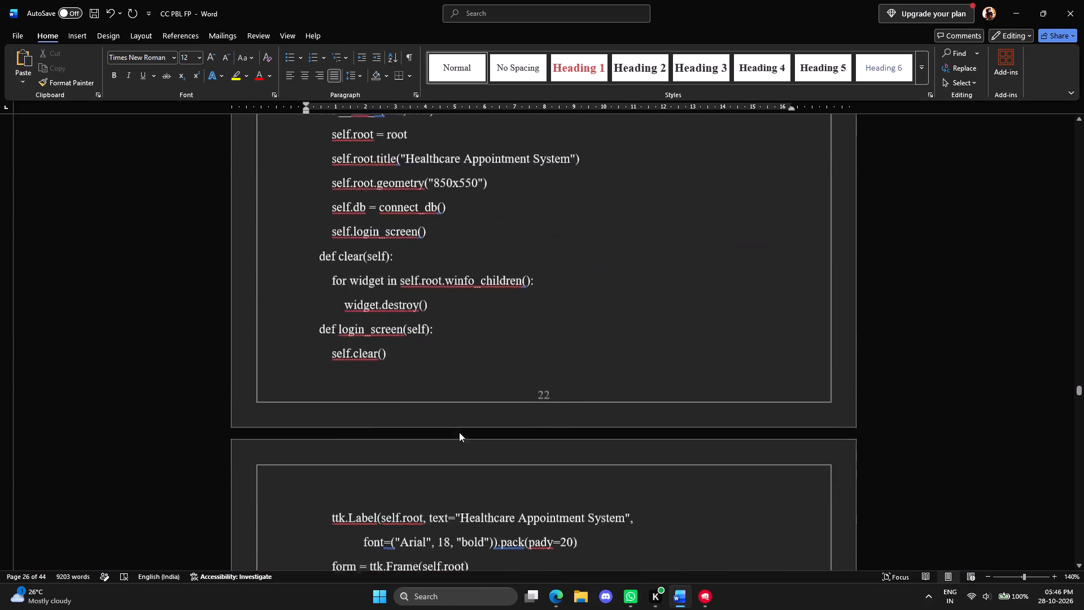
{"action": "scroll", "coordinate": [459, 432], "scroll_direction": "down", "scroll_amount": 20}
{"action": "scroll", "coordinate": [459, 432], "scroll_direction": "down", "scroll_amount": 20}
{"action": "scroll", "coordinate": [459, 432], "scroll_direction": "down", "scroll_amount": 7}
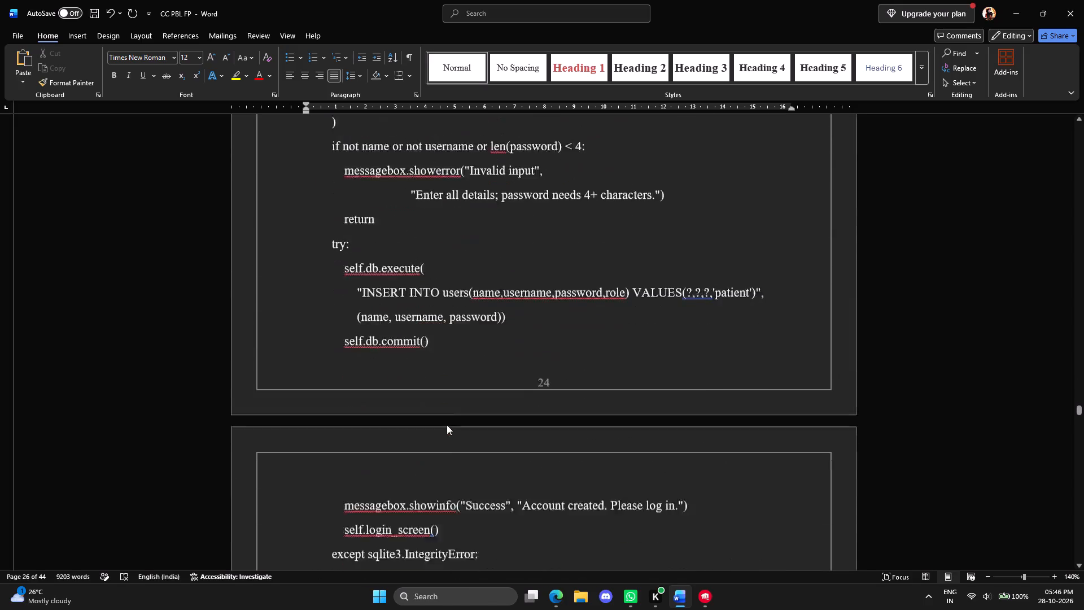
{"action": "scroll", "coordinate": [447, 425], "scroll_direction": "down", "scroll_amount": 20}
{"action": "scroll", "coordinate": [447, 425], "scroll_direction": "down", "scroll_amount": 9}
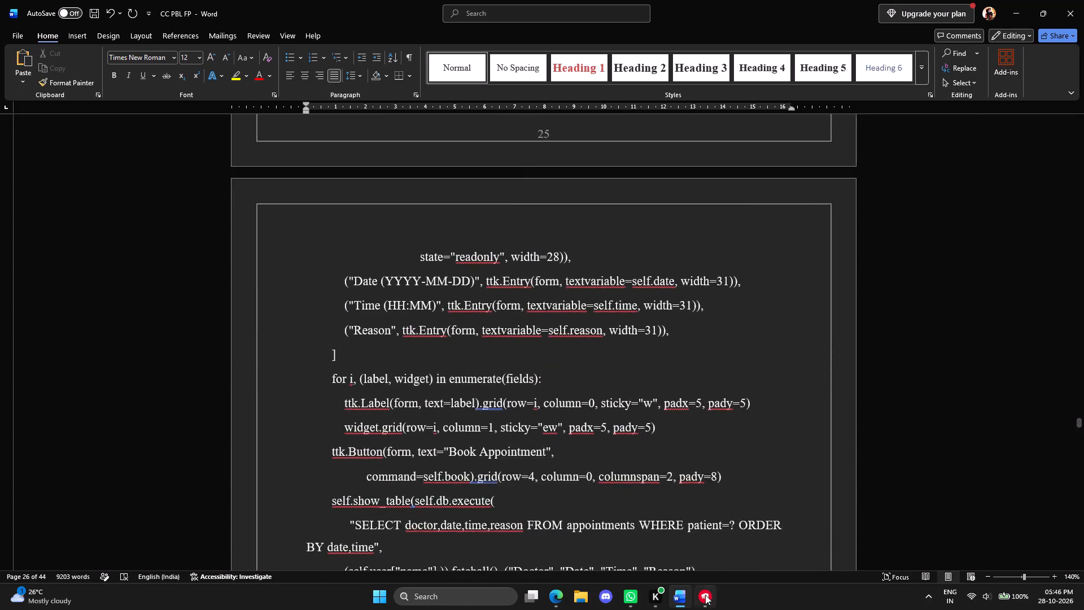
{"action": "left_click", "coordinate": [704, 599]}
{"action": "left_click", "coordinate": [704, 599]}
{"action": "scroll", "coordinate": [644, 480], "scroll_direction": "down", "scroll_amount": 7}
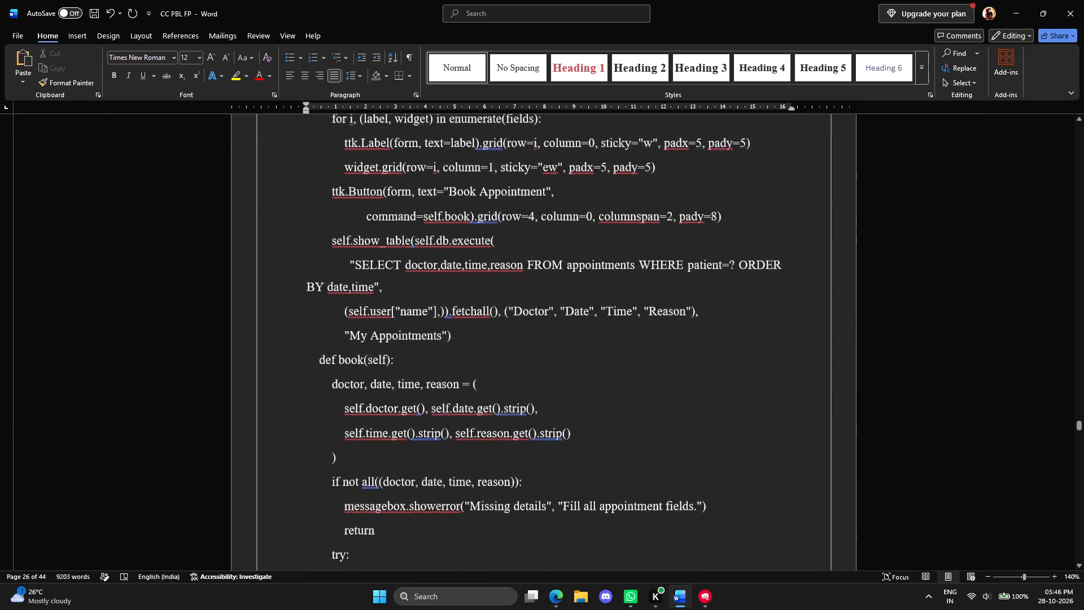
{"action": "scroll", "coordinate": [630, 465], "scroll_direction": "down", "scroll_amount": 16}
{"action": "scroll", "coordinate": [626, 459], "scroll_direction": "down", "scroll_amount": 16}
{"action": "scroll", "coordinate": [625, 459], "scroll_direction": "down", "scroll_amount": 11}
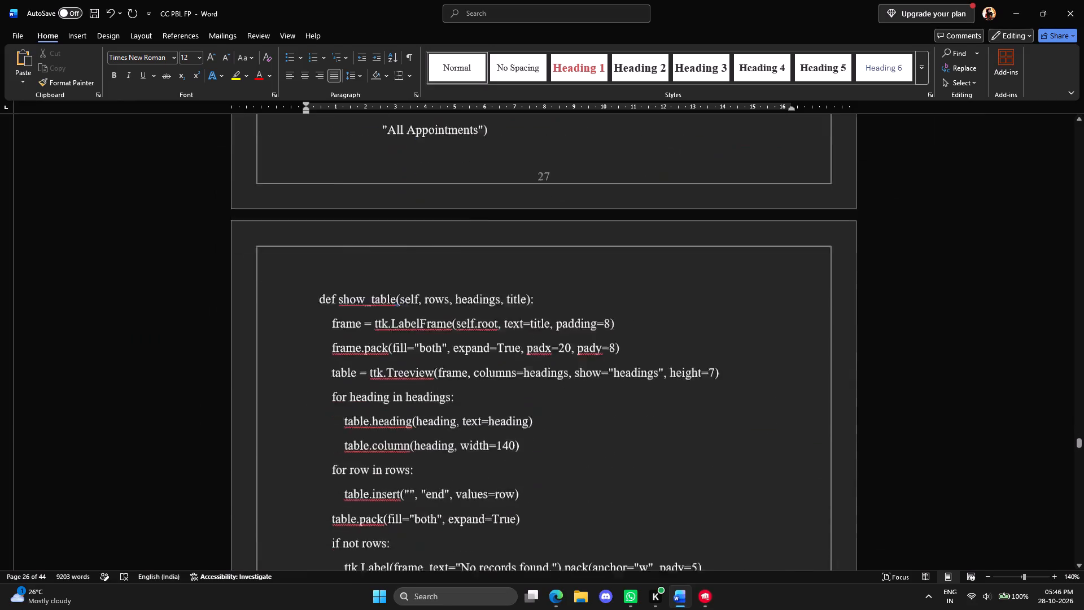
{"action": "scroll", "coordinate": [625, 459], "scroll_direction": "down", "scroll_amount": 11}
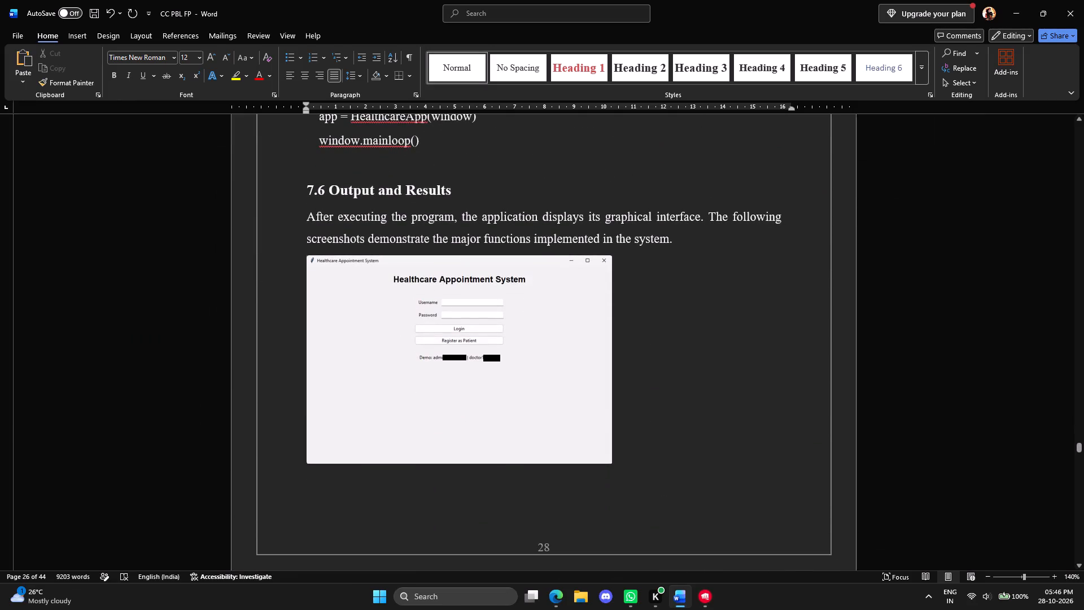
{"action": "scroll", "coordinate": [522, 439], "scroll_direction": "down", "scroll_amount": 12}
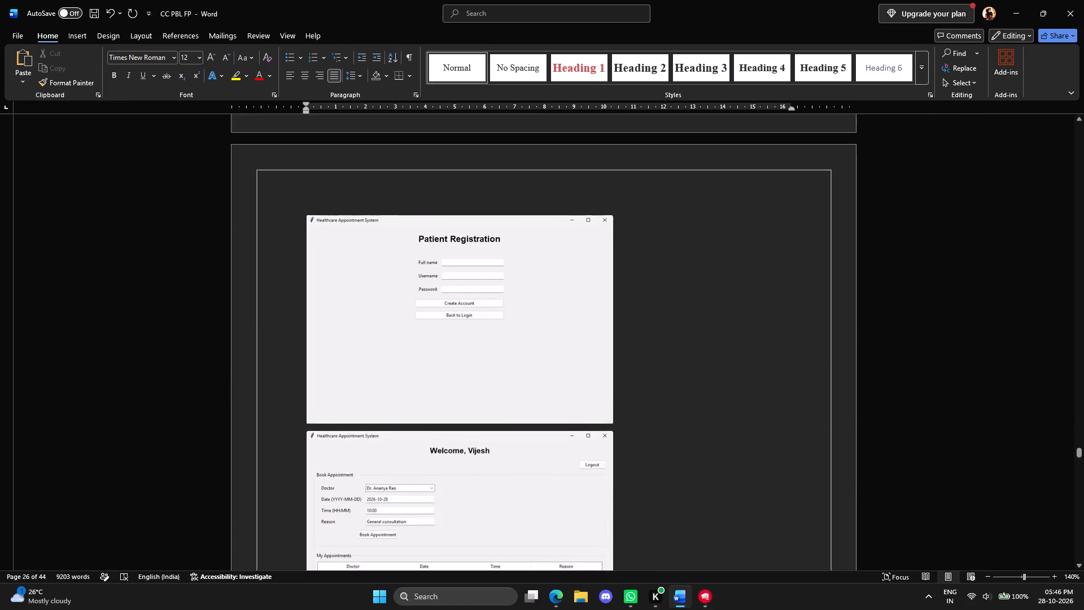
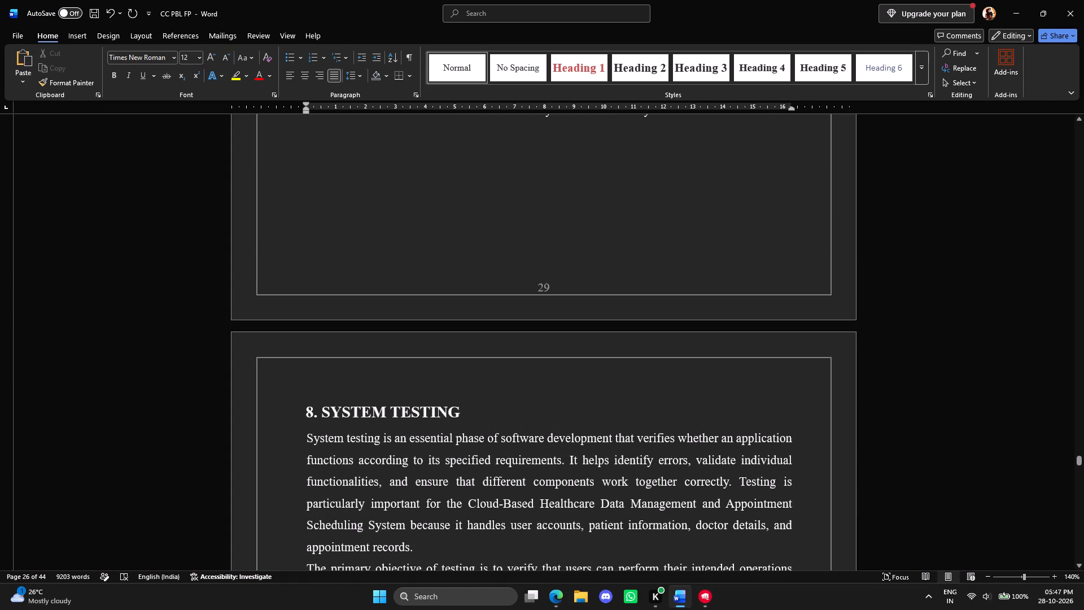
{"action": "left_click_drag", "start_coordinate": [309, 437], "coordinate": [515, 609]}
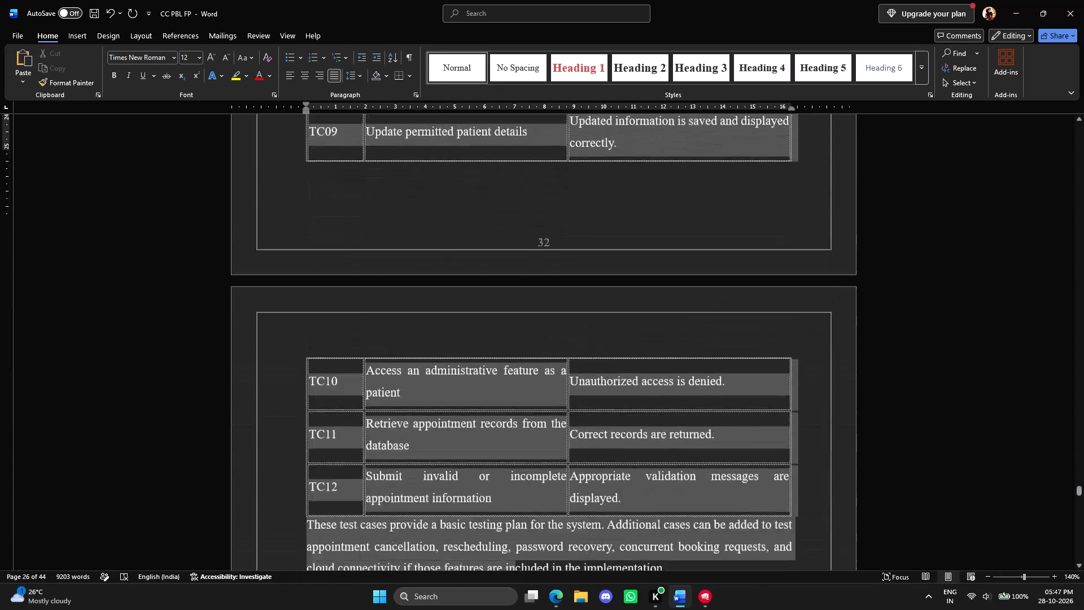
{"action": "left_click_drag", "start_coordinate": [515, 609], "coordinate": [503, 606]}
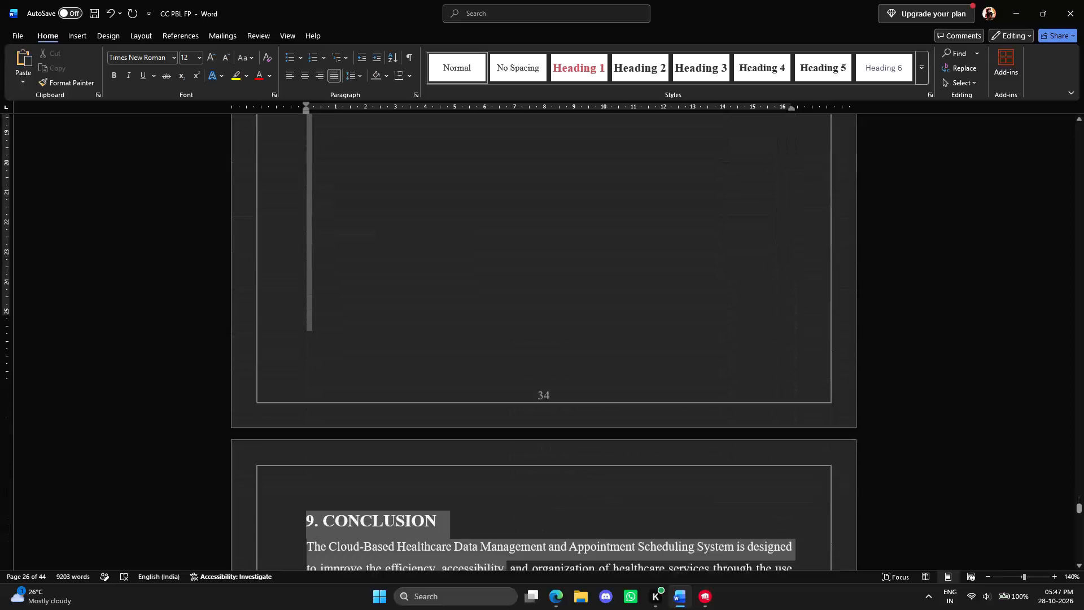
{"action": "left_click_drag", "start_coordinate": [503, 606], "coordinate": [752, 226]}
{"action": "scroll", "coordinate": [476, 543], "scroll_direction": "up", "scroll_amount": 16}
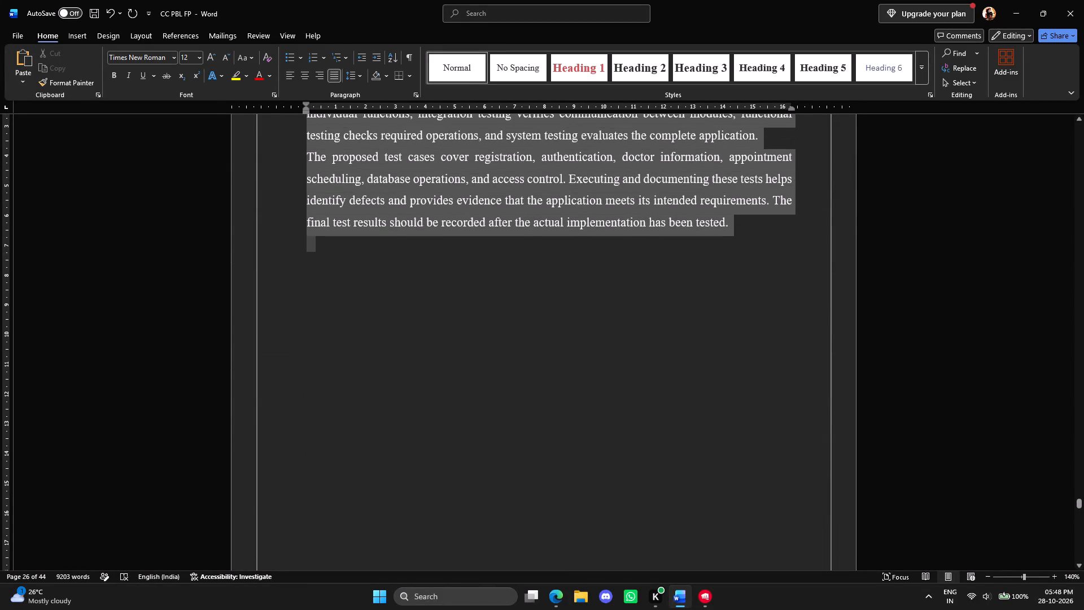
{"action": "left_click_drag", "start_coordinate": [752, 226], "coordinate": [752, 225]}
{"action": "right_click", "coordinate": [524, 188]}
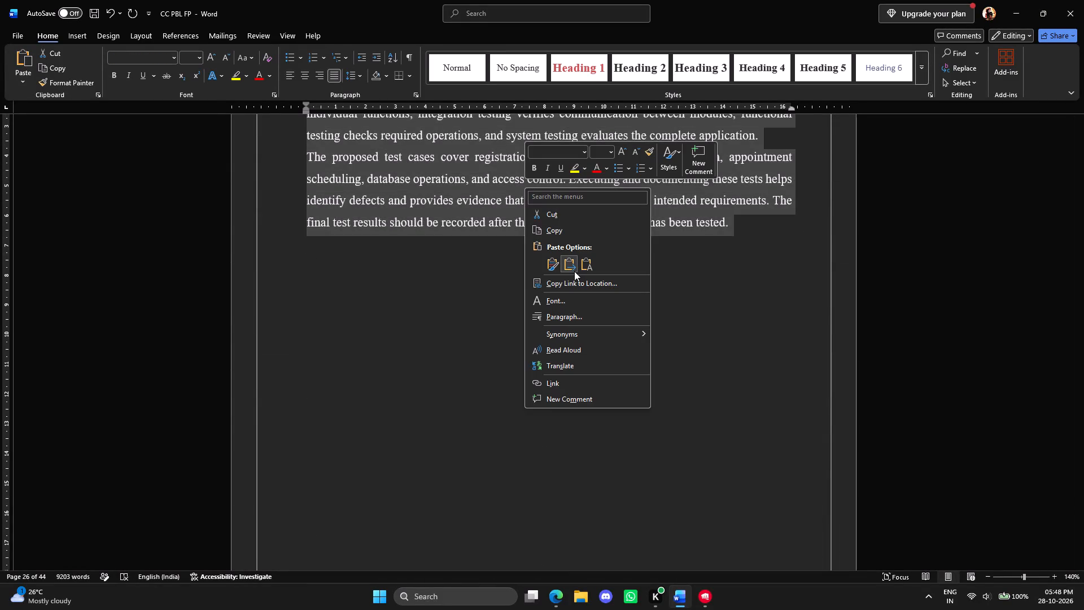
{"action": "left_click", "coordinate": [574, 271]}
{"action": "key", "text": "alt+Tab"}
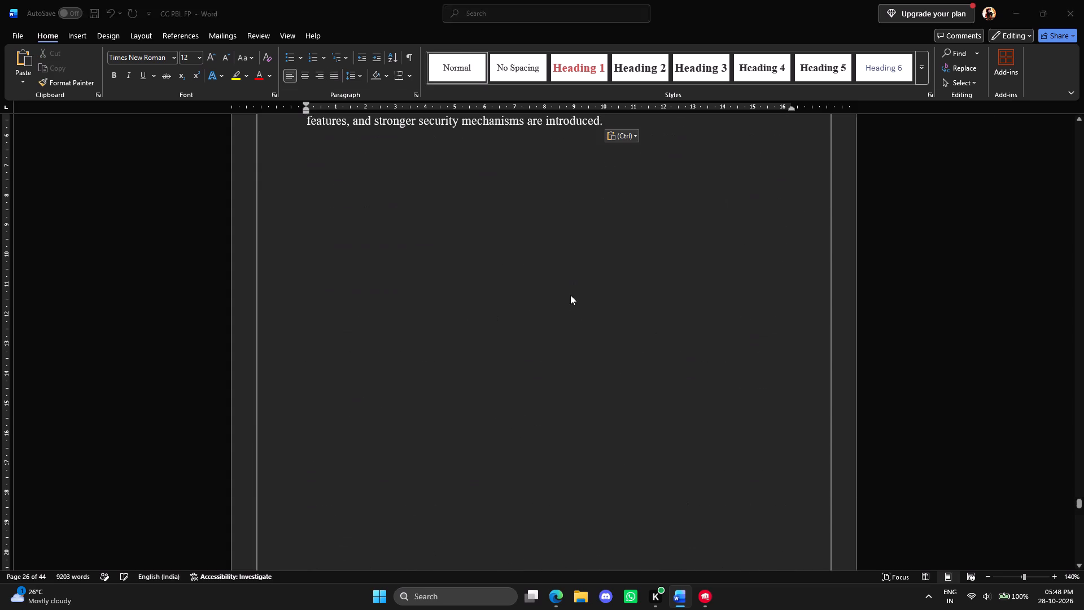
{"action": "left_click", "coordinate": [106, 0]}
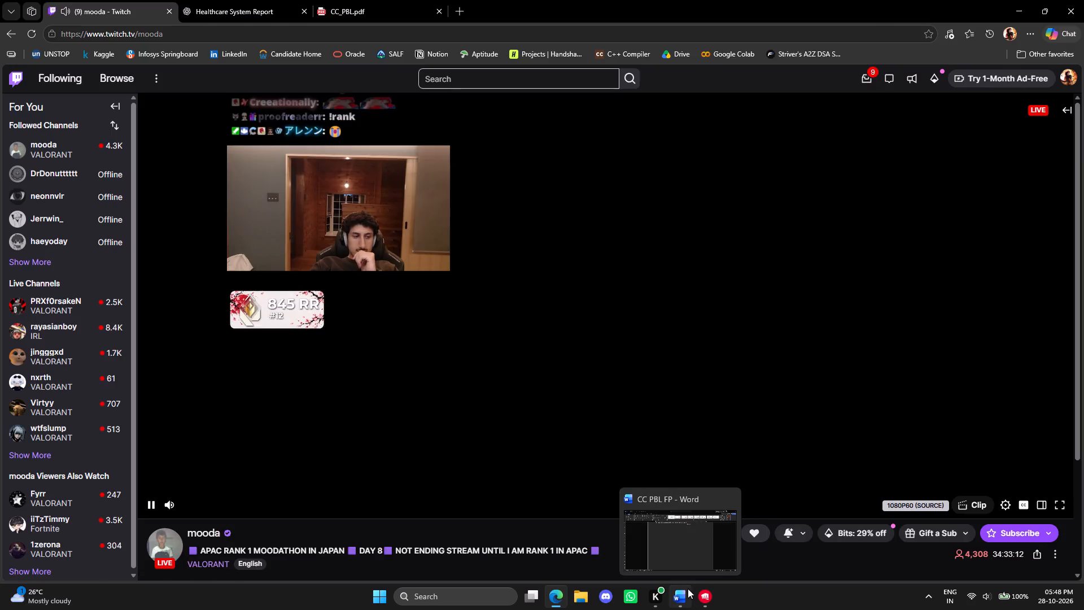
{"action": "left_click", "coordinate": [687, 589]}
Increase the line spacing of the pasted System Testing content, from its opening paragraph through the end of 6.9 Summary.
{"action": "scroll", "coordinate": [548, 331], "scroll_direction": "up", "scroll_amount": 19}
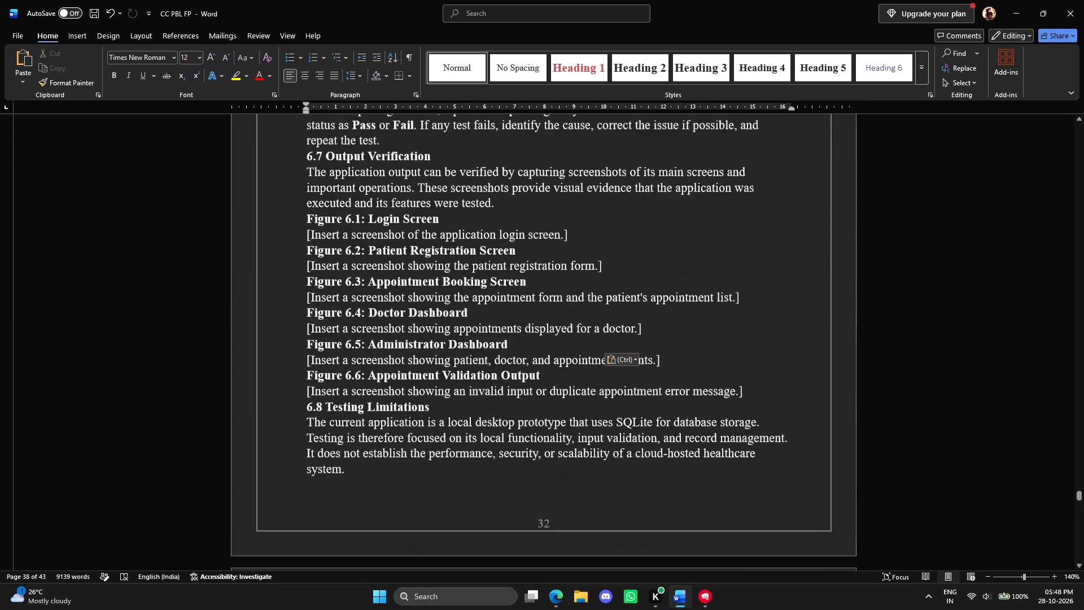
{"action": "scroll", "coordinate": [548, 332], "scroll_direction": "up", "scroll_amount": 15}
{"action": "scroll", "coordinate": [545, 334], "scroll_direction": "down", "scroll_amount": 17}
{"action": "scroll", "coordinate": [514, 343], "scroll_direction": "down", "scroll_amount": 7}
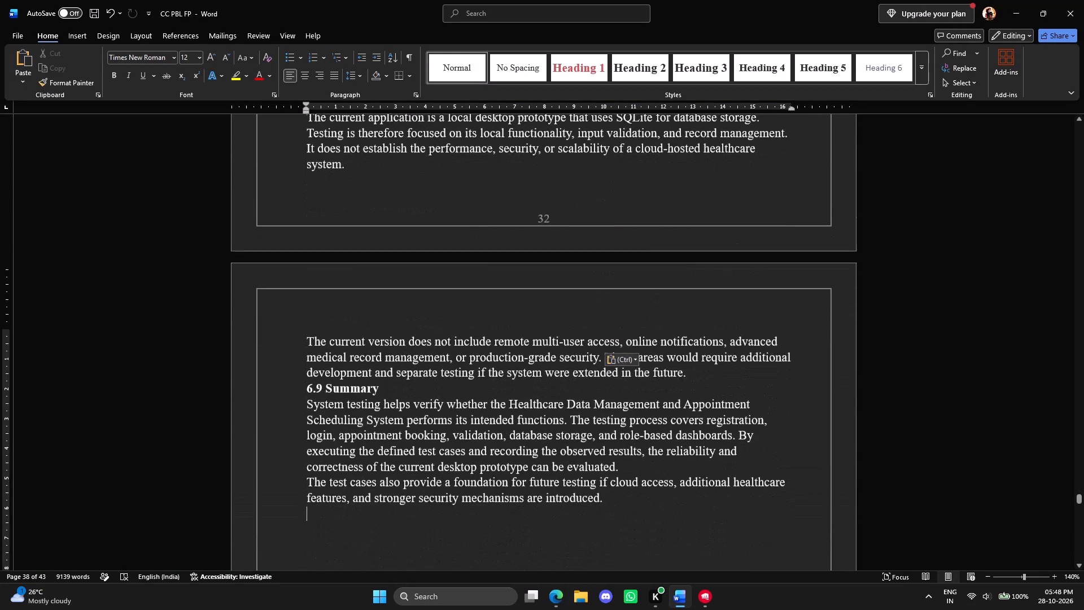
{"action": "left_click_drag", "start_coordinate": [621, 496], "coordinate": [486, 27]}
{"action": "scroll", "coordinate": [532, 352], "scroll_direction": "up", "scroll_amount": 8}
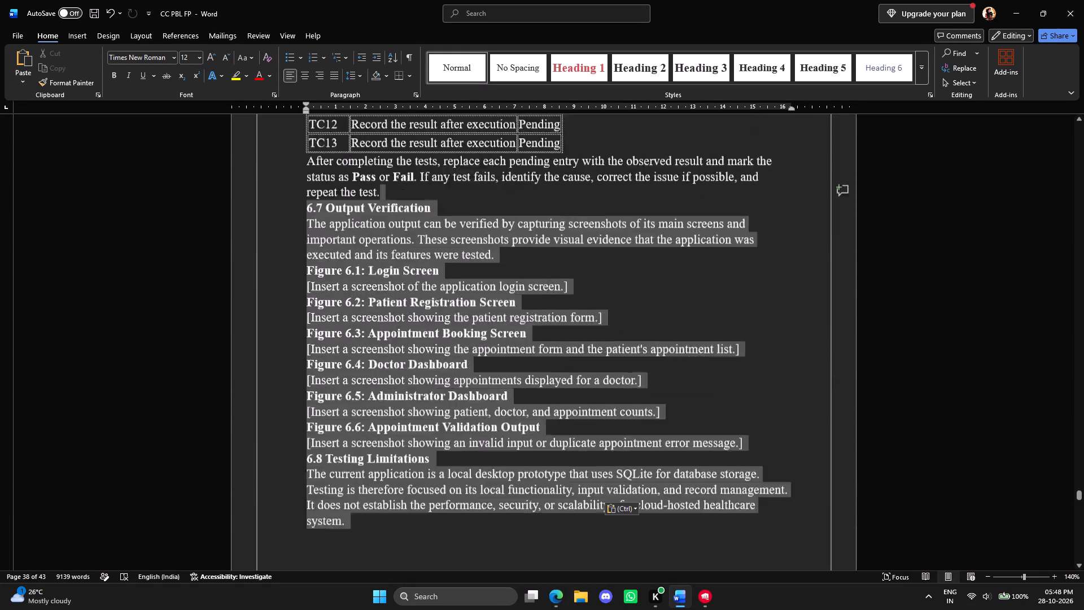
{"action": "left_click_drag", "start_coordinate": [486, 27], "coordinate": [472, 26]}
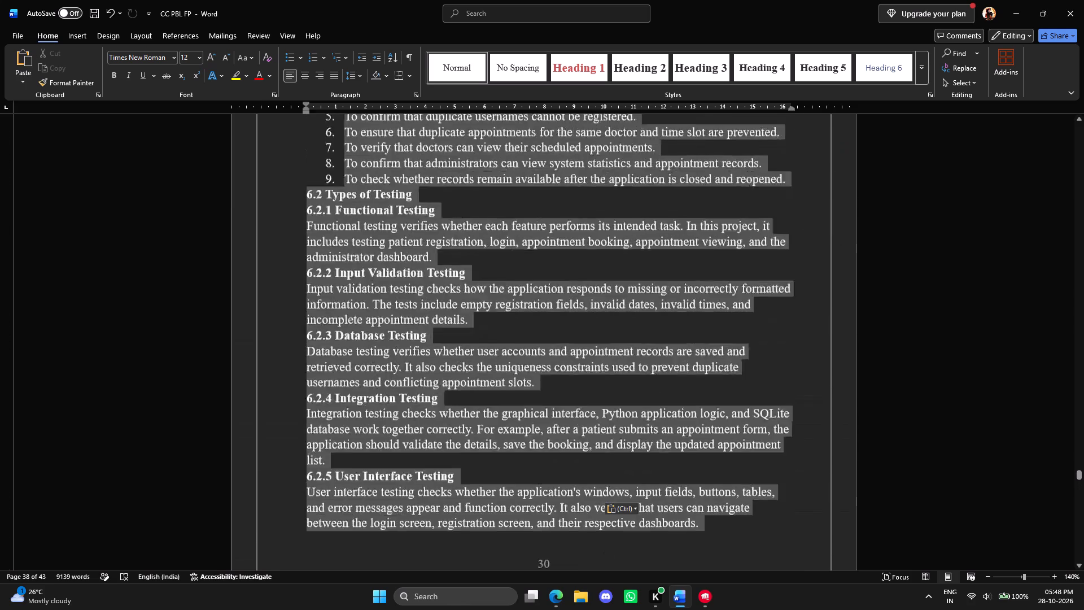
{"action": "left_click_drag", "start_coordinate": [472, 26], "coordinate": [310, 339]}
{"action": "scroll", "coordinate": [349, 319], "scroll_direction": "down", "scroll_amount": 9}
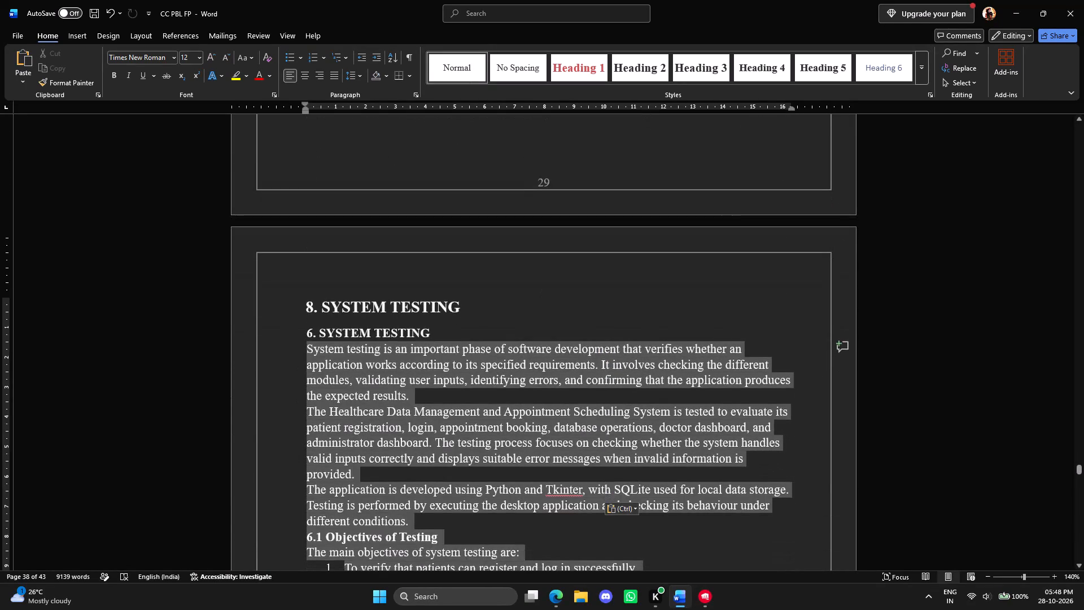
{"action": "left_click_drag", "start_coordinate": [310, 339], "coordinate": [304, 343]}
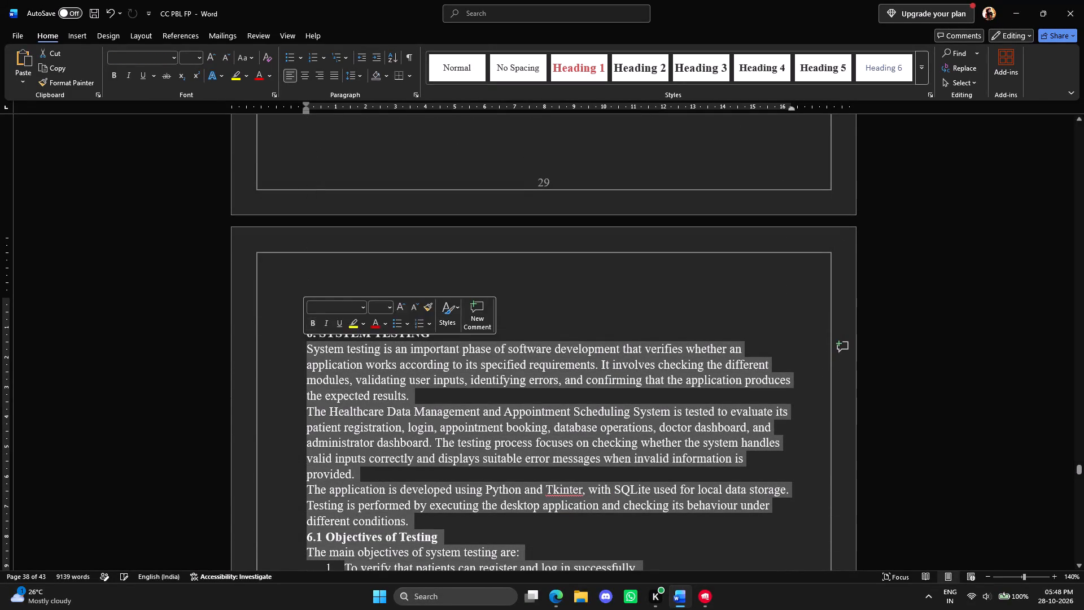
{"action": "left_click", "coordinate": [360, 75]}
{"action": "left_click", "coordinate": [365, 122]}
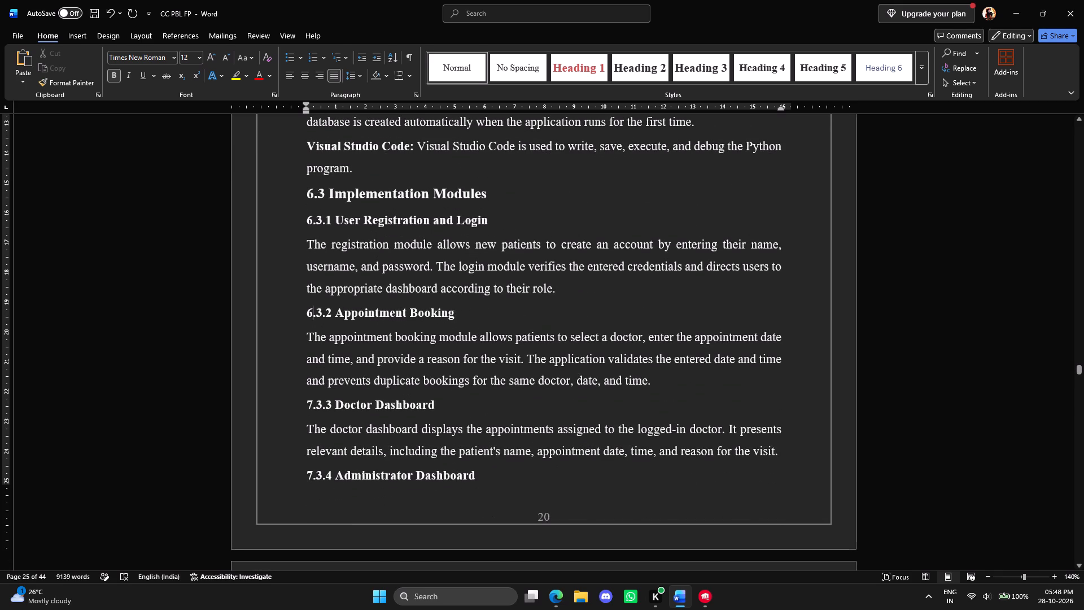
Renumber the Doctor Dashboard, Administrator Dashboard, Database Management and Program Execution headings as 6.3.3, 6.3.4, 6.3.5 and 6.4.
{"action": "left_click", "coordinate": [312, 406]}
{"action": "key", "text": "BackSpace"}
{"action": "key", "text": "6"}
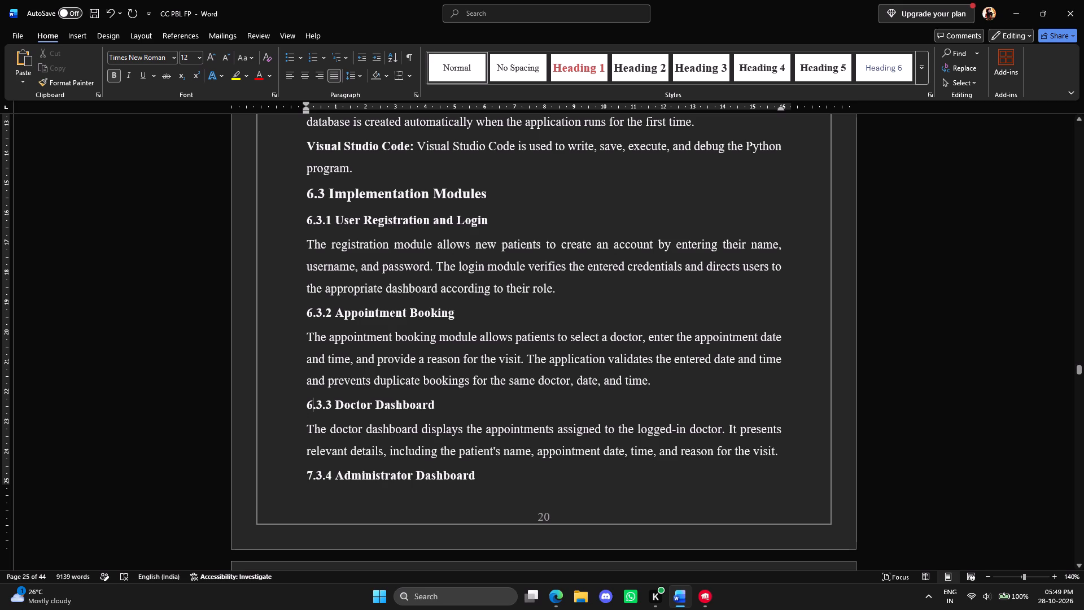
{"action": "left_click", "coordinate": [313, 478]}
{"action": "key", "text": "BackSpace"}
{"action": "key", "text": "6"}
{"action": "scroll", "coordinate": [330, 448], "scroll_direction": "down", "scroll_amount": 6}
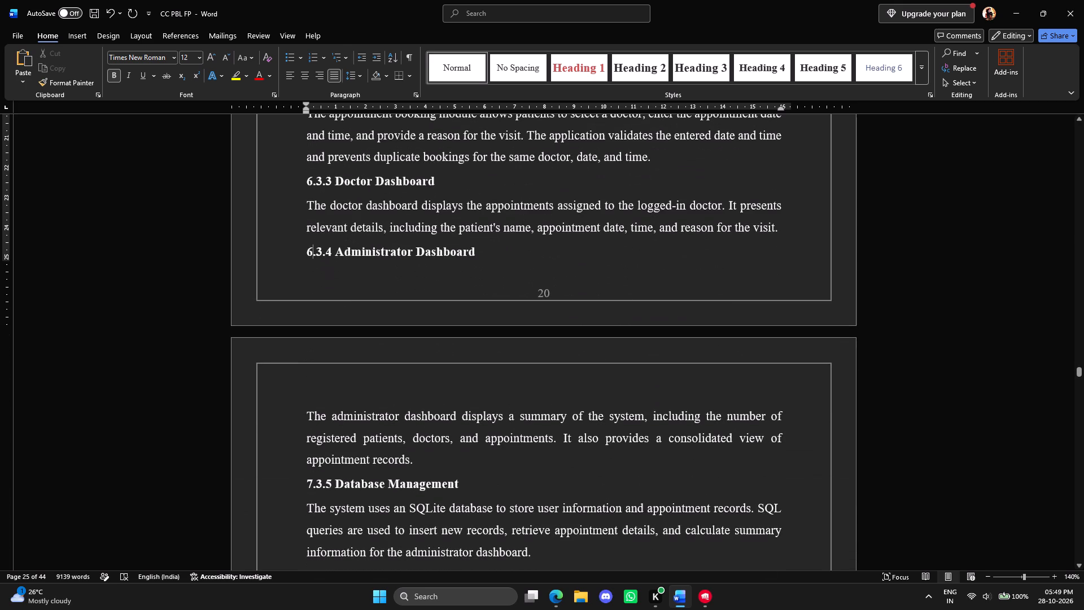
{"action": "left_click", "coordinate": [314, 486]}
{"action": "key", "text": "BackSpace"}
{"action": "key", "text": "6"}
{"action": "scroll", "coordinate": [325, 433], "scroll_direction": "down", "scroll_amount": 6}
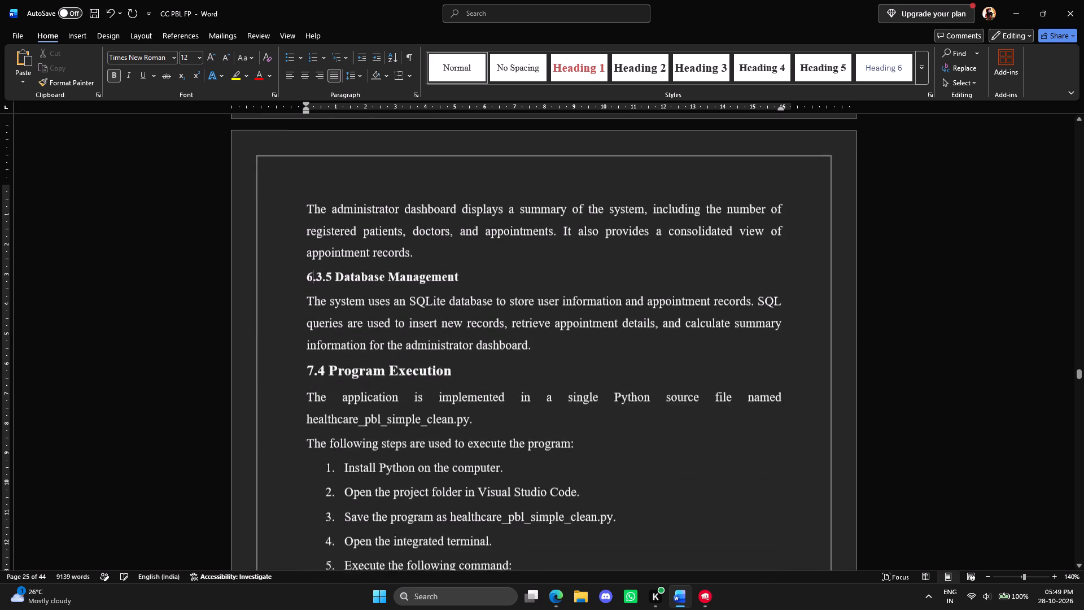
{"action": "left_click", "coordinate": [313, 358]}
{"action": "key", "text": "6"}
{"action": "key", "text": "BackSpace"}
{"action": "key", "text": "BackSpace"}
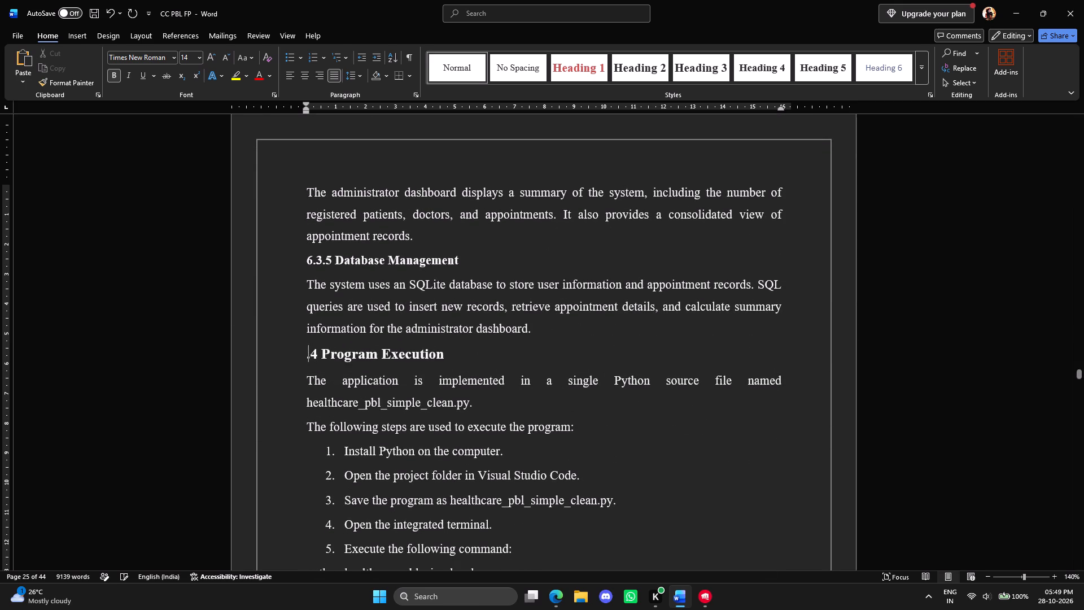
{"action": "key", "text": "6"}
Turn the numbered program execution steps in 6.4 into a bulleted list with a smaller indent, leaving the python command line without a bullet.
{"action": "scroll", "coordinate": [331, 387], "scroll_direction": "down", "scroll_amount": 5}
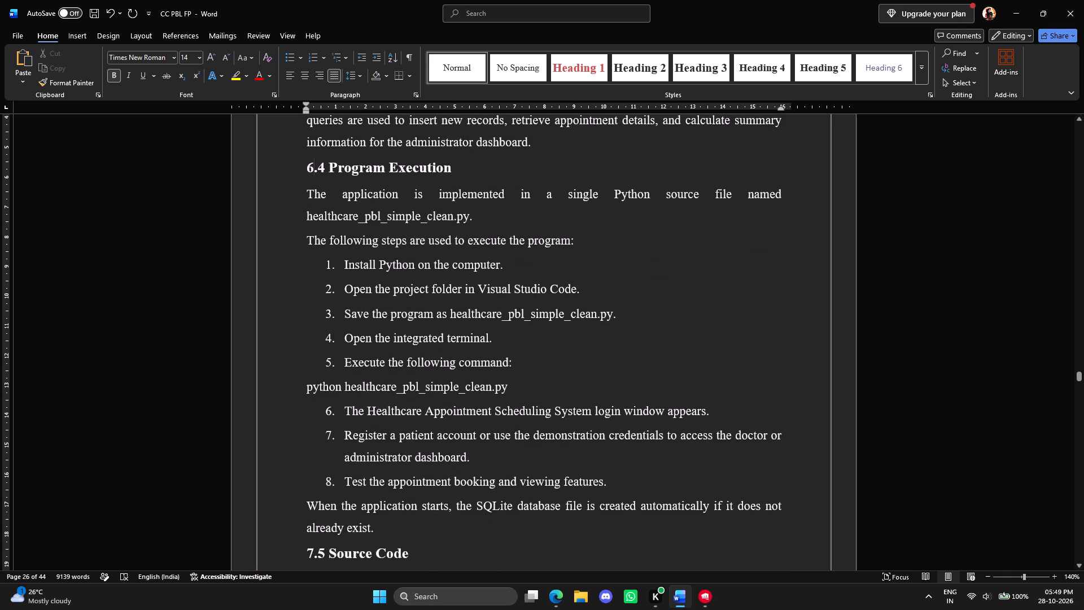
{"action": "left_click_drag", "start_coordinate": [619, 479], "coordinate": [322, 263]}
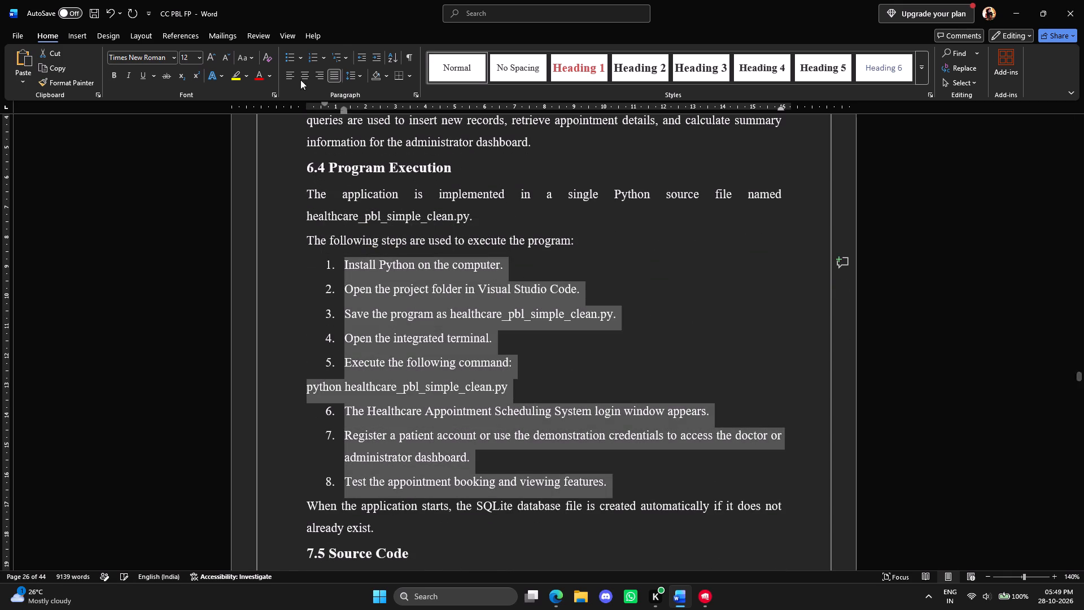
{"action": "left_click", "coordinate": [294, 58]}
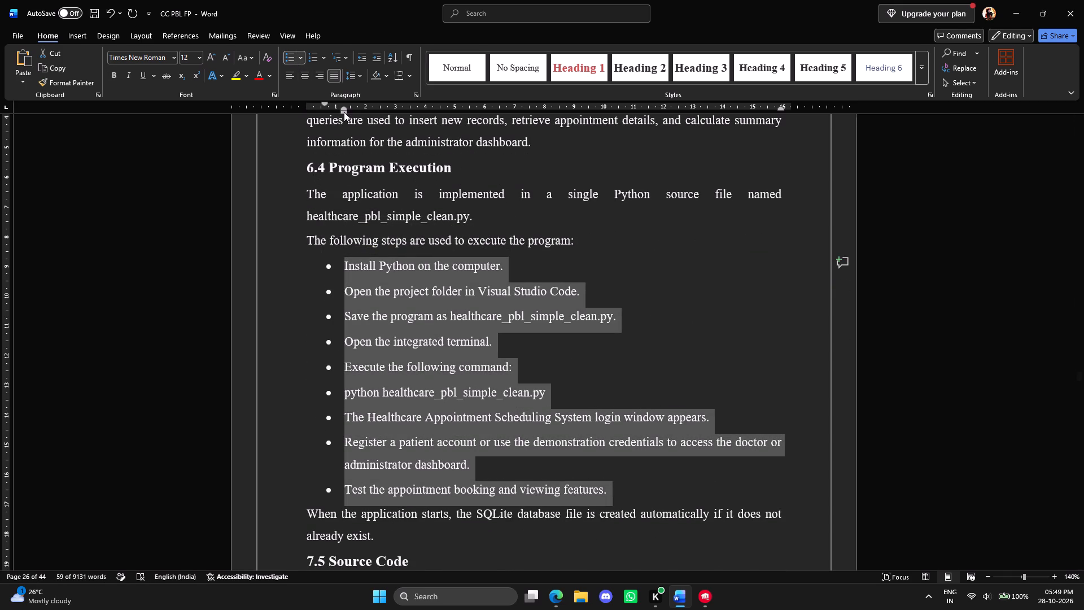
{"action": "left_click_drag", "start_coordinate": [344, 112], "coordinate": [325, 111]}
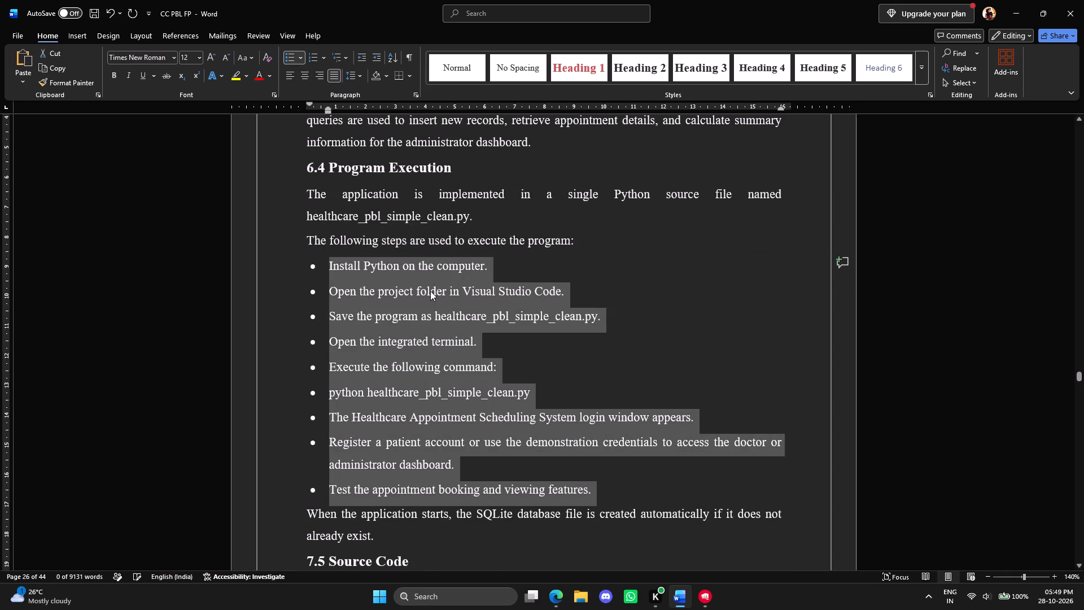
{"action": "left_click", "coordinate": [329, 391]}
{"action": "key", "text": "BackSpace"}
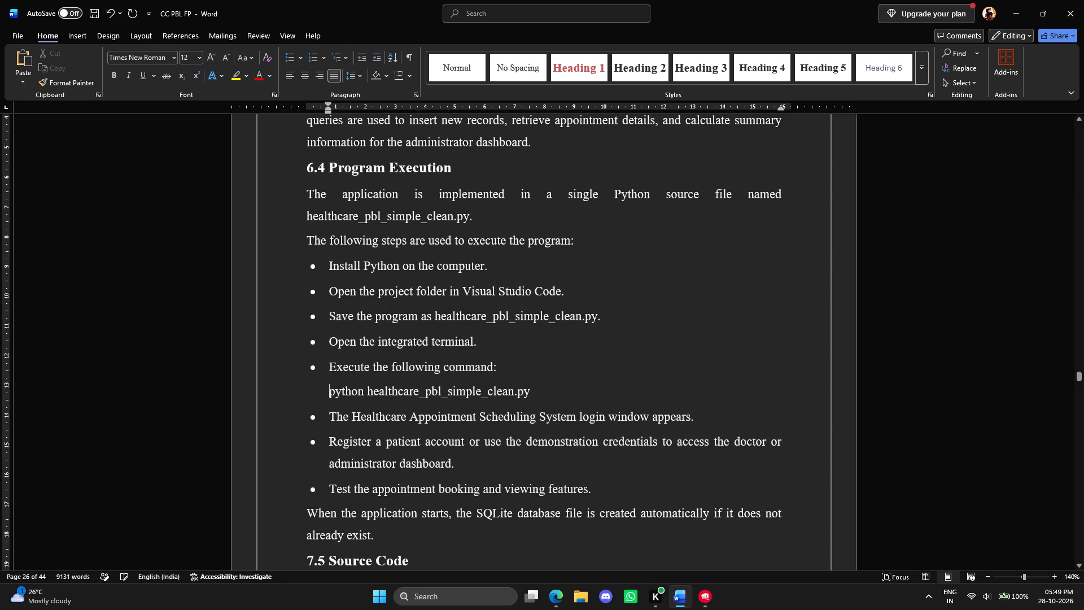
Renumber the "Source Code" heading as 6.5.
{"action": "scroll", "coordinate": [353, 387], "scroll_direction": "down", "scroll_amount": 1}
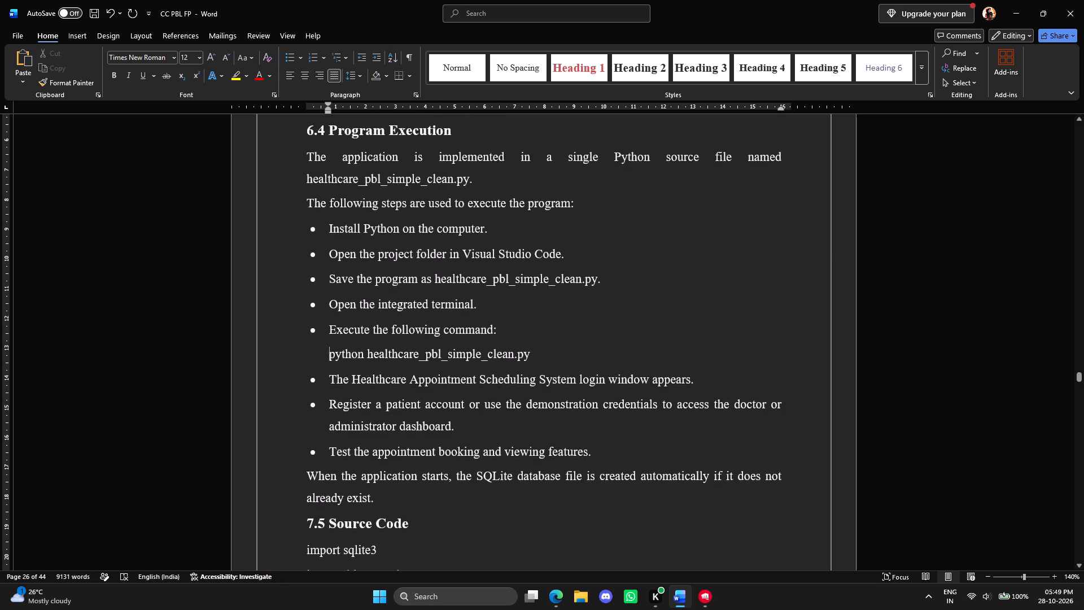
{"action": "scroll", "coordinate": [353, 387], "scroll_direction": "down", "scroll_amount": 4}
{"action": "left_click", "coordinate": [313, 378]}
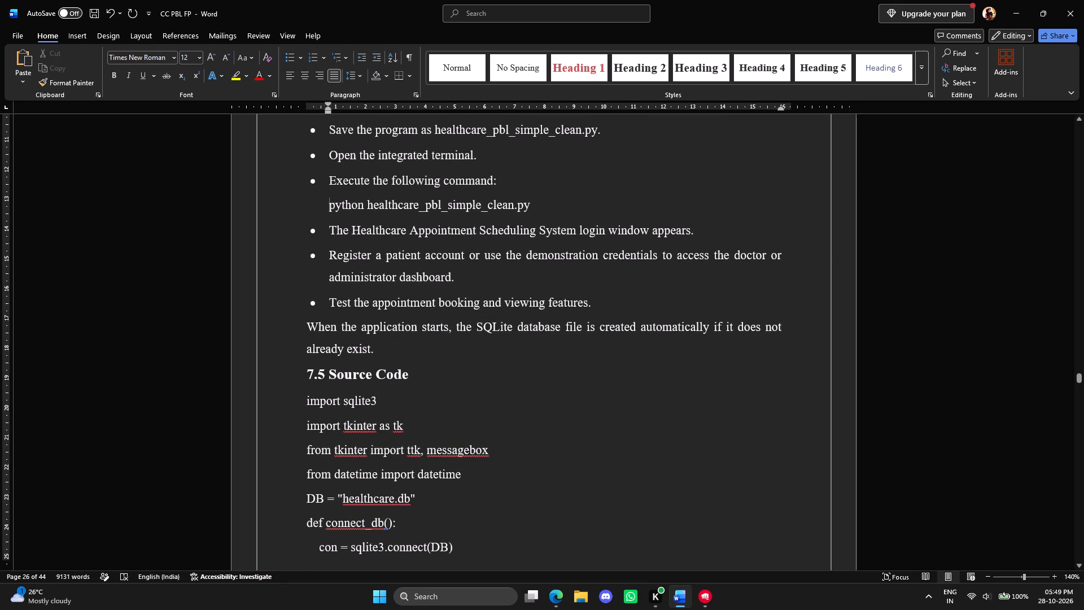
{"action": "key", "text": "BackSpace"}
{"action": "key", "text": "6"}
Renumber the Implementation Summary heading as 6.7 and the Output and Results heading as 6.6.
{"action": "scroll", "coordinate": [320, 378], "scroll_direction": "down", "scroll_amount": 14}
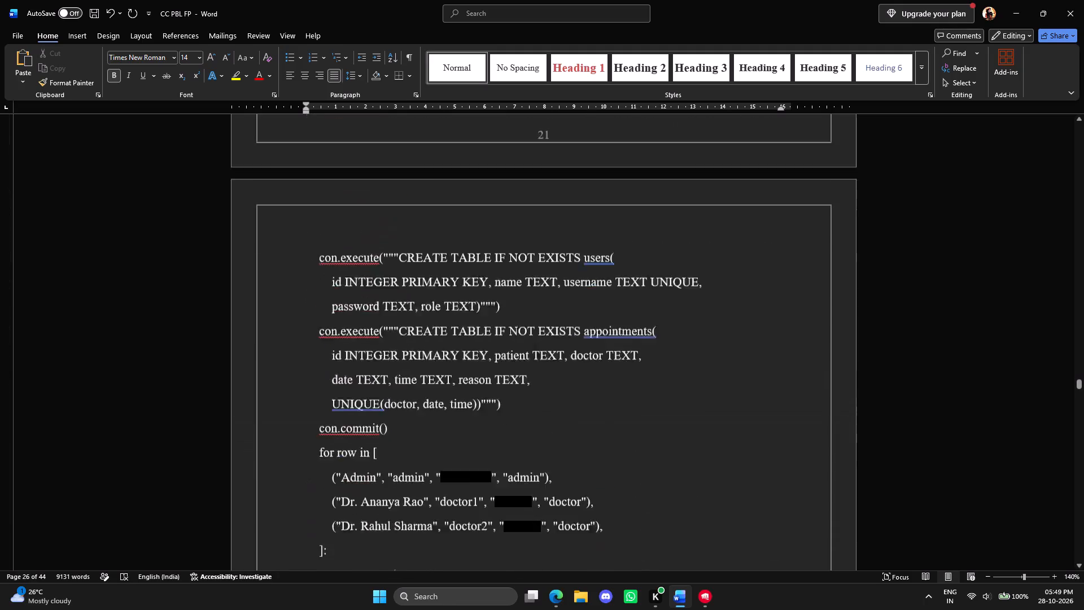
{"action": "scroll", "coordinate": [335, 369], "scroll_direction": "down", "scroll_amount": 8}
{"action": "middle_click", "coordinate": [401, 230]}
{"action": "left_click", "coordinate": [419, 321]}
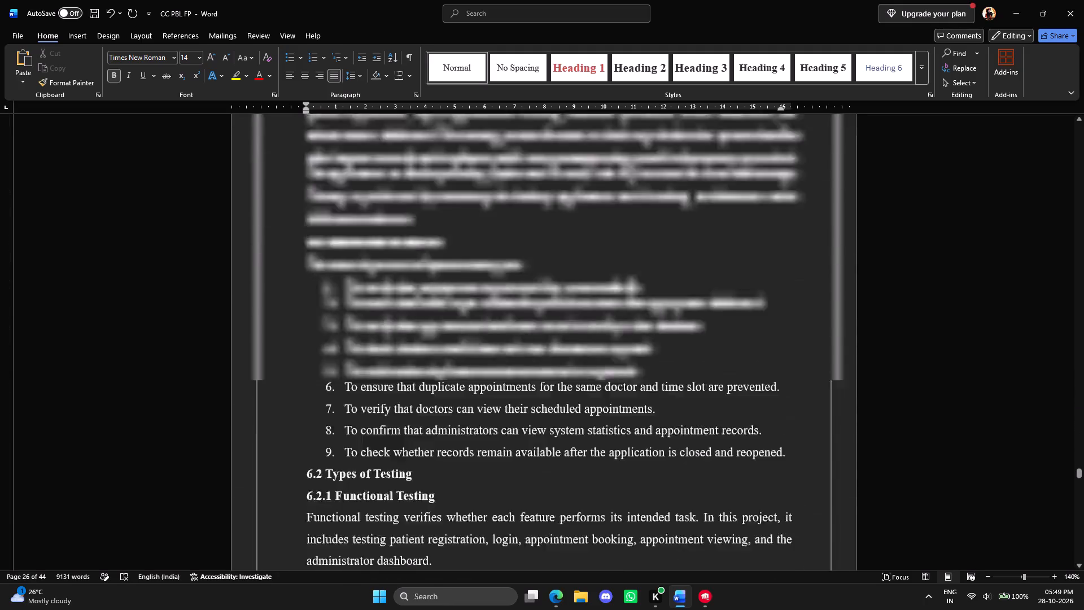
{"action": "scroll", "coordinate": [419, 316], "scroll_direction": "up", "scroll_amount": 20}
{"action": "scroll", "coordinate": [419, 316], "scroll_direction": "up", "scroll_amount": 10}
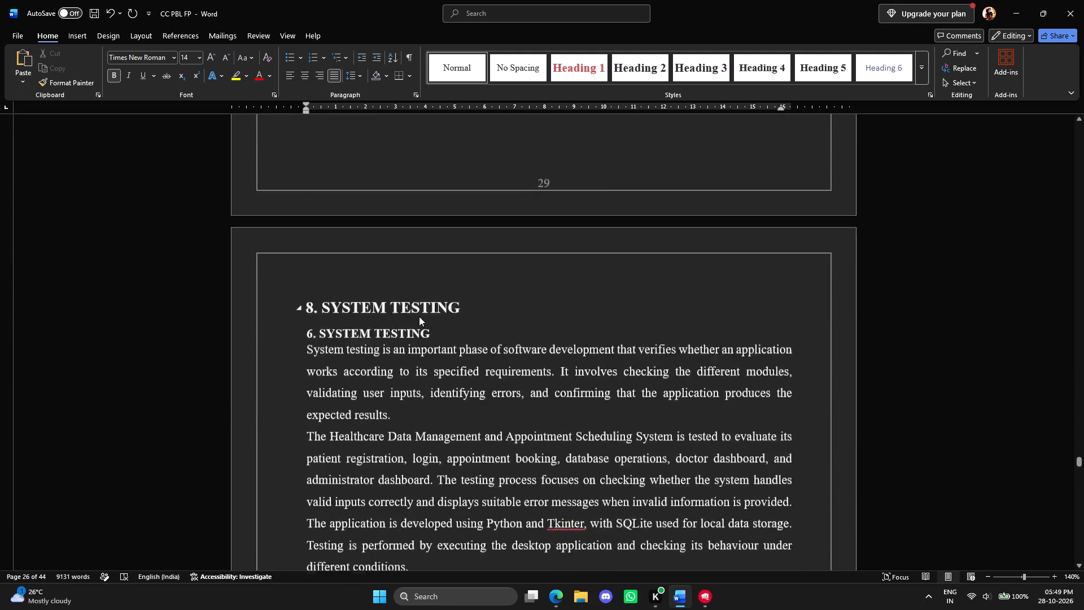
{"action": "scroll", "coordinate": [419, 316], "scroll_direction": "up", "scroll_amount": 18}
{"action": "scroll", "coordinate": [417, 340], "scroll_direction": "down", "scroll_amount": 6}
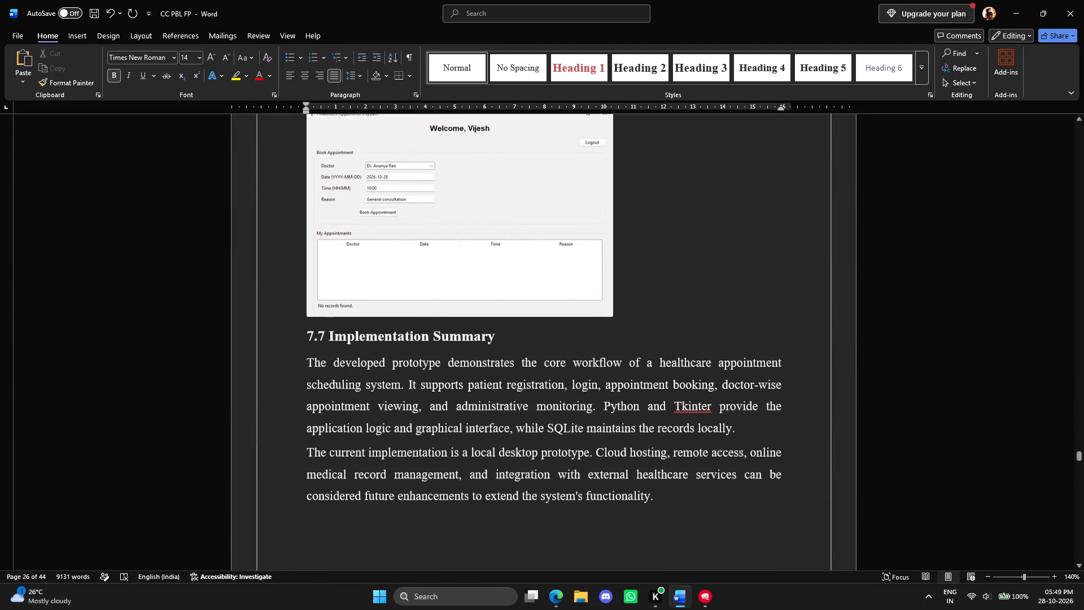
{"action": "left_click", "coordinate": [312, 337]}
{"action": "key", "text": "BackSpace"}
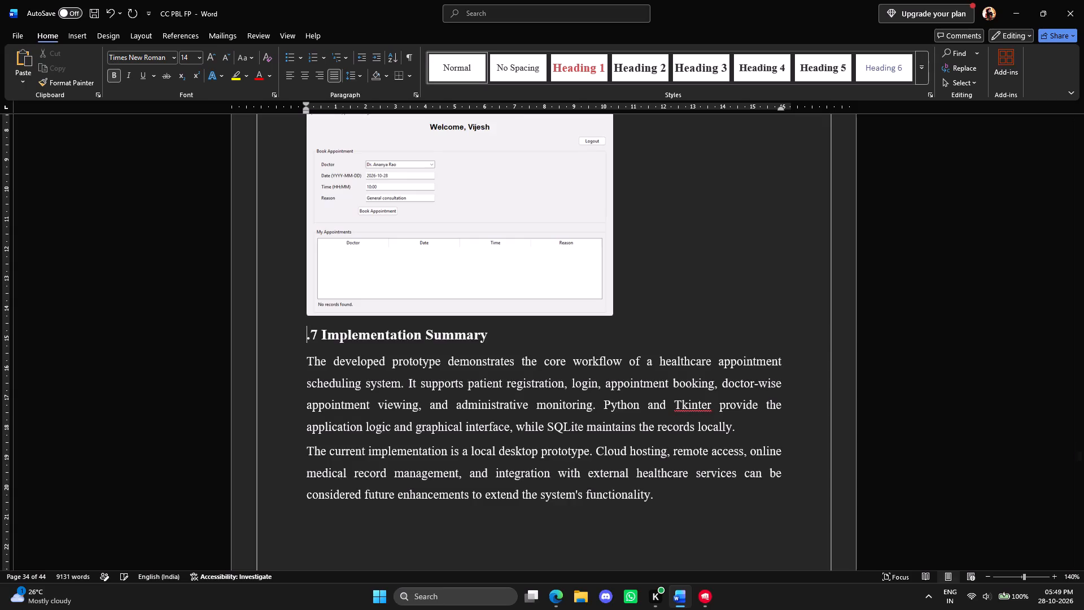
{"action": "key", "text": "6"}
{"action": "scroll", "coordinate": [352, 368], "scroll_direction": "up", "scroll_amount": 20}
{"action": "scroll", "coordinate": [352, 368], "scroll_direction": "up", "scroll_amount": 5}
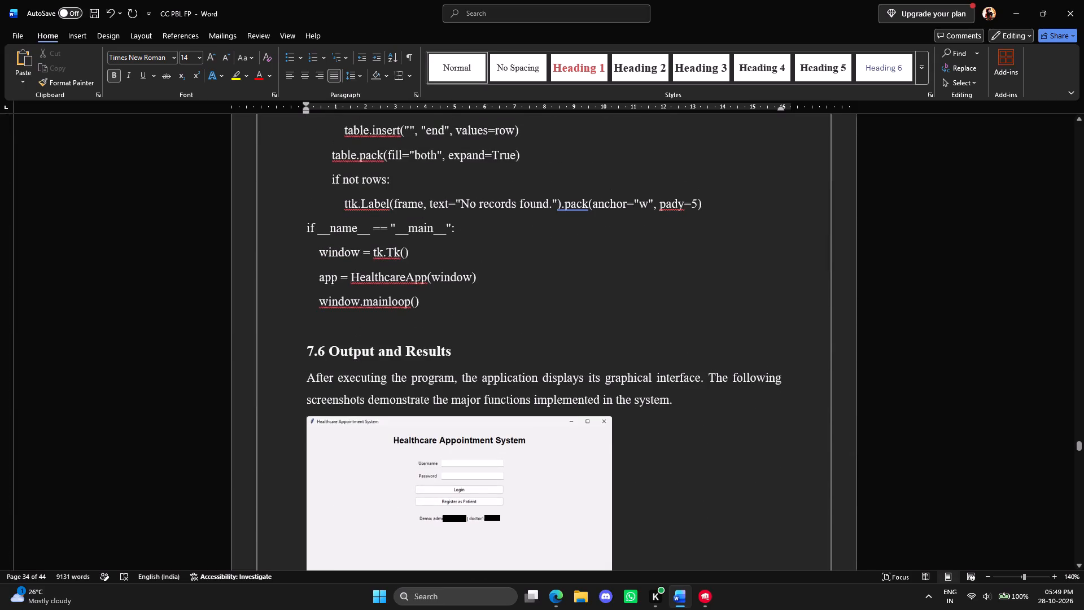
{"action": "left_click", "coordinate": [313, 351]}
{"action": "key", "text": "BackSpace"}
{"action": "key", "text": "6"}
Save the report document.
{"action": "scroll", "coordinate": [357, 352], "scroll_direction": "up", "scroll_amount": 6}
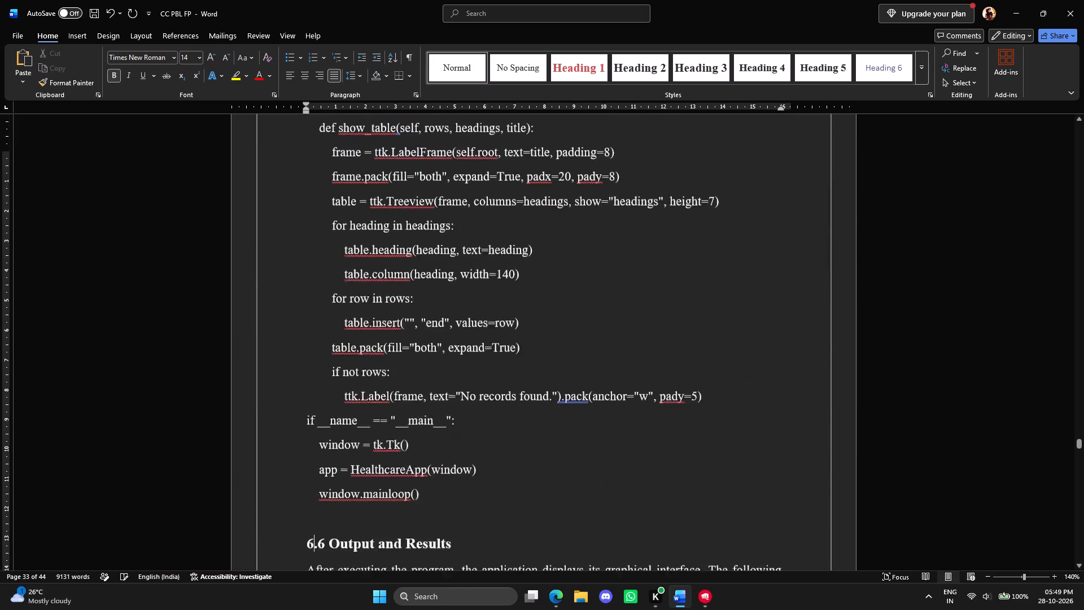
{"action": "scroll", "coordinate": [360, 352], "scroll_direction": "up", "scroll_amount": 6}
{"action": "scroll", "coordinate": [361, 352], "scroll_direction": "down", "scroll_amount": 16}
{"action": "key", "text": "ctrl+s"}
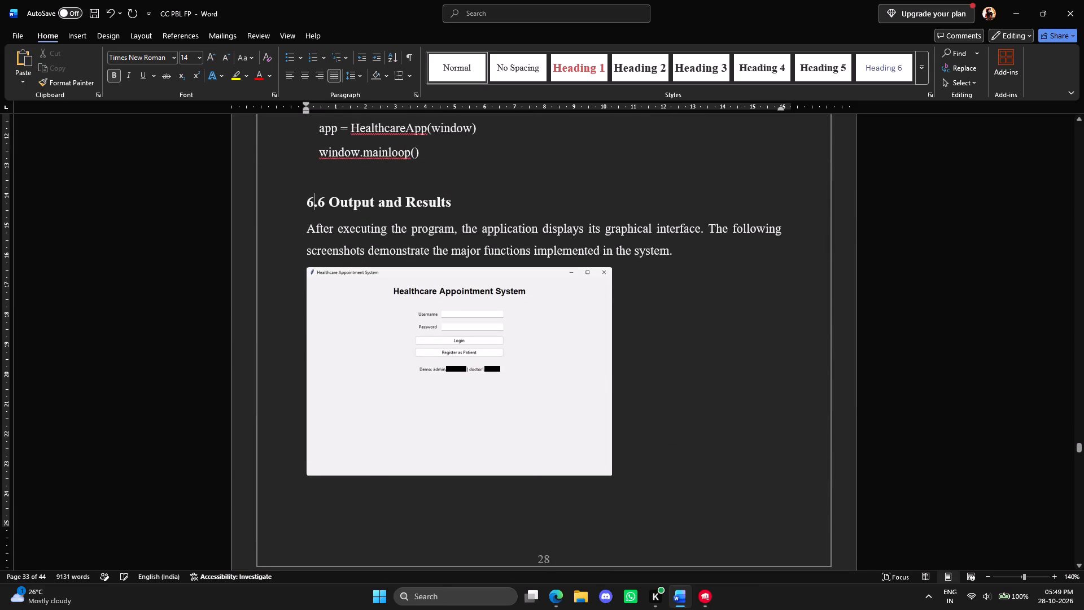
Renumber the main System Testing chapter heading as 7 and delete the duplicate "6. SYSTEM TESTING" heading below it.
{"action": "scroll", "coordinate": [360, 342], "scroll_direction": "down", "scroll_amount": 20}
{"action": "scroll", "coordinate": [360, 342], "scroll_direction": "down", "scroll_amount": 16}
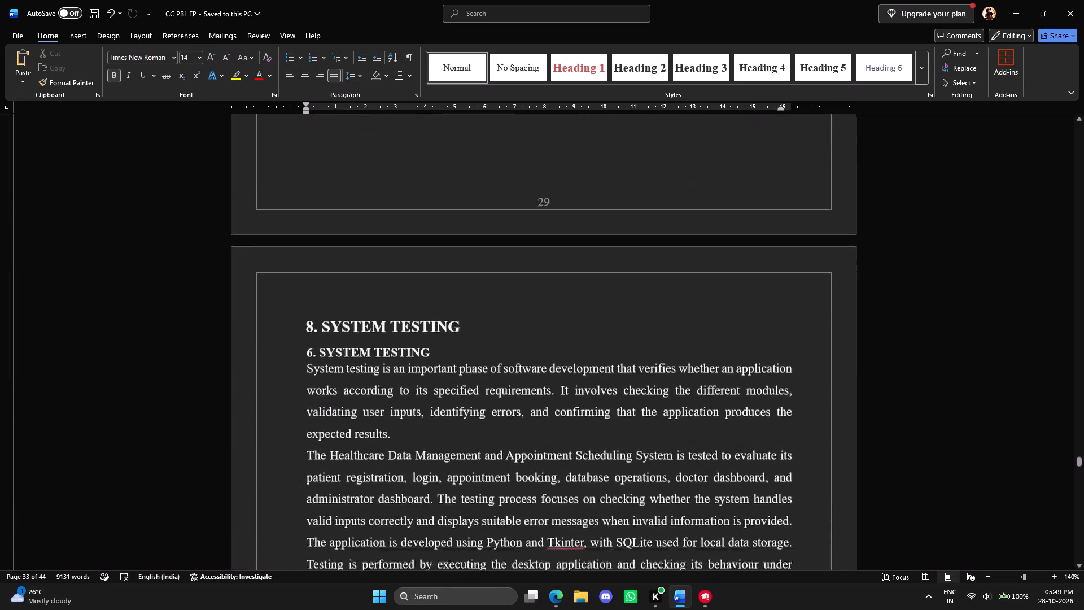
{"action": "scroll", "coordinate": [376, 335], "scroll_direction": "down", "scroll_amount": 1}
{"action": "left_click", "coordinate": [312, 203]}
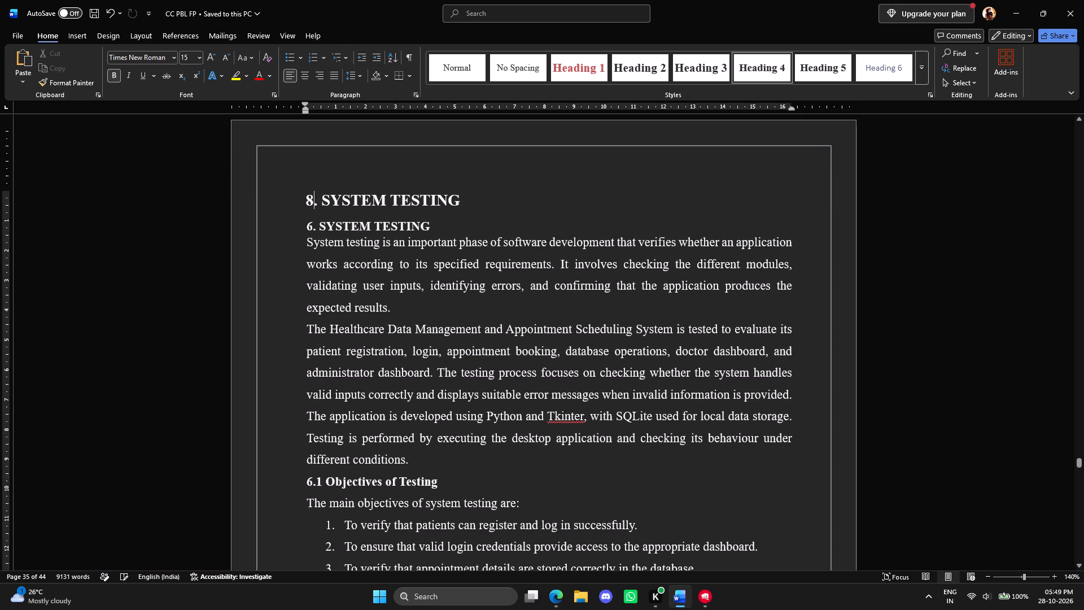
{"action": "key", "text": "BackSpace"}
{"action": "key", "text": "7"}
{"action": "left_click_drag", "start_coordinate": [434, 226], "coordinate": [308, 226]}
{"action": "key", "text": "BackSpace"}
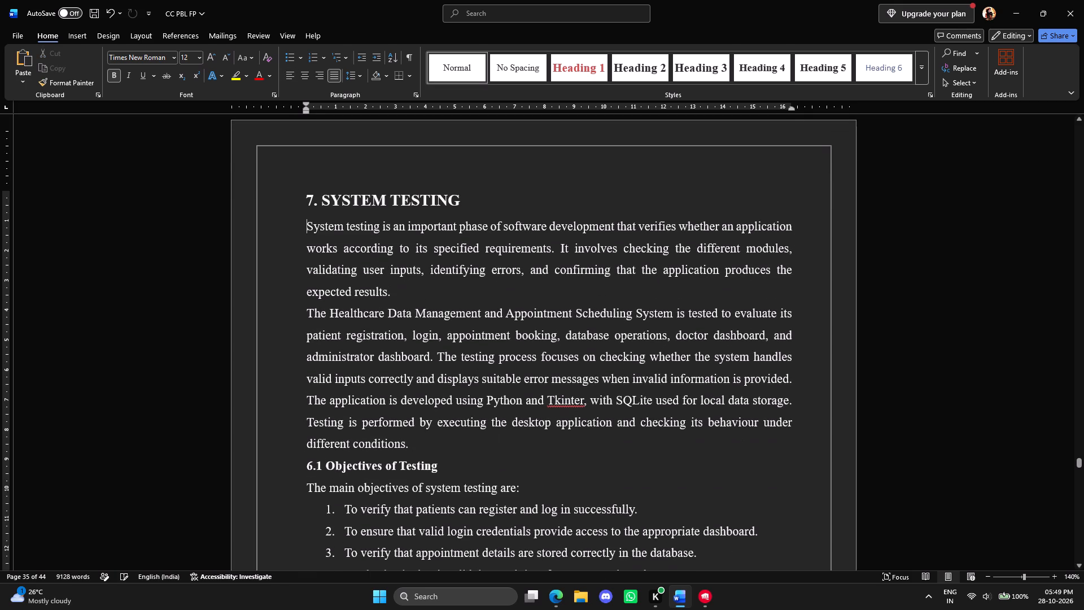
Enlarge the "Objectives of Testing" heading to 14 pt and renumber it as 7.1.
{"action": "scroll", "coordinate": [336, 278], "scroll_direction": "down", "scroll_amount": 3}
{"action": "triple_click", "coordinate": [342, 358]}
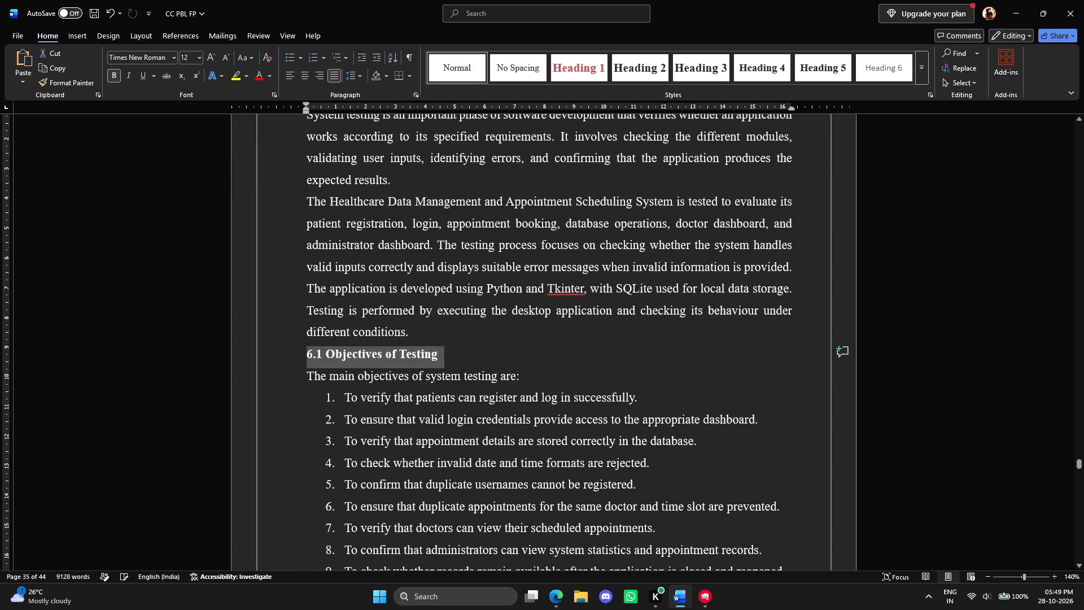
{"action": "left_click", "coordinate": [212, 56]}
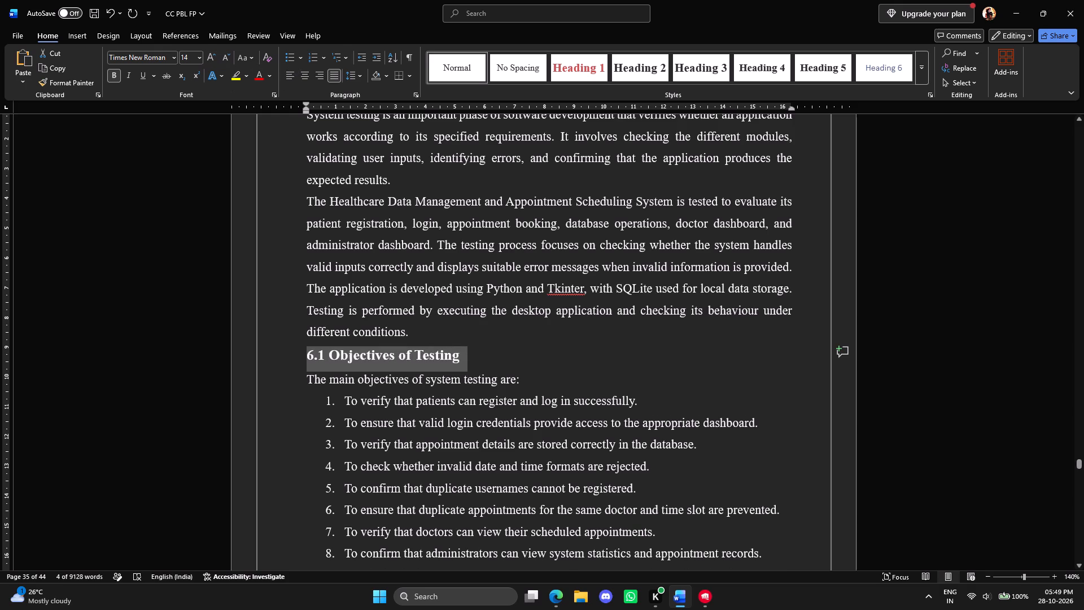
{"action": "left_click", "coordinate": [311, 354]}
{"action": "left_click", "coordinate": [312, 354]}
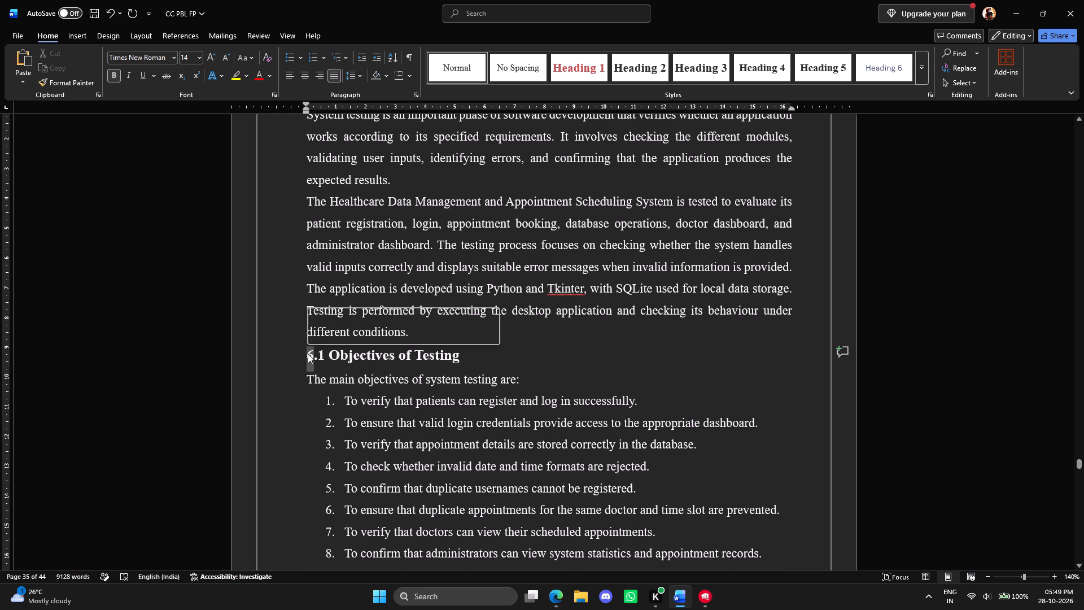
{"action": "key", "text": "7"}
Turn the numbered testing objectives under 7.1 into a bulleted list with a smaller left indent.
{"action": "scroll", "coordinate": [346, 369], "scroll_direction": "down", "scroll_amount": 5}
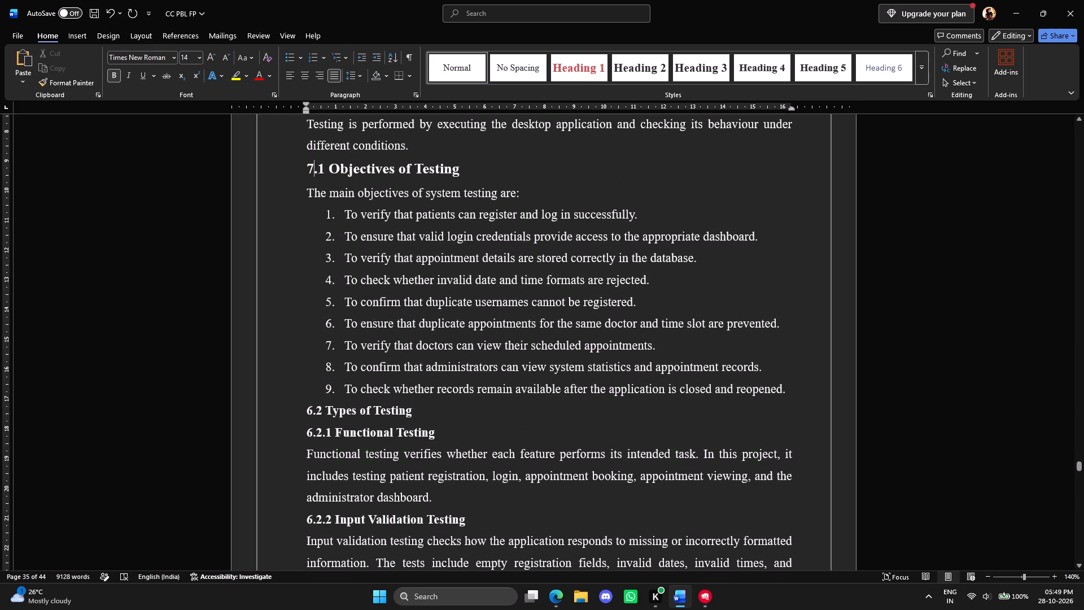
{"action": "left_click_drag", "start_coordinate": [793, 396], "coordinate": [340, 215]}
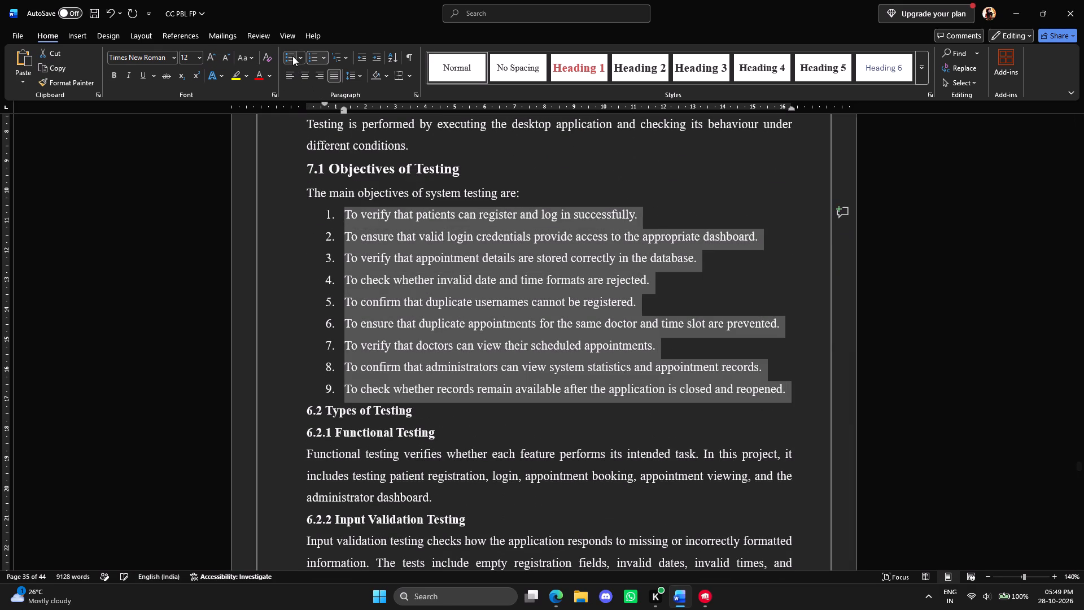
{"action": "left_click", "coordinate": [292, 56]}
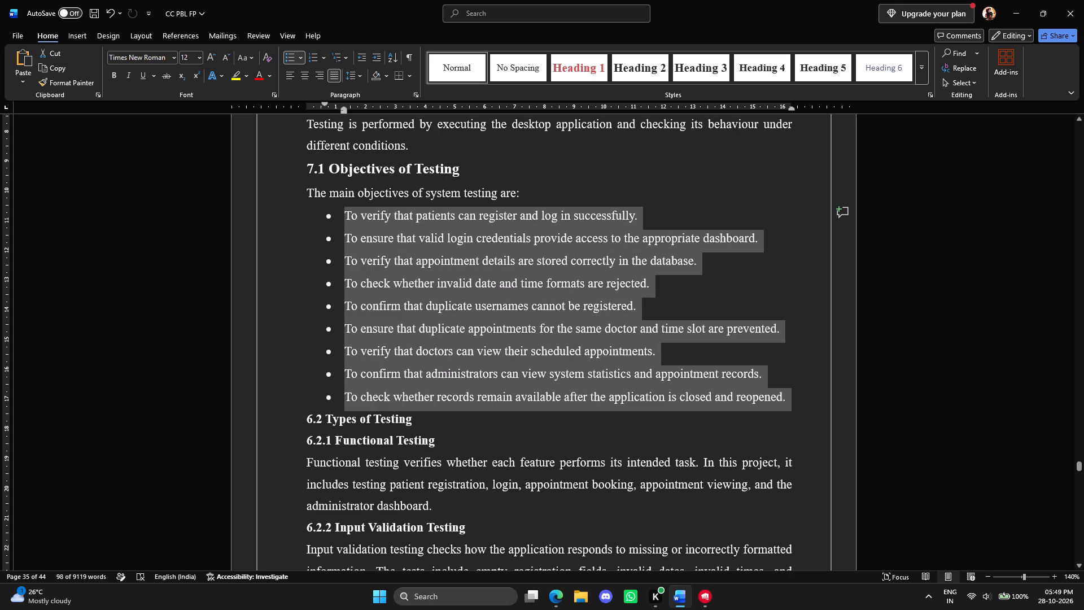
{"action": "left_click_drag", "start_coordinate": [342, 112], "coordinate": [347, 111]}
{"action": "left_click_drag", "start_coordinate": [343, 112], "coordinate": [349, 110]}
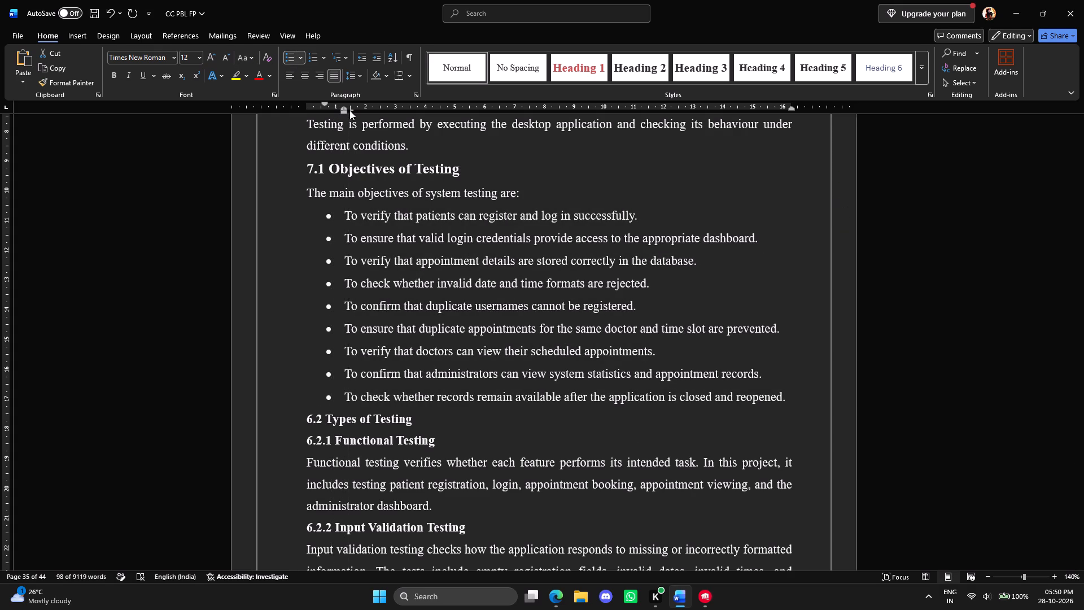
{"action": "left_click_drag", "start_coordinate": [343, 111], "coordinate": [330, 111]}
Enlarge the "Types of Testing" heading to 14 pt and renumber it as 7.2.
{"action": "scroll", "coordinate": [397, 308], "scroll_direction": "down", "scroll_amount": 5}
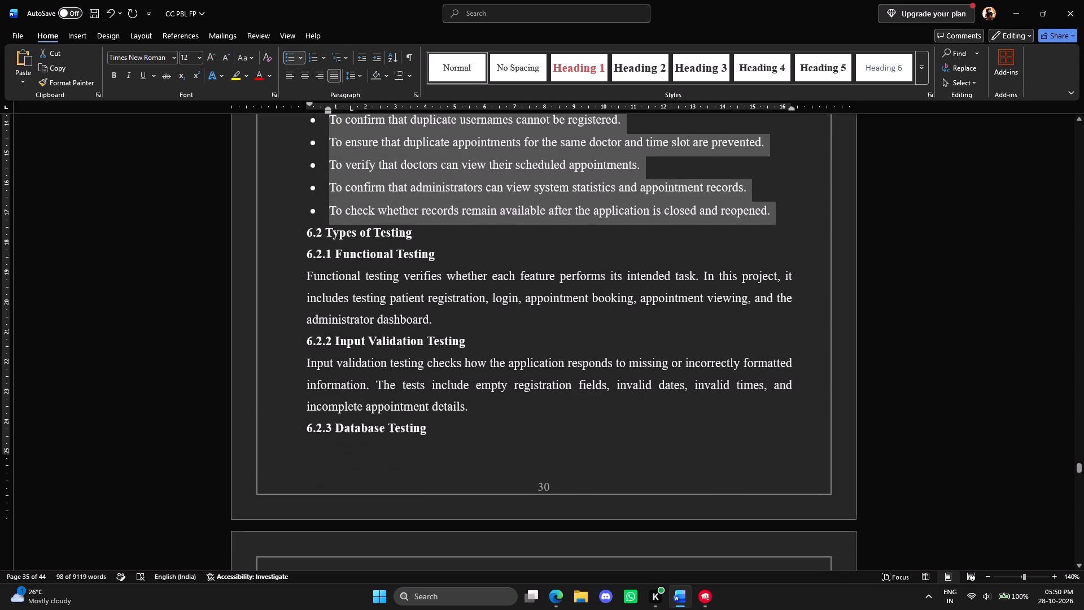
{"action": "triple_click", "coordinate": [324, 233]}
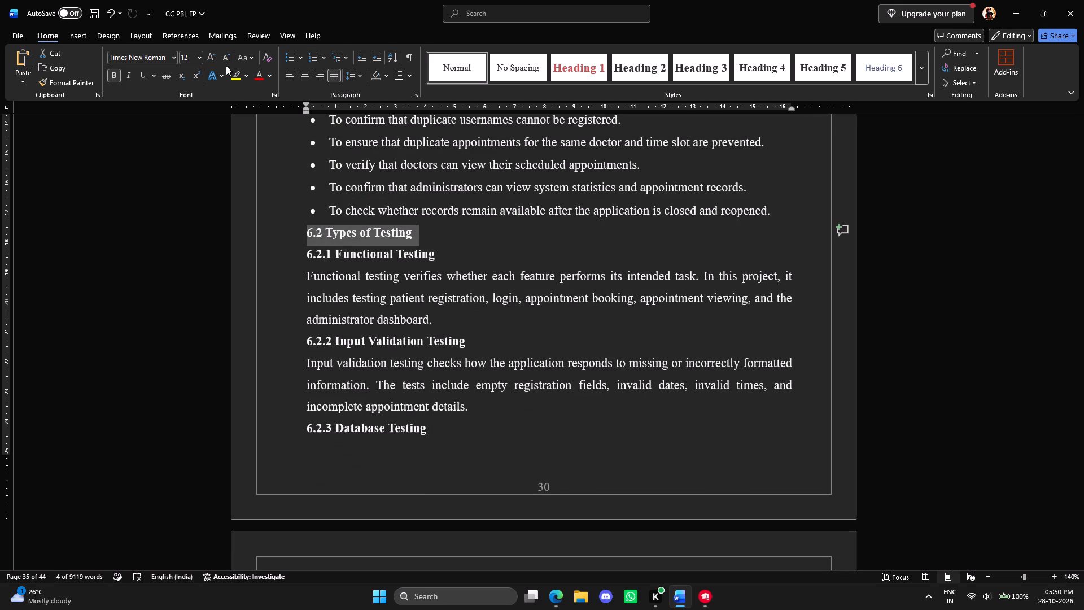
{"action": "left_click", "coordinate": [212, 60]}
{"action": "scroll", "coordinate": [373, 307], "scroll_direction": "up", "scroll_amount": 11}
{"action": "scroll", "coordinate": [378, 328], "scroll_direction": "down", "scroll_amount": 6}
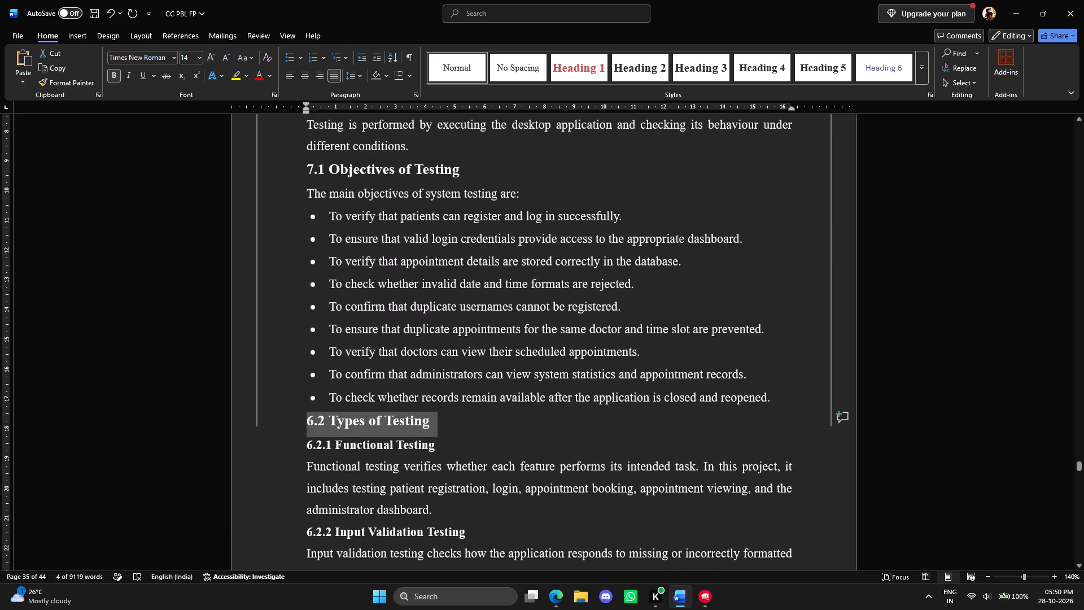
{"action": "left_click", "coordinate": [312, 419]}
{"action": "key", "text": "BackSpace"}
{"action": "key", "text": "7"}
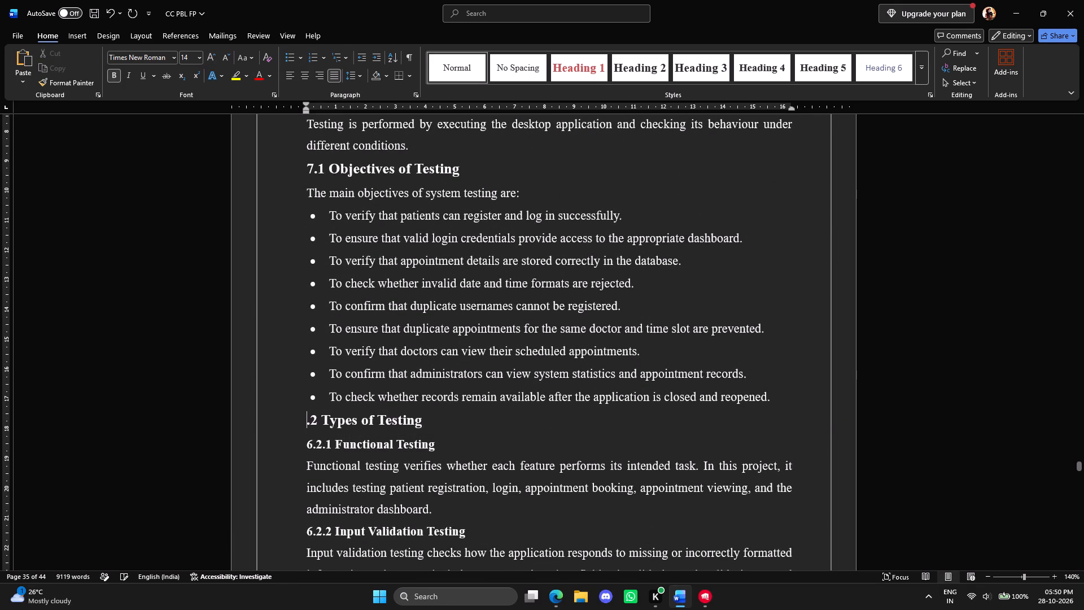
Renumber the Functional Testing, Input Validation Testing and Database Testing subheadings as 7.2.1, 7.2.2 and 7.2.3.
{"action": "scroll", "coordinate": [344, 419], "scroll_direction": "down", "scroll_amount": 2}
{"action": "left_click", "coordinate": [311, 370]}
{"action": "key", "text": "BackSpace"}
{"action": "key", "text": "7"}
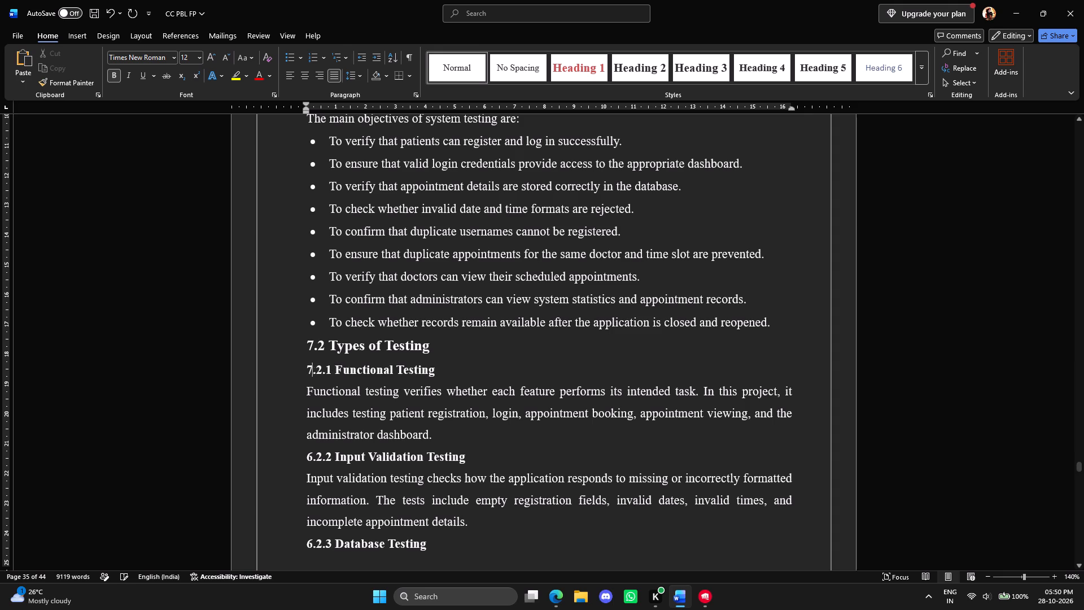
{"action": "left_click", "coordinate": [314, 454]}
{"action": "key", "text": "BackSpace"}
{"action": "key", "text": "7"}
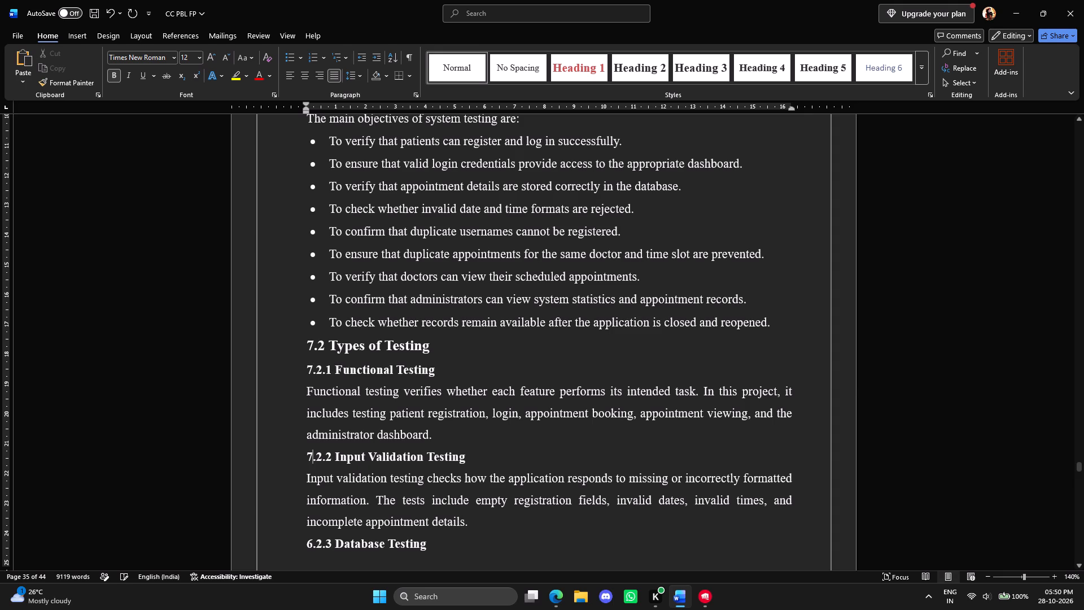
{"action": "left_click", "coordinate": [311, 542]}
{"action": "key", "text": "7"}
{"action": "key", "text": "BackSpace"}
{"action": "key", "text": "BackSpace"}
{"action": "key", "text": "7"}
Renumber the Integration Testing and User Interface Testing subheadings as 7.2.4 and 7.2.5.
{"action": "scroll", "coordinate": [354, 491], "scroll_direction": "down", "scroll_amount": 7}
{"action": "left_click", "coordinate": [313, 531]}
{"action": "key", "text": "BackSpace"}
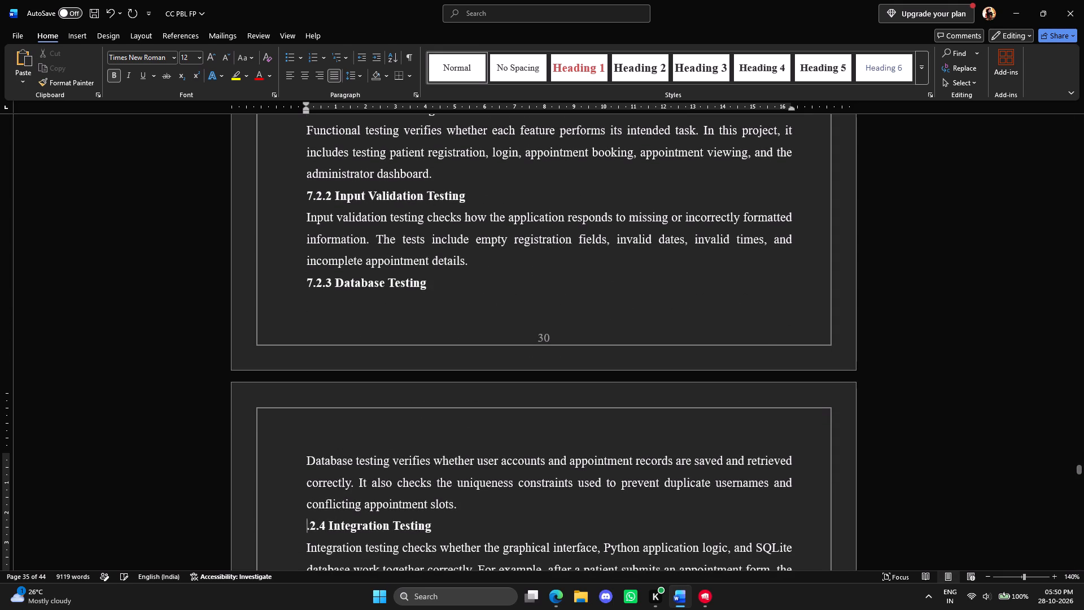
{"action": "key", "text": "7"}
{"action": "scroll", "coordinate": [322, 487], "scroll_direction": "down", "scroll_amount": 5}
{"action": "left_click", "coordinate": [314, 455]}
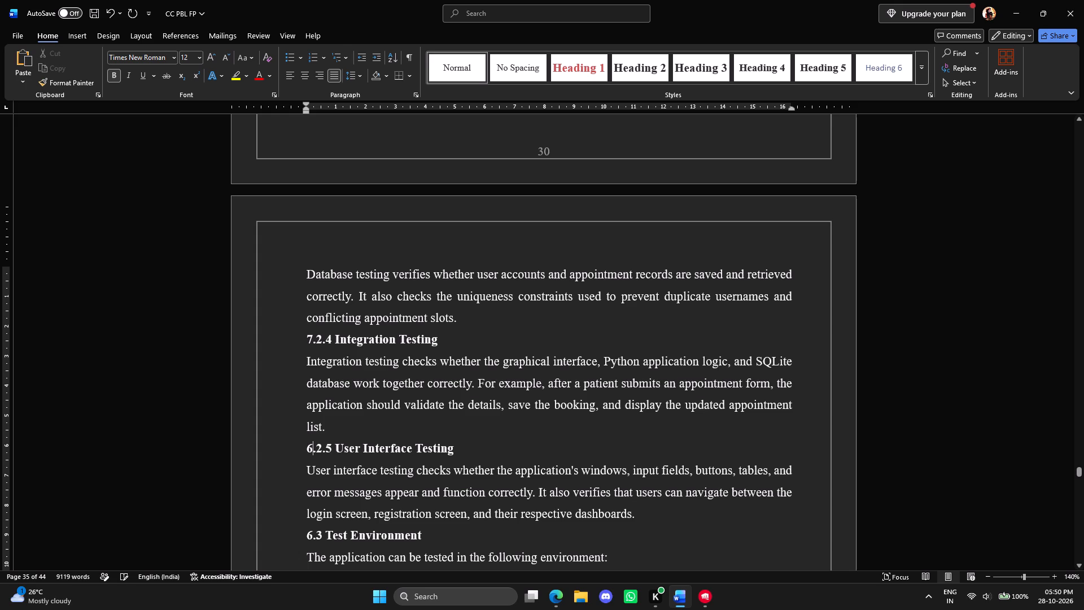
{"action": "key", "text": "BackSpace"}
{"action": "key", "text": "7"}
Renumber the "Test Environment" heading as 7.3 and enlarge it to 14 pt.
{"action": "scroll", "coordinate": [329, 477], "scroll_direction": "down", "scroll_amount": 3}
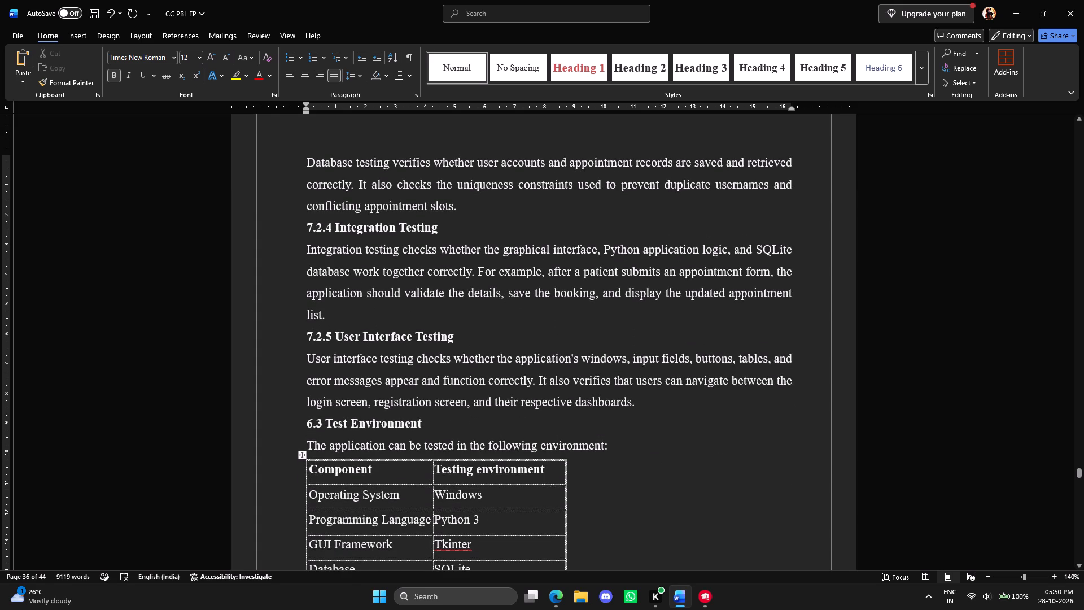
{"action": "left_click", "coordinate": [313, 425]}
{"action": "key", "text": "BackSpace"}
{"action": "key", "text": "7"}
{"action": "triple_click", "coordinate": [317, 425]}
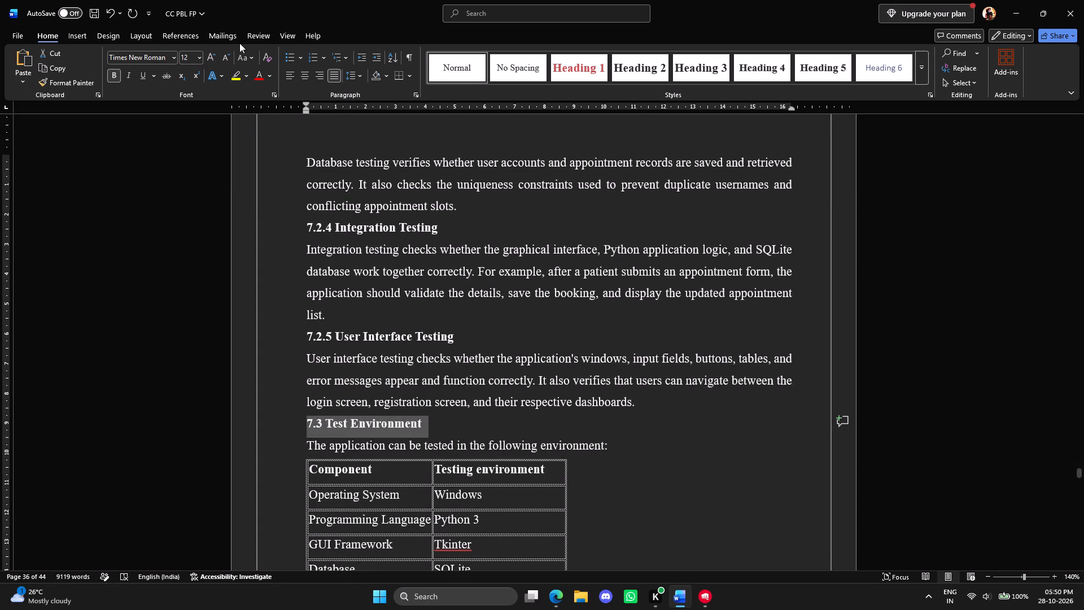
{"action": "left_click", "coordinate": [215, 57]}
Slightly enlarge the testing environment table under 7.3.
{"action": "scroll", "coordinate": [374, 423], "scroll_direction": "down", "scroll_amount": 5}
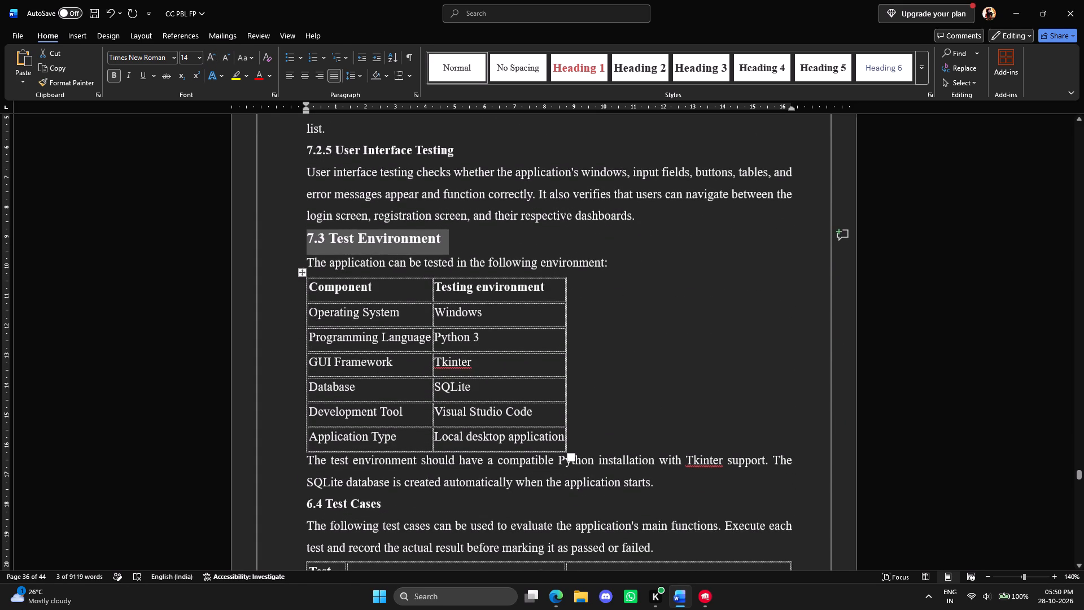
{"action": "left_click", "coordinate": [571, 456]}
{"action": "key", "text": "BackSpace"}
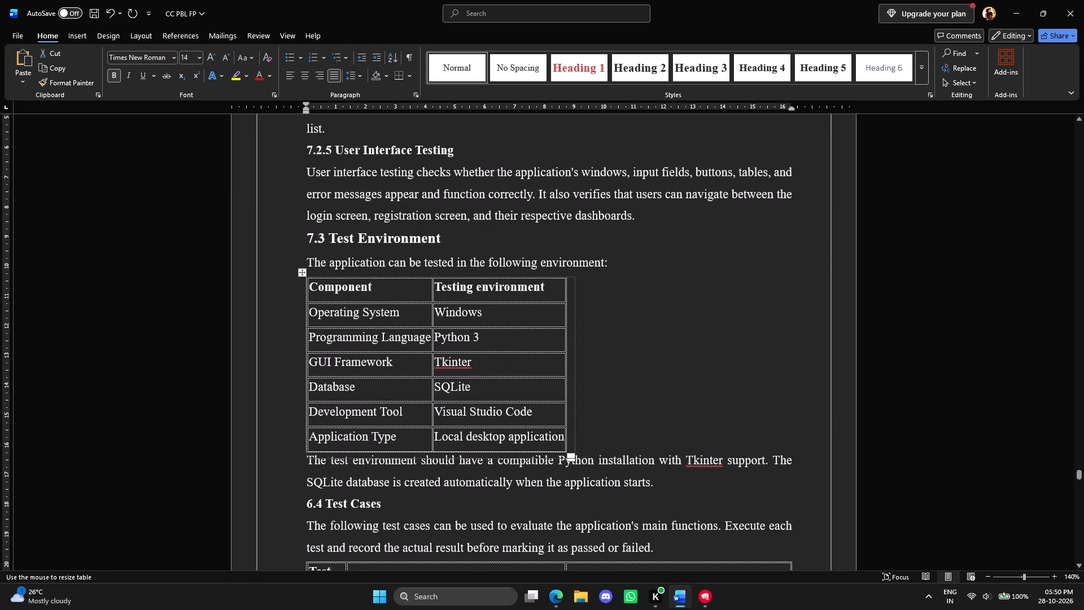
Renumber the "Test Cases" heading as 7.4.
{"action": "scroll", "coordinate": [582, 440], "scroll_direction": "down", "scroll_amount": 3}
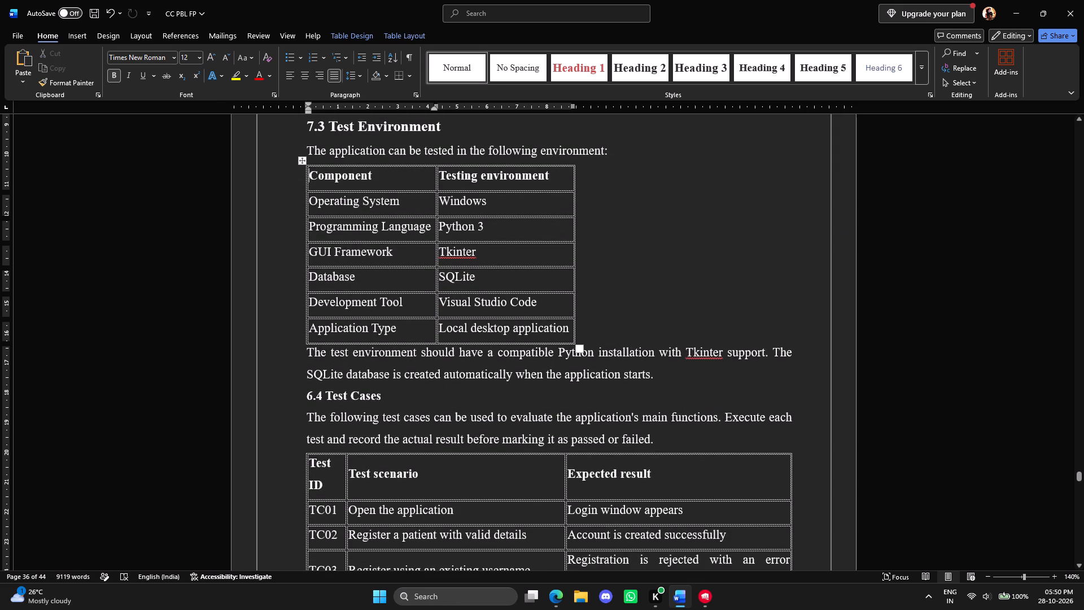
{"action": "left_click", "coordinate": [311, 400]}
{"action": "key", "text": "BackSpace"}
{"action": "key", "text": "7"}
{"action": "scroll", "coordinate": [370, 416], "scroll_direction": "down", "scroll_amount": 5}
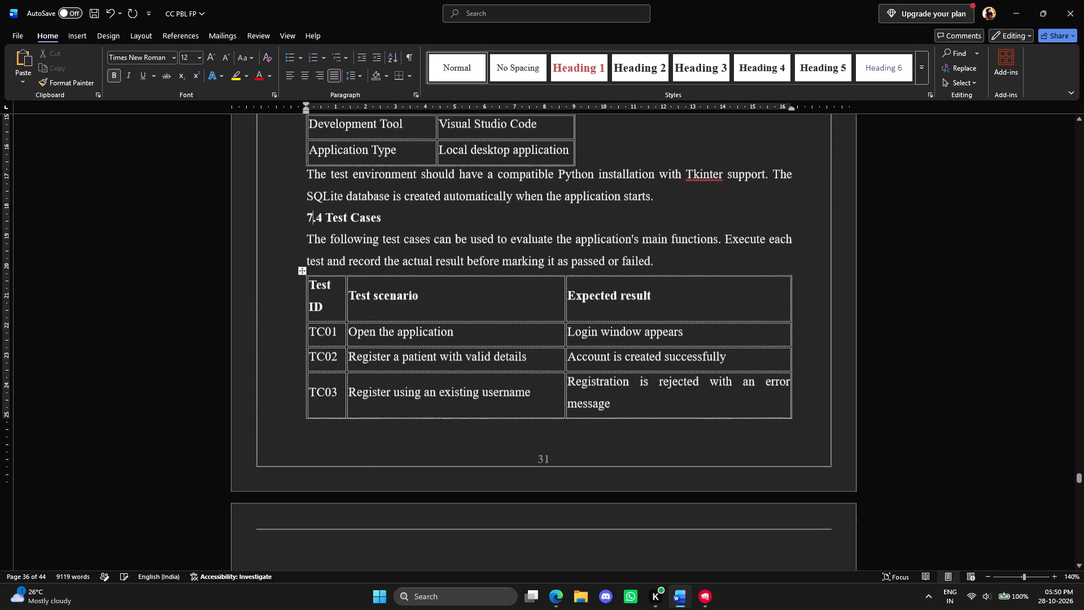
{"action": "scroll", "coordinate": [376, 419], "scroll_direction": "down", "scroll_amount": 13}
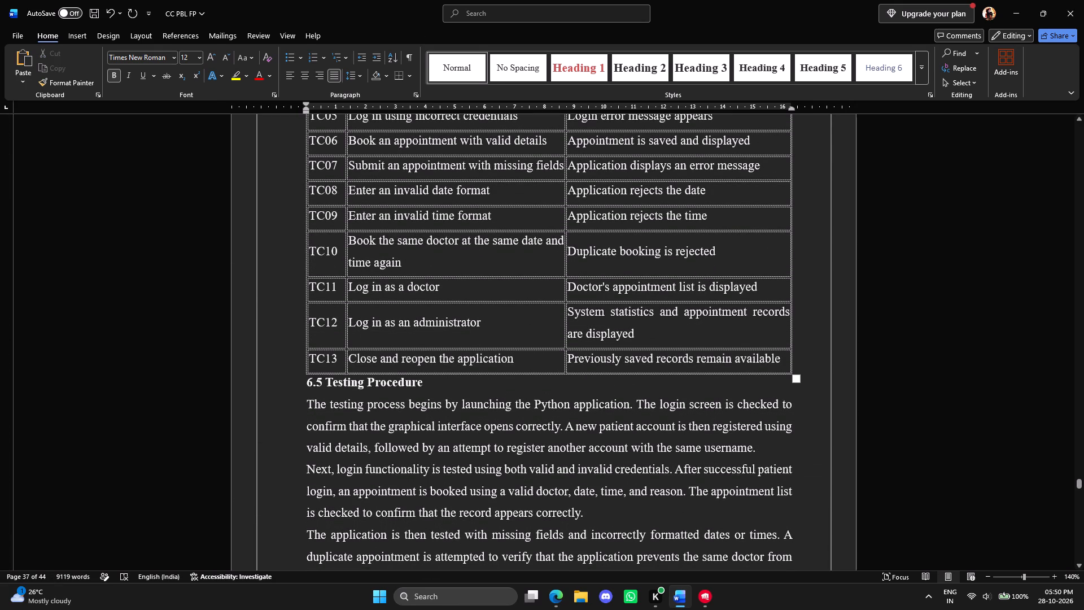
Renumber the "Testing Procedure" heading as 7.5 and enlarge it to 14 pt.
{"action": "left_click", "coordinate": [312, 383]}
{"action": "key", "text": "BackSpace"}
{"action": "key", "text": "7"}
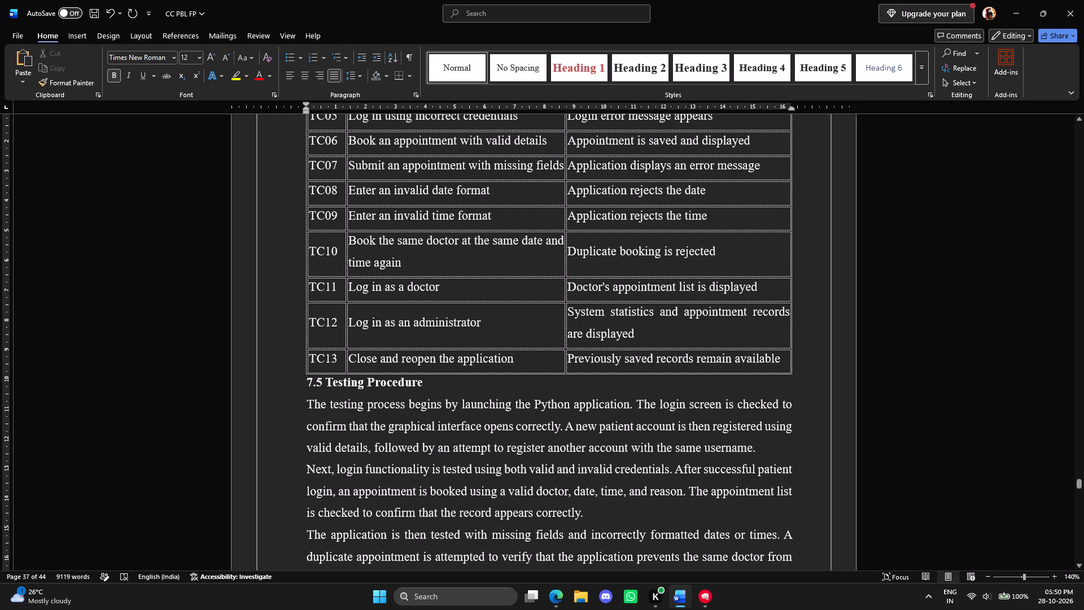
{"action": "triple_click", "coordinate": [348, 383]}
{"action": "left_click", "coordinate": [219, 62]}
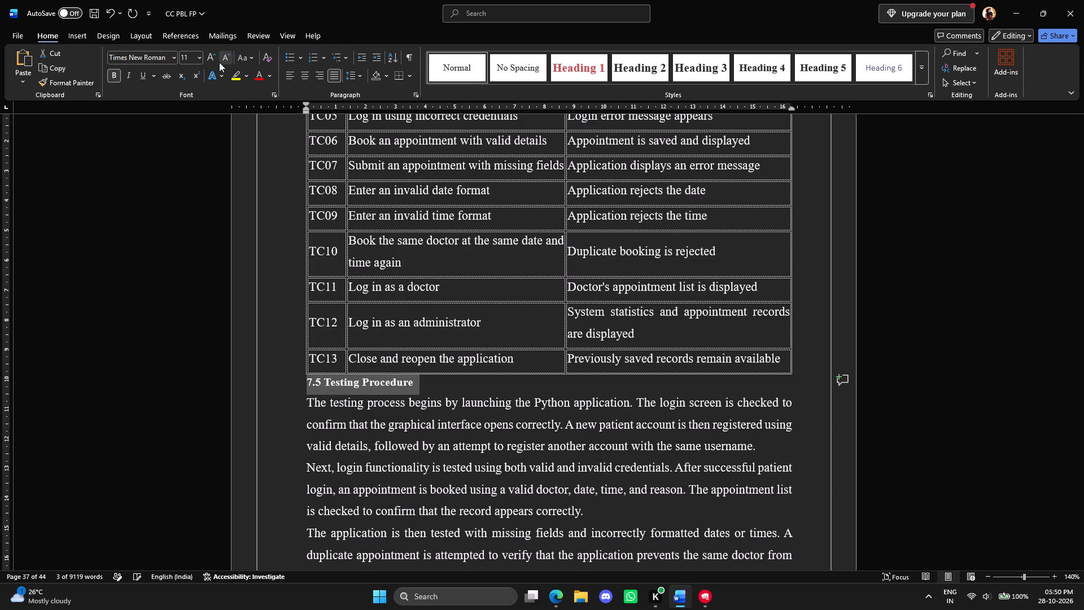
{"action": "double_click", "coordinate": [213, 61]}
Enlarge the "7.4 Test Cases" heading to 14 pt.
{"action": "scroll", "coordinate": [429, 408], "scroll_direction": "up", "scroll_amount": 10}
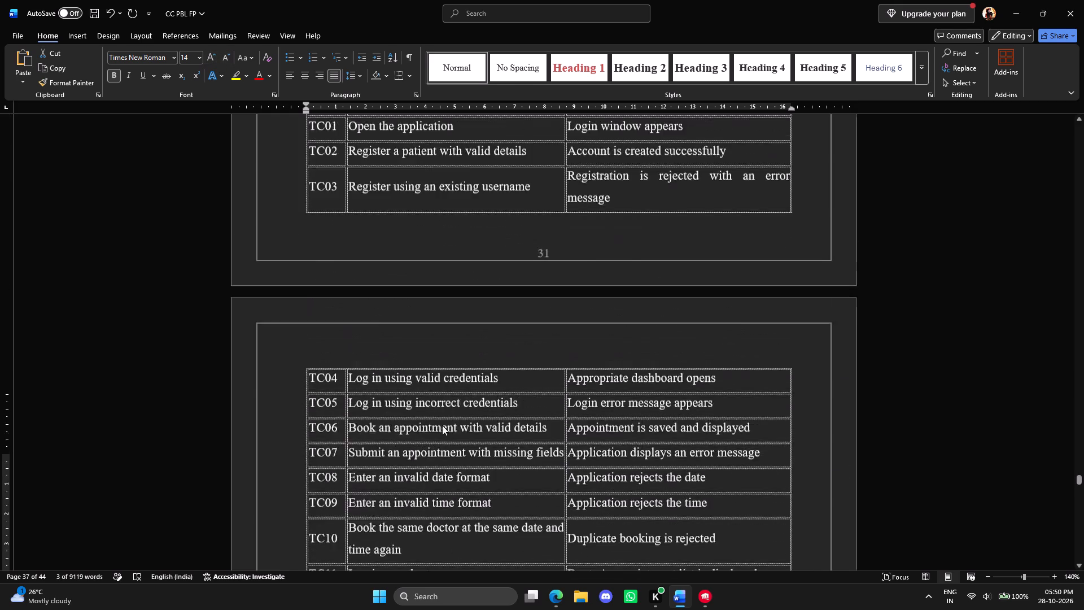
{"action": "scroll", "coordinate": [442, 425], "scroll_direction": "up", "scroll_amount": 5}
{"action": "triple_click", "coordinate": [338, 278]}
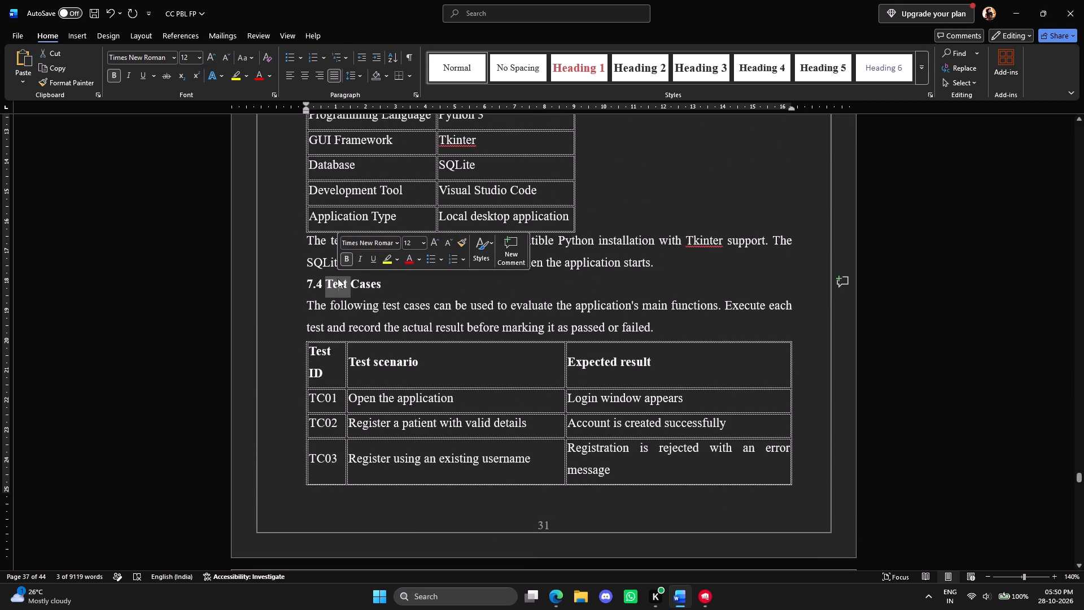
{"action": "left_click", "coordinate": [213, 59]}
Enlarge the "Test Results" heading to 14 pt and renumber it as 7.6.
{"action": "scroll", "coordinate": [465, 526], "scroll_direction": "down", "scroll_amount": 8}
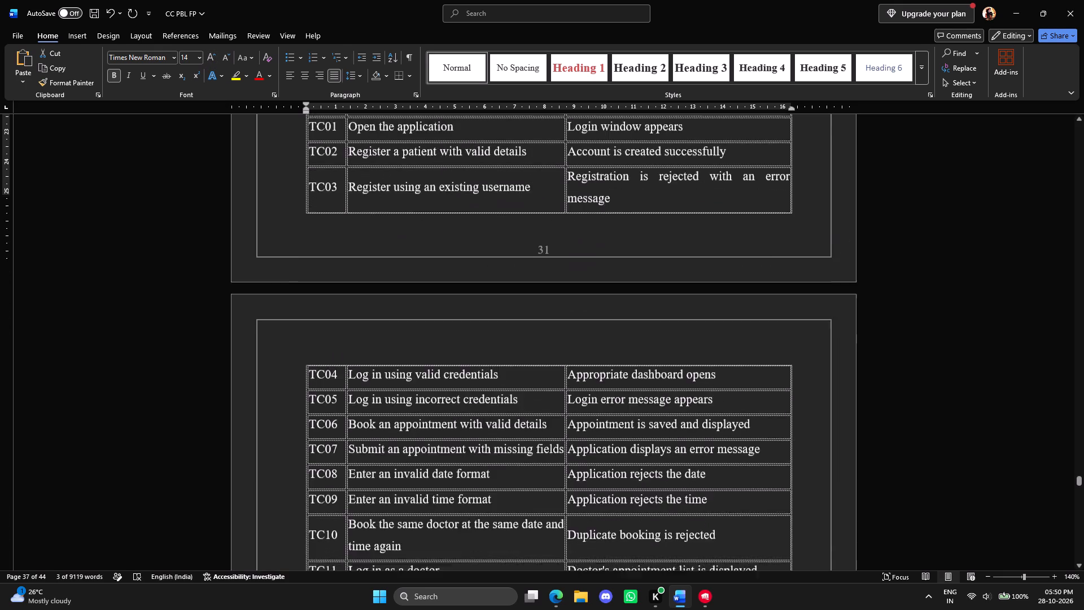
{"action": "scroll", "coordinate": [465, 518], "scroll_direction": "down", "scroll_amount": 4}
{"action": "left_click", "coordinate": [307, 494]}
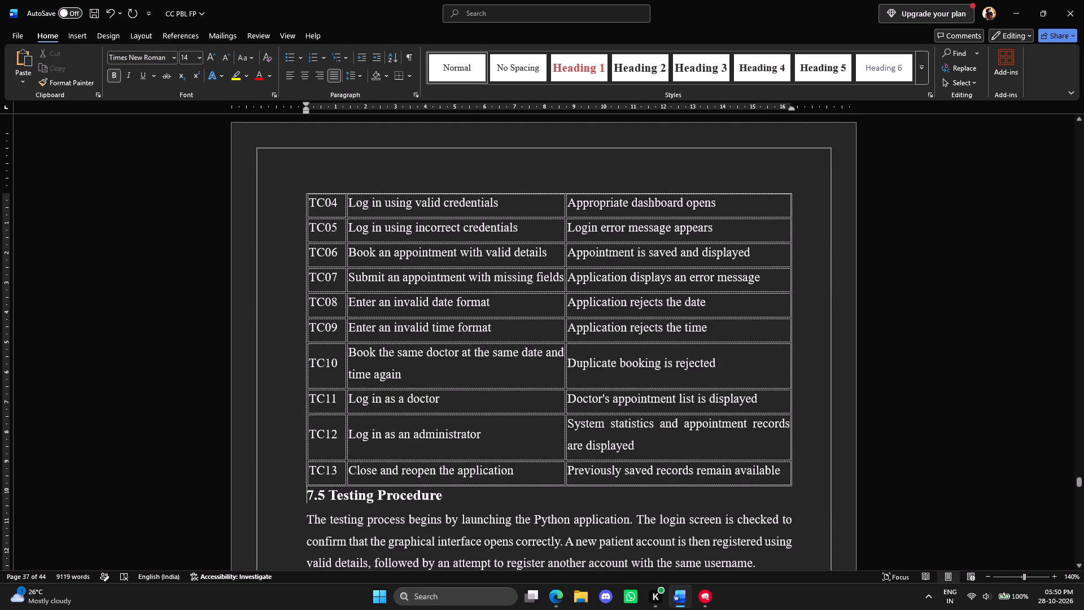
{"action": "scroll", "coordinate": [576, 507], "scroll_direction": "down", "scroll_amount": 3}
{"action": "scroll", "coordinate": [530, 497], "scroll_direction": "down", "scroll_amount": 5}
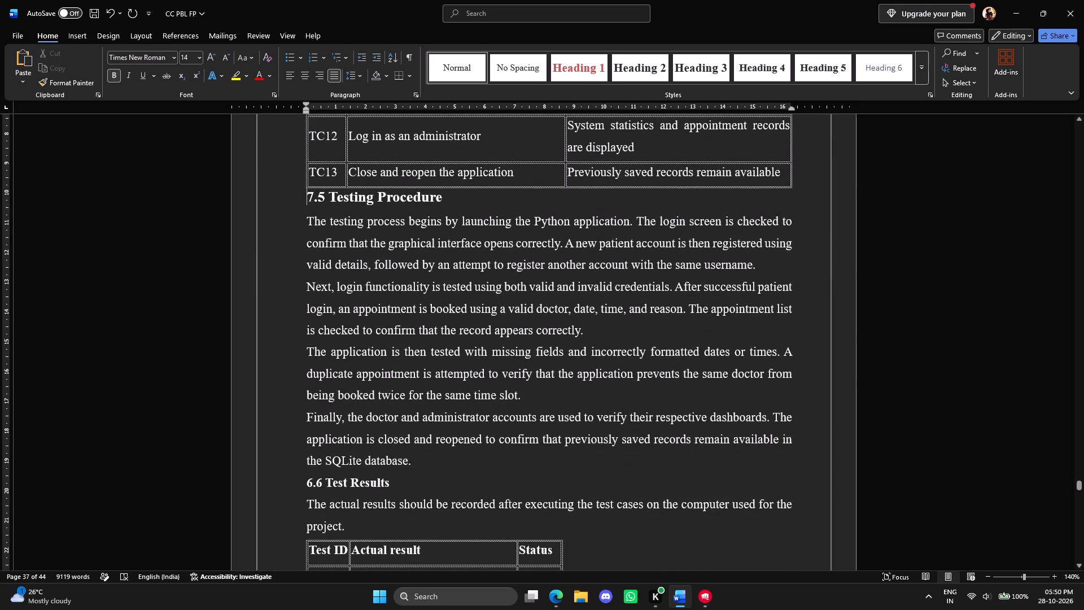
{"action": "triple_click", "coordinate": [355, 487]}
{"action": "left_click", "coordinate": [213, 57]}
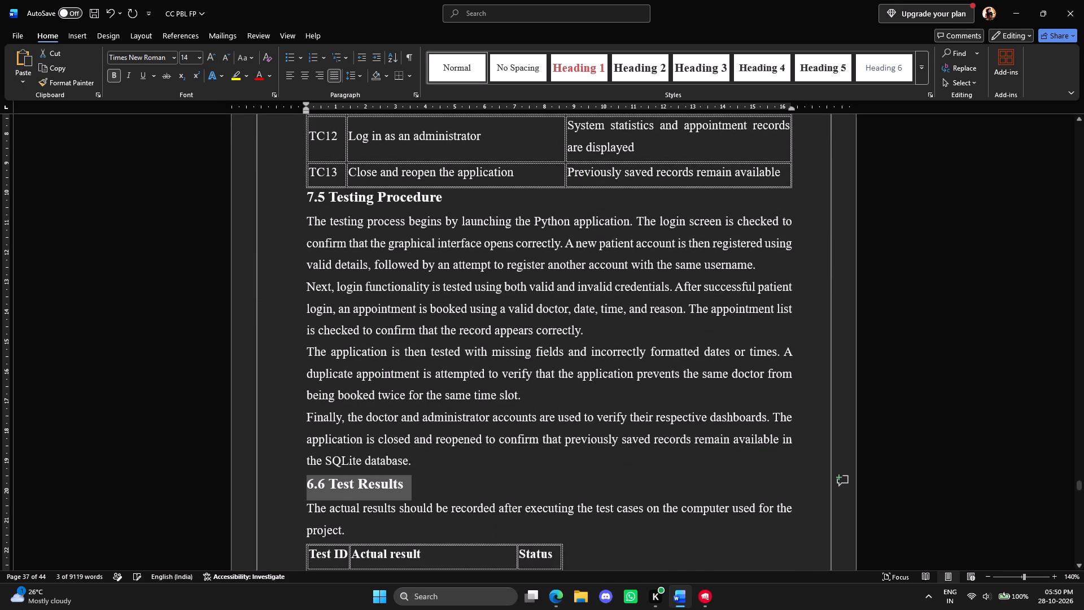
{"action": "left_click", "coordinate": [310, 476]}
{"action": "left_click", "coordinate": [312, 487]}
{"action": "key", "text": "BackSpace"}
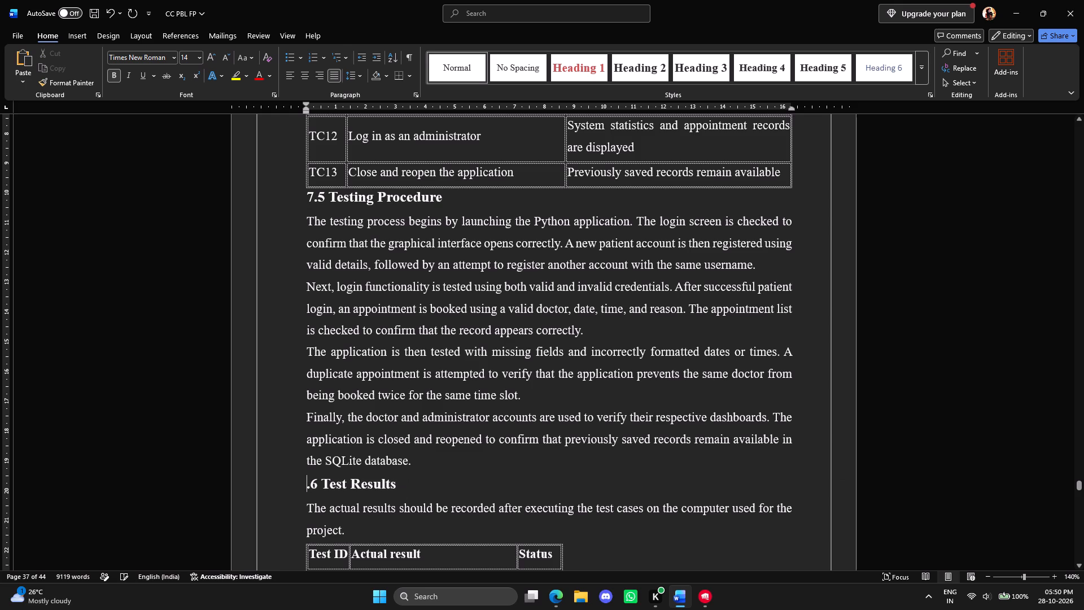
{"action": "key", "text": "7"}
{"action": "scroll", "coordinate": [343, 524], "scroll_direction": "down", "scroll_amount": 7}
{"action": "key", "text": "BackSpace"}
{"action": "scroll", "coordinate": [346, 525], "scroll_direction": "down", "scroll_amount": 1}
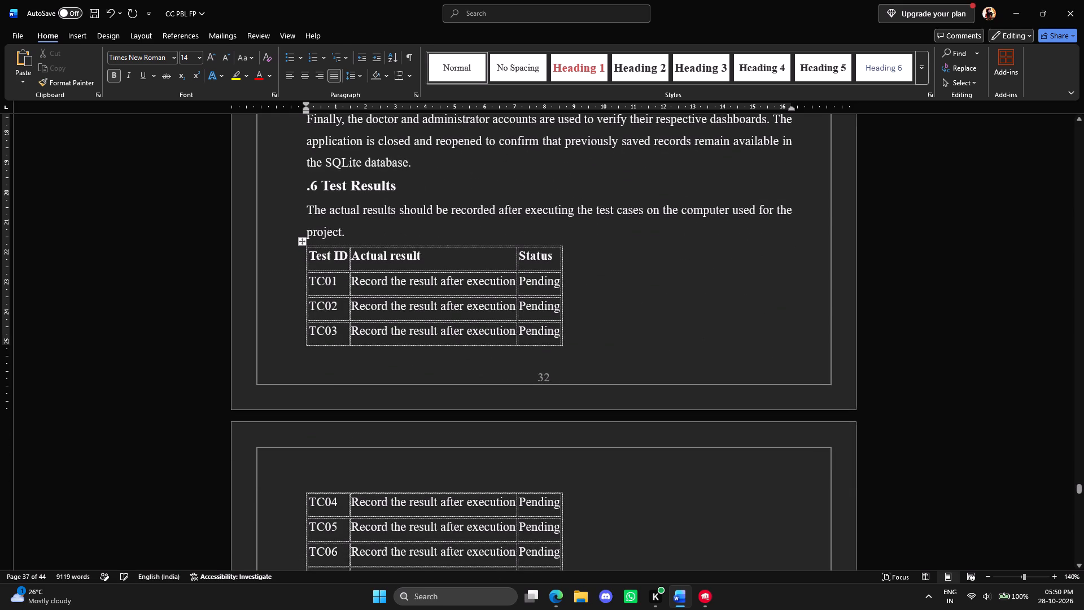
{"action": "key", "text": "7"}
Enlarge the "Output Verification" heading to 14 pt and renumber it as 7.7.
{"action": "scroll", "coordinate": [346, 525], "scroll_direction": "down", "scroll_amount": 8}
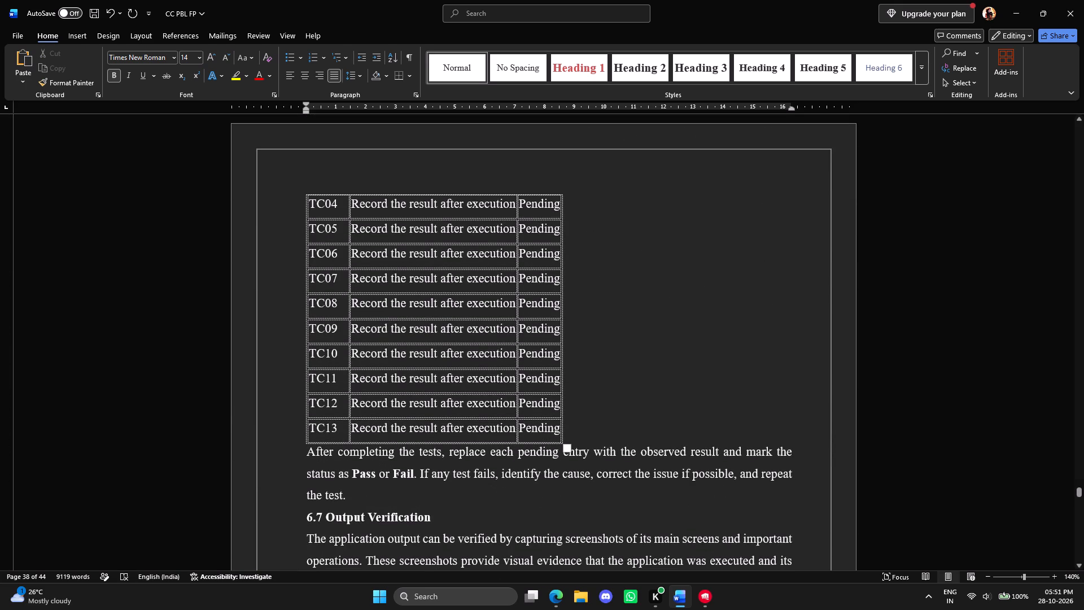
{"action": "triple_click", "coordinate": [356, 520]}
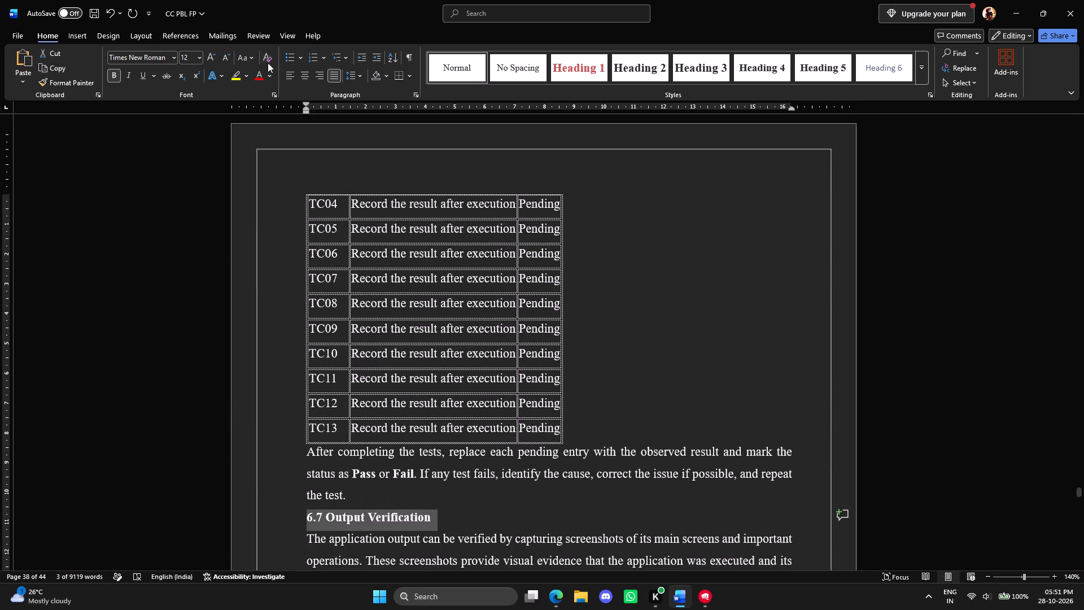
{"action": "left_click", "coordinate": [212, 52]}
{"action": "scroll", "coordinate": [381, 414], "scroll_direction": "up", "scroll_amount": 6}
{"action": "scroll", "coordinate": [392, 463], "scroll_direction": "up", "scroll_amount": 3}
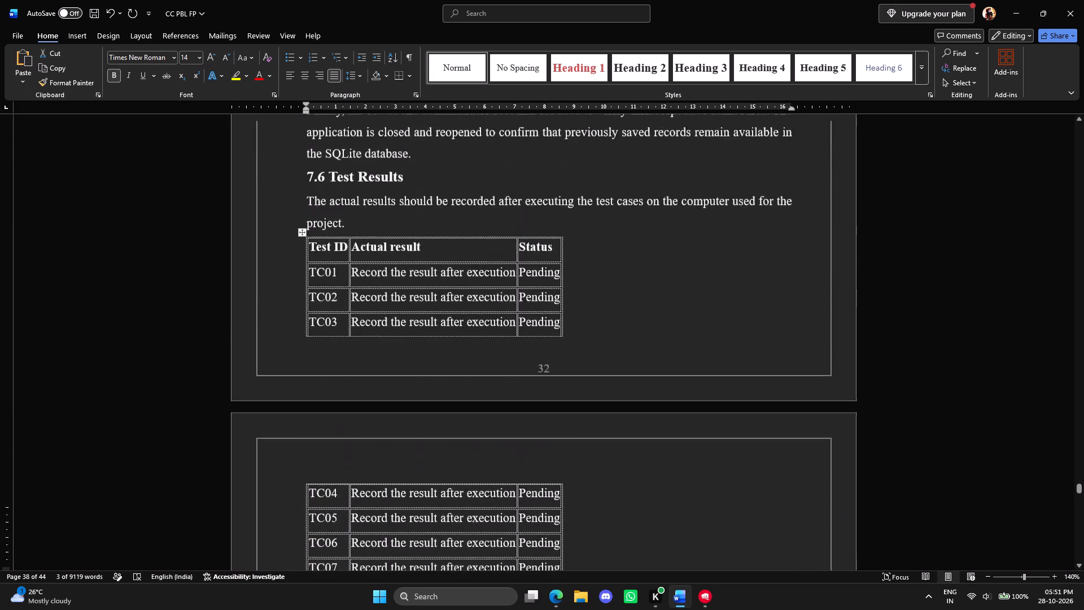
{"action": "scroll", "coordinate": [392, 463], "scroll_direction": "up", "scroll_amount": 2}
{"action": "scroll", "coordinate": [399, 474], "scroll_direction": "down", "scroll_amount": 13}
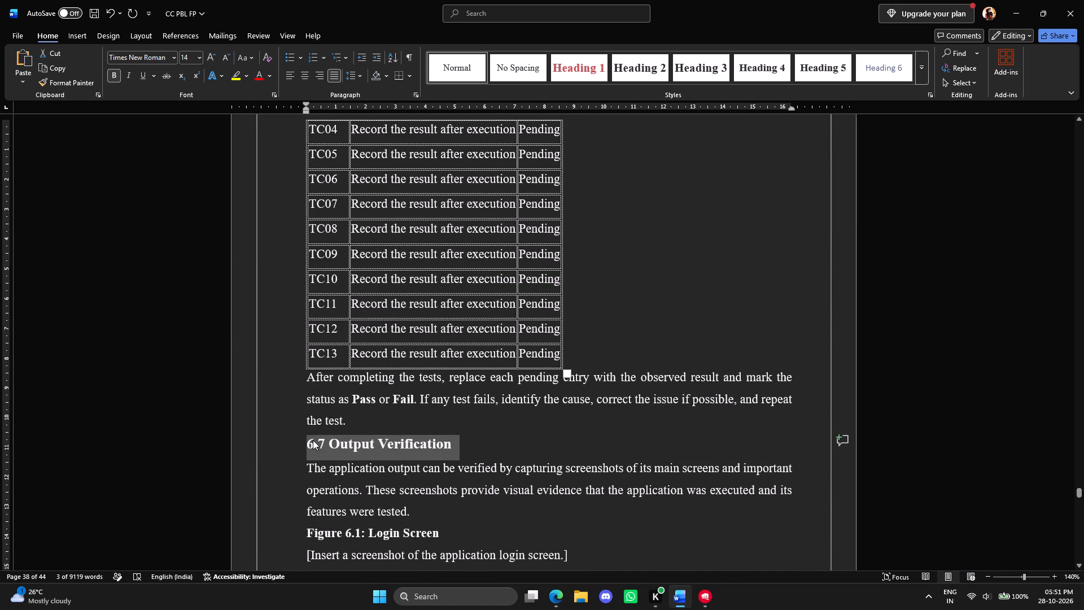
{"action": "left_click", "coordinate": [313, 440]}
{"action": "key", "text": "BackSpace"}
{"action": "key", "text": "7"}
Delete the whole Output Verification and Testing Limitations sections, from the 7.7 heading up to the 6.9 Summary heading.
{"action": "scroll", "coordinate": [379, 480], "scroll_direction": "down", "scroll_amount": 6}
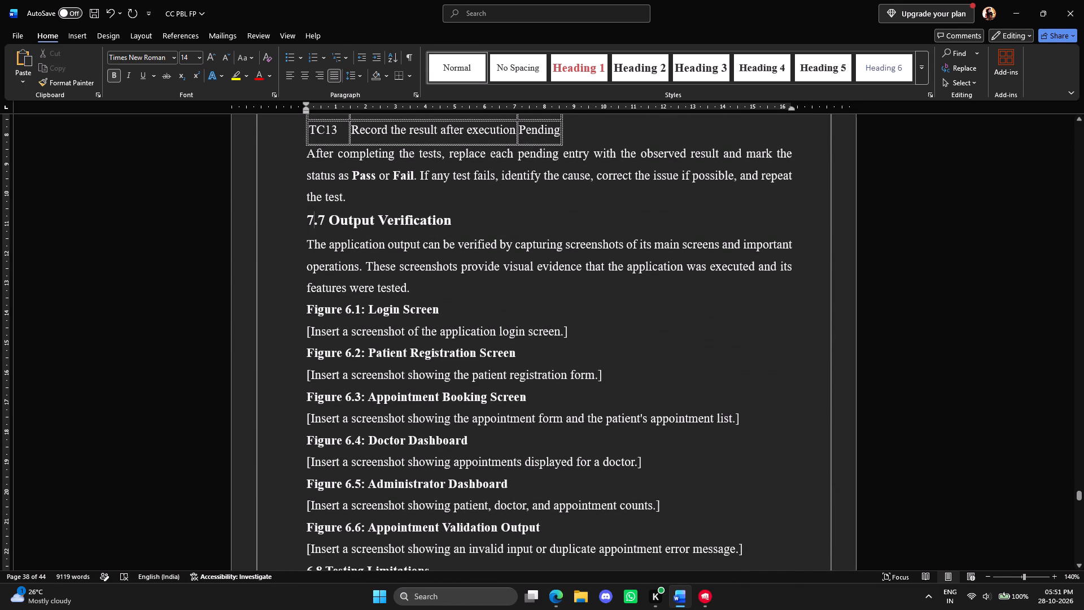
{"action": "left_click_drag", "start_coordinate": [304, 217], "coordinate": [451, 335]}
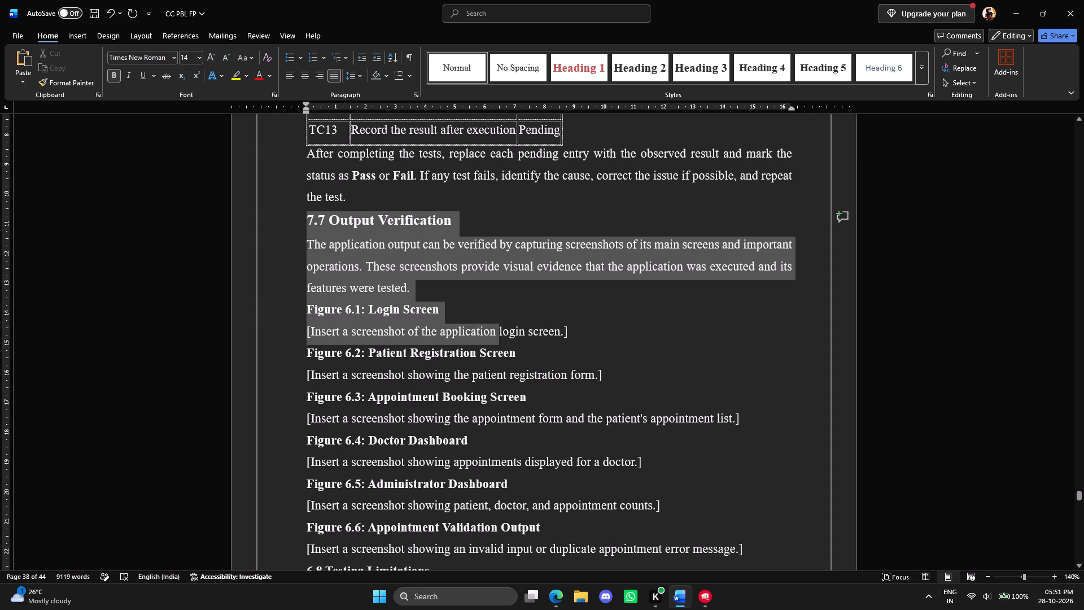
{"action": "left_click_drag", "start_coordinate": [451, 335], "coordinate": [452, 338]}
{"action": "scroll", "coordinate": [451, 337], "scroll_direction": "down", "scroll_amount": 5}
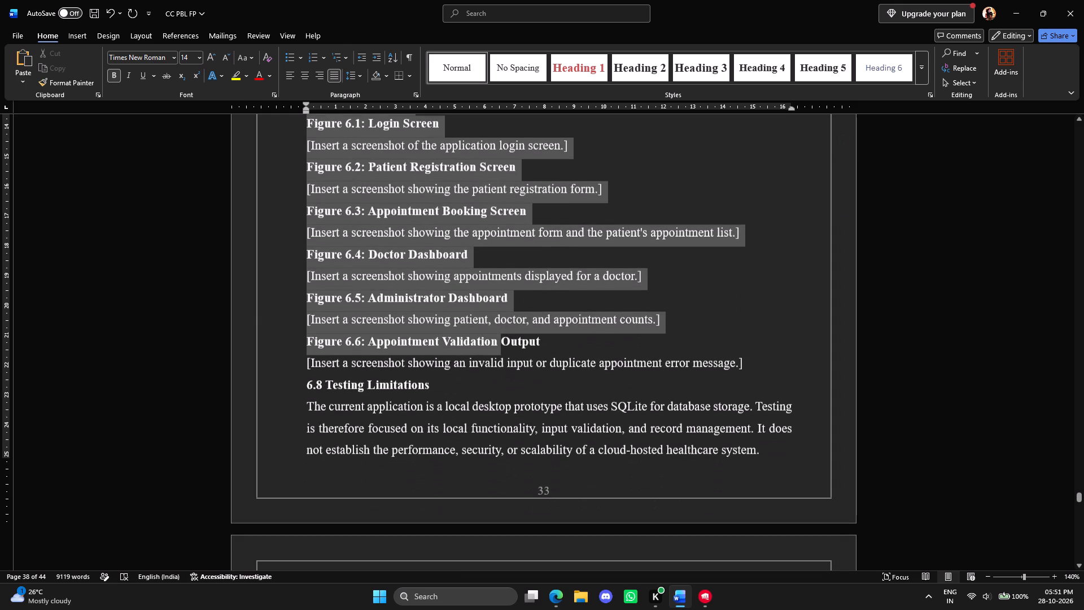
{"action": "left_click_drag", "start_coordinate": [452, 338], "coordinate": [742, 366]}
{"action": "scroll", "coordinate": [749, 364], "scroll_direction": "down", "scroll_amount": 5}
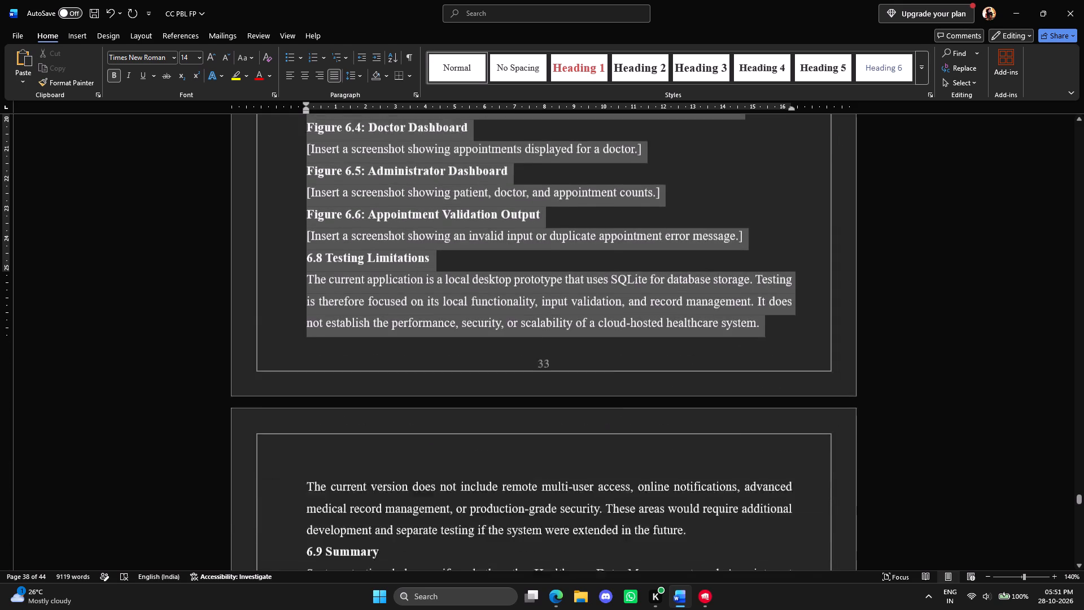
{"action": "left_click_drag", "start_coordinate": [742, 366], "coordinate": [713, 432]}
{"action": "scroll", "coordinate": [734, 368], "scroll_direction": "down", "scroll_amount": 1}
{"action": "key", "text": "BackSpace"}
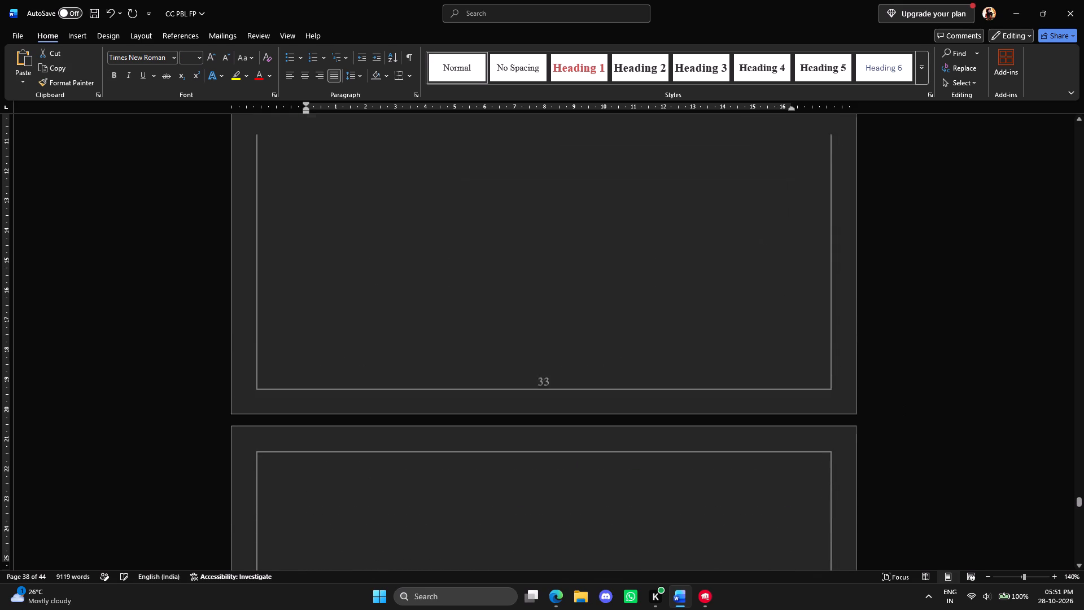
Renumber the chapter's "Summary" heading as 7.7 and enlarge it to 14 pt.
{"action": "scroll", "coordinate": [646, 421], "scroll_direction": "up", "scroll_amount": 6}
{"action": "scroll", "coordinate": [555, 412], "scroll_direction": "up", "scroll_amount": 5}
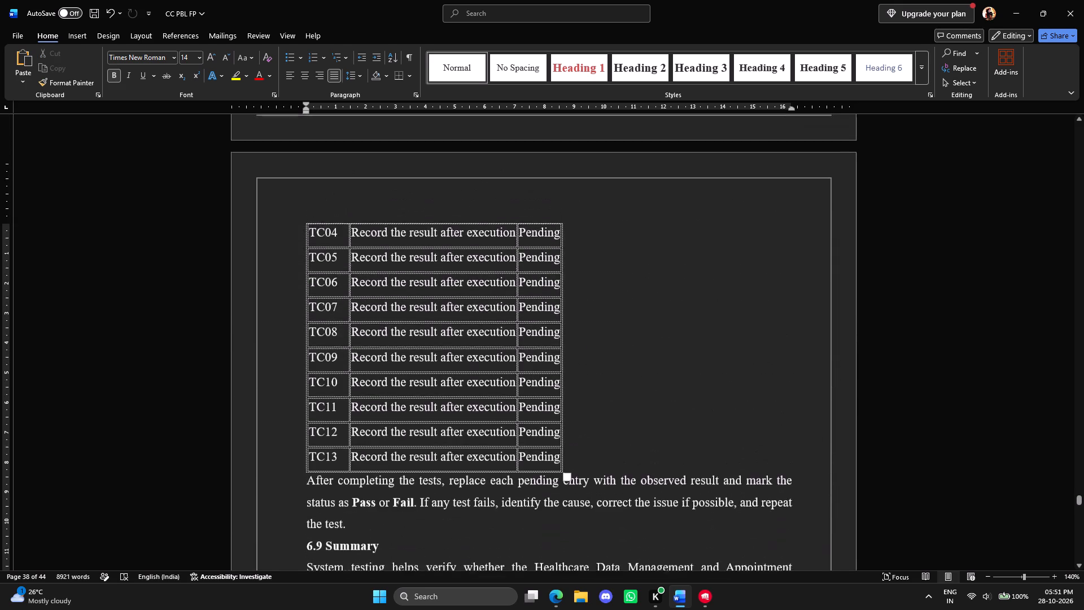
{"action": "scroll", "coordinate": [546, 412], "scroll_direction": "up", "scroll_amount": 6}
{"action": "scroll", "coordinate": [540, 412], "scroll_direction": "down", "scroll_amount": 8}
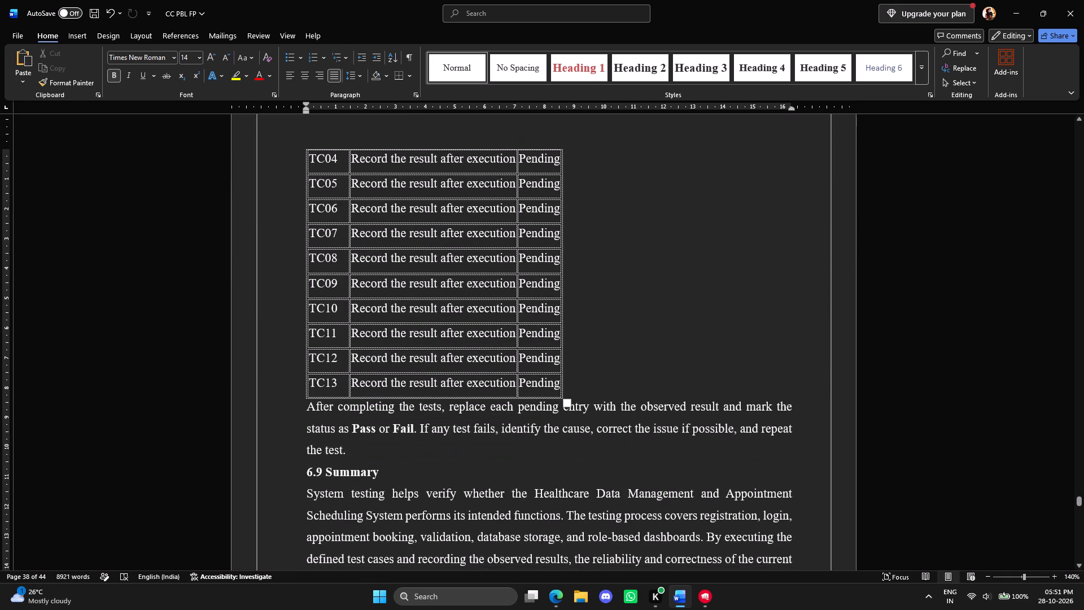
{"action": "left_click", "coordinate": [318, 472]}
{"action": "left_click", "coordinate": [314, 474]}
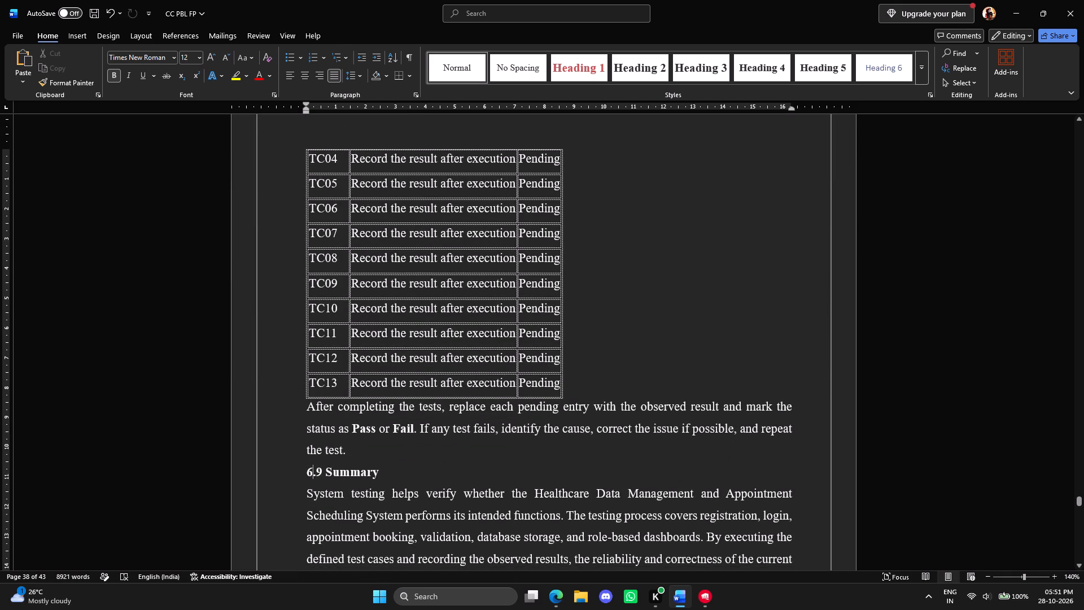
{"action": "left_click", "coordinate": [313, 474]}
{"action": "key", "text": "BackSpace"}
{"action": "key", "text": "BackSpace"}
{"action": "key", "text": "Right"}
{"action": "key", "text": "BackSpace"}
{"action": "type", "text": "7.7"}
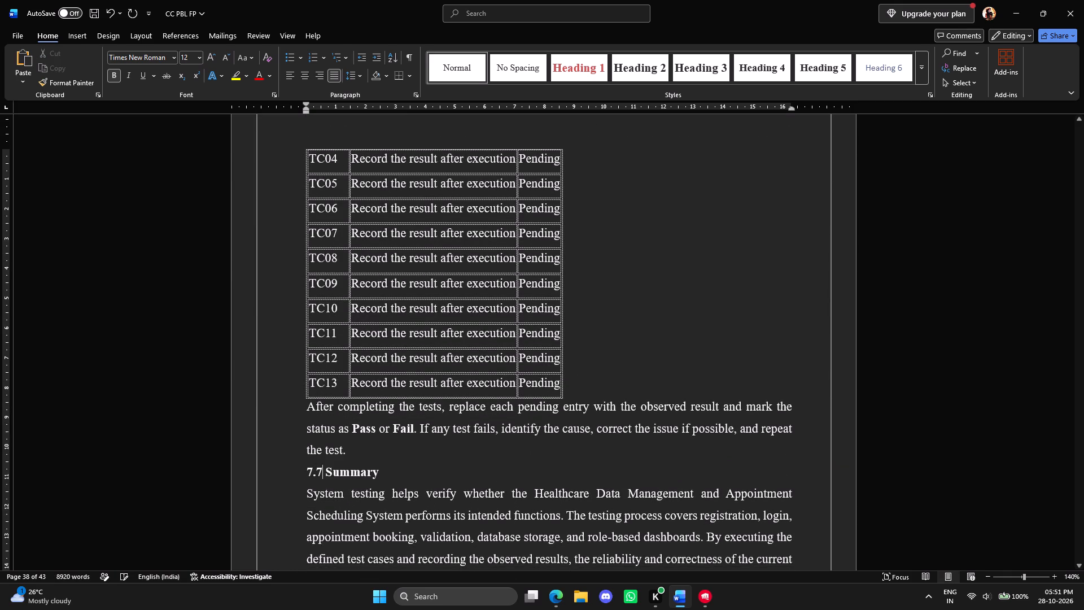
{"action": "triple_click", "coordinate": [339, 476]}
{"action": "left_click", "coordinate": [204, 53]}
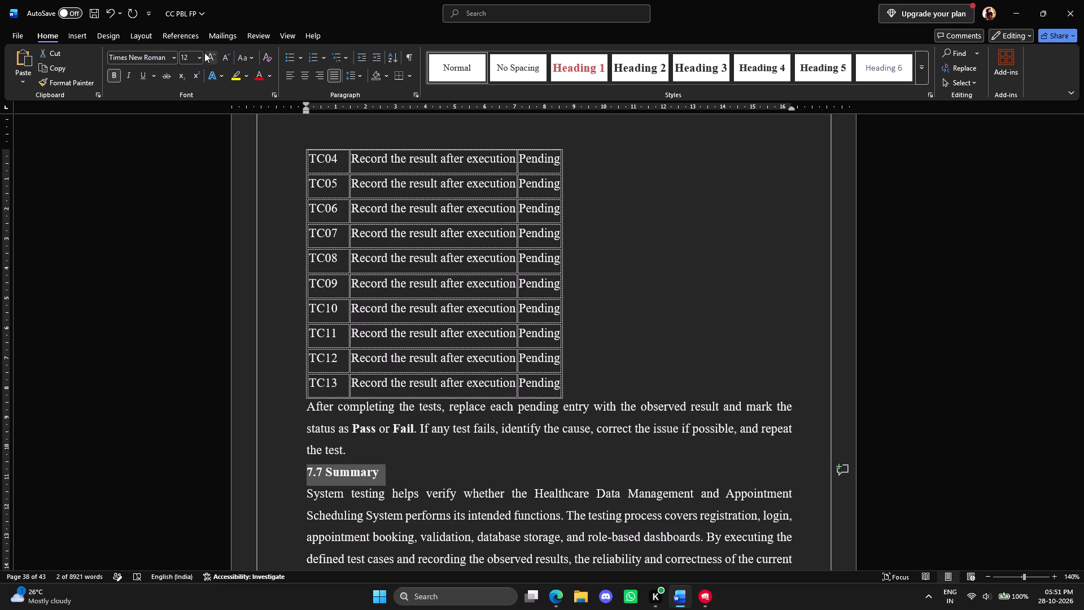
Delete the blank lines above the Conclusion heading, back onto the end of the preceding page.
{"action": "scroll", "coordinate": [349, 433], "scroll_direction": "down", "scroll_amount": 15}
{"action": "scroll", "coordinate": [362, 434], "scroll_direction": "down", "scroll_amount": 7}
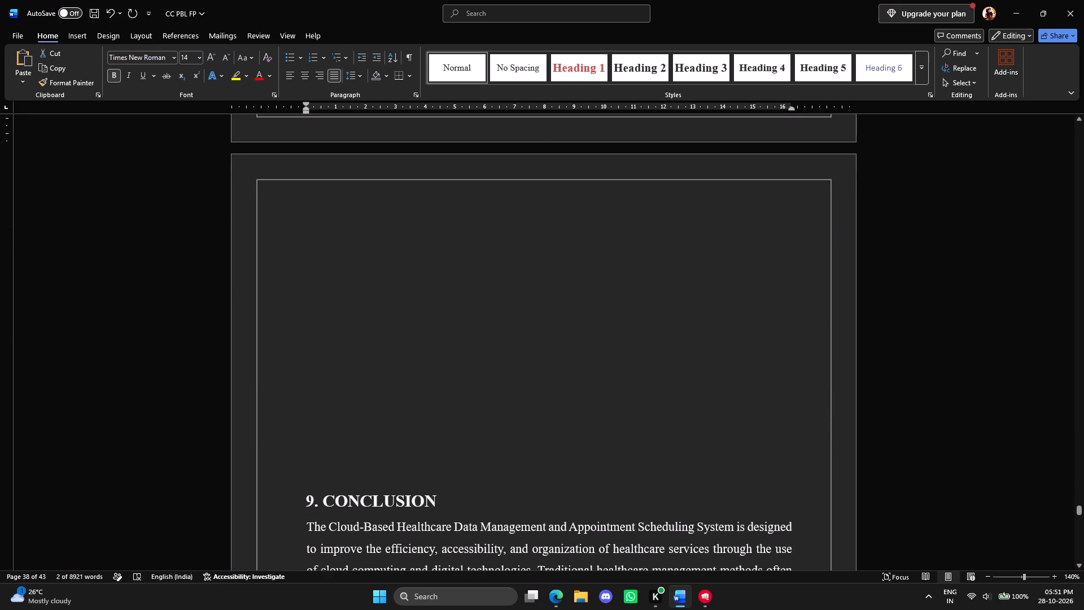
{"action": "left_click_drag", "start_coordinate": [378, 481], "coordinate": [361, 220]}
{"action": "scroll", "coordinate": [360, 217], "scroll_direction": "up", "scroll_amount": 3}
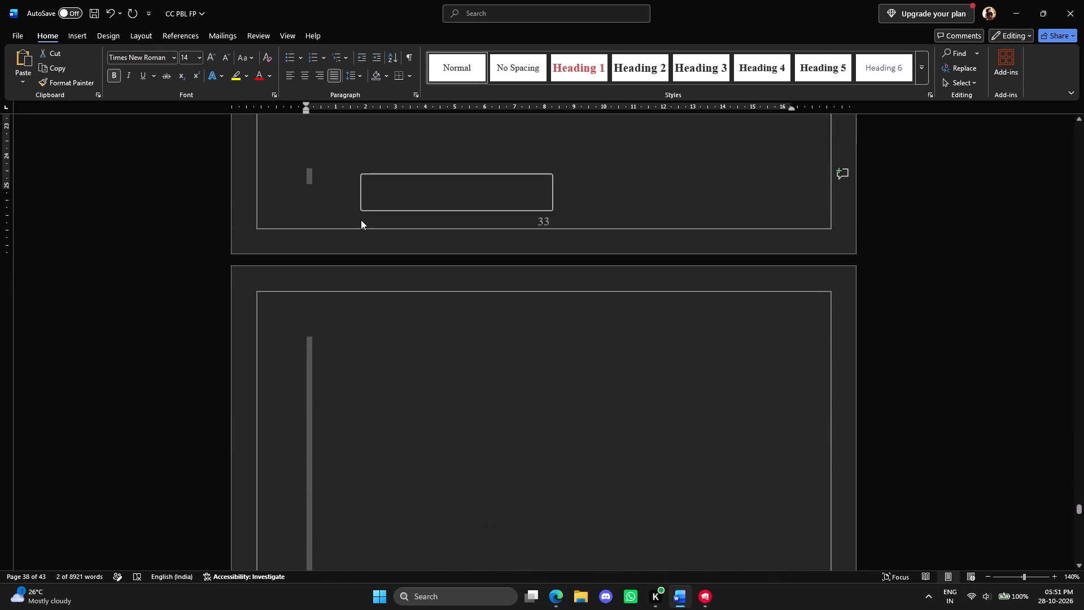
{"action": "key", "text": "BackSpace"}
Renumber the "CONCLUSION" chapter heading as 8.
{"action": "left_click", "coordinate": [317, 342]}
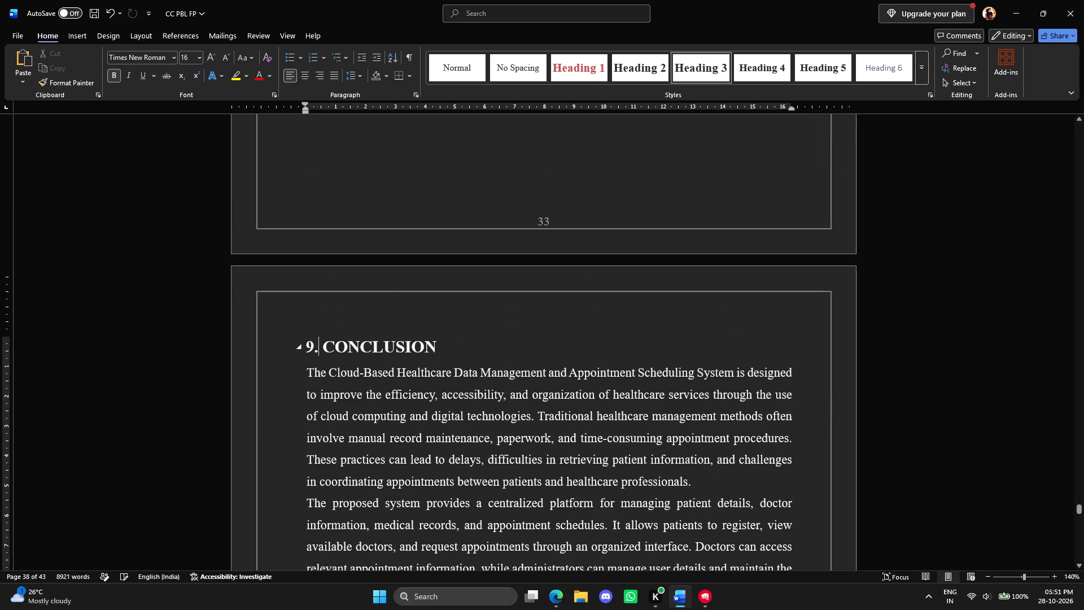
{"action": "left_click", "coordinate": [316, 343]}
{"action": "scroll", "coordinate": [400, 374], "scroll_direction": "up", "scroll_amount": 13}
{"action": "scroll", "coordinate": [406, 383], "scroll_direction": "down", "scroll_amount": 8}
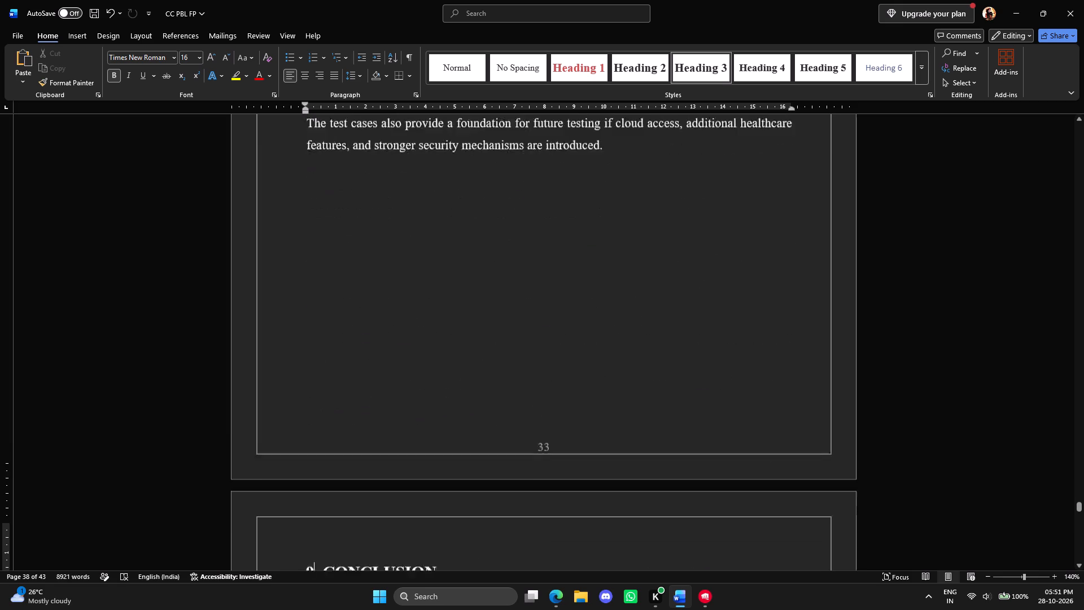
{"action": "scroll", "coordinate": [404, 384], "scroll_direction": "down", "scroll_amount": 3}
{"action": "key", "text": "BackSpace"}
{"action": "key", "text": "8"}
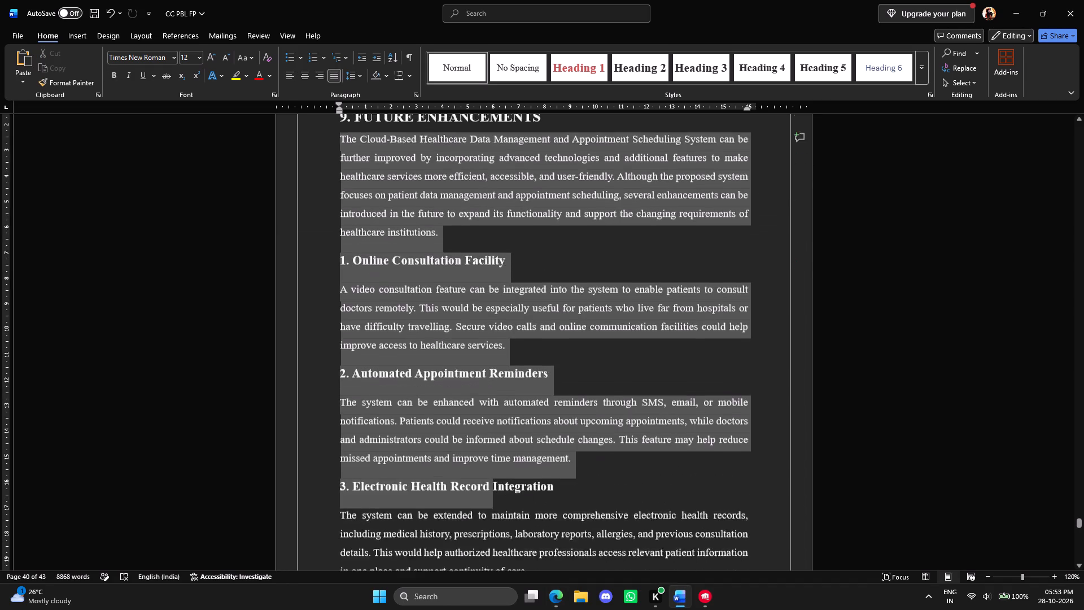
{"action": "left_click_drag", "start_coordinate": [467, 463], "coordinate": [459, 432]}
{"action": "scroll", "coordinate": [465, 442], "scroll_direction": "down", "scroll_amount": 16}
{"action": "scroll", "coordinate": [459, 432], "scroll_direction": "down", "scroll_amount": 9}
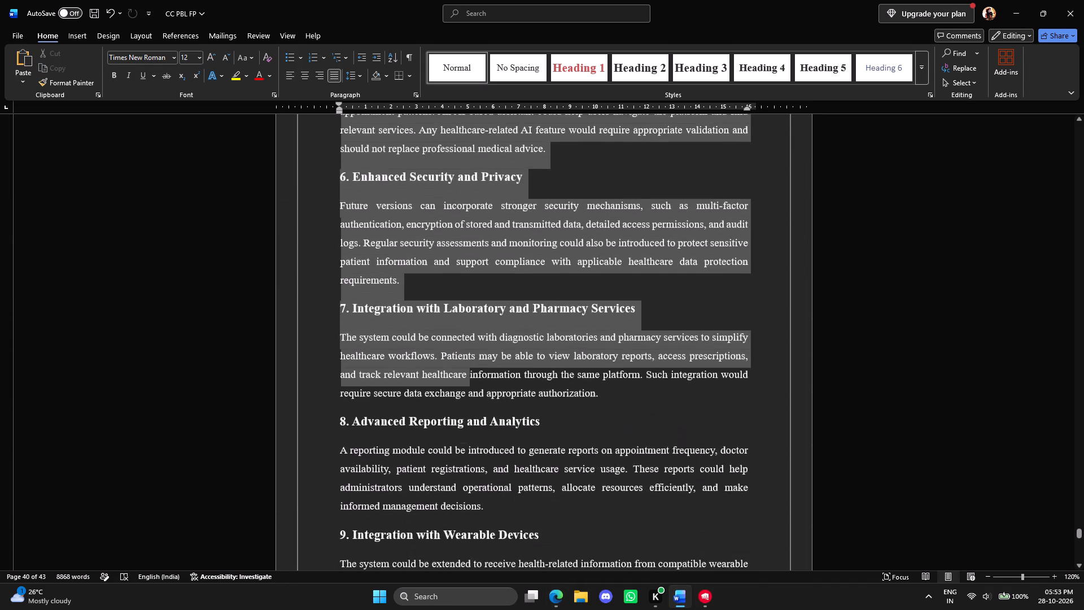
{"action": "left_click_drag", "start_coordinate": [459, 432], "coordinate": [466, 430]}
{"action": "scroll", "coordinate": [459, 432], "scroll_direction": "down", "scroll_amount": 20}
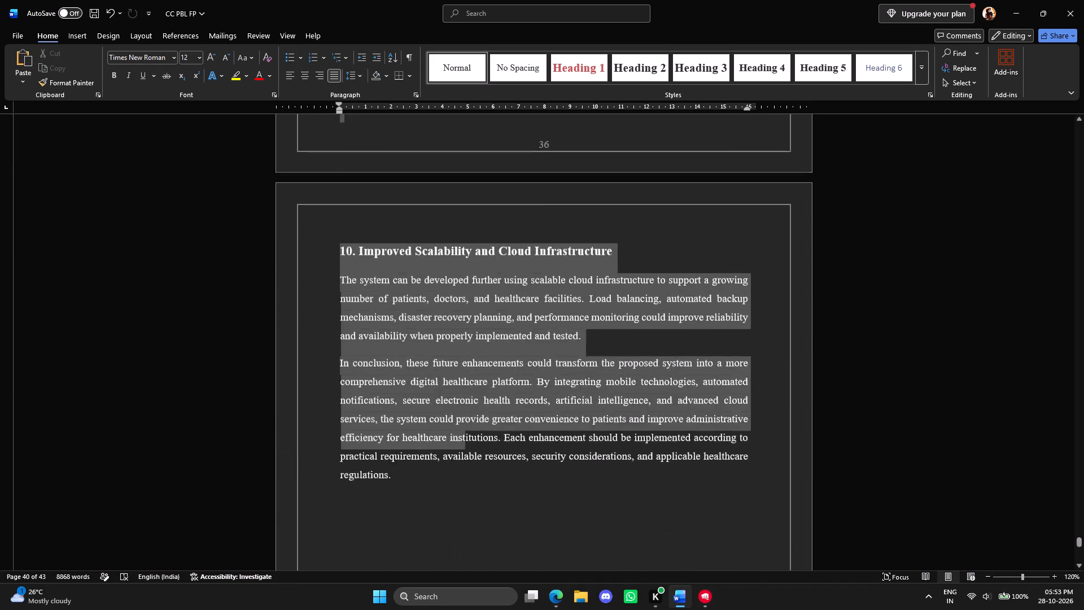
{"action": "scroll", "coordinate": [466, 430], "scroll_direction": "down", "scroll_amount": 2}
{"action": "left_click_drag", "start_coordinate": [466, 430], "coordinate": [439, 338]}
{"action": "right_click", "coordinate": [397, 191]}
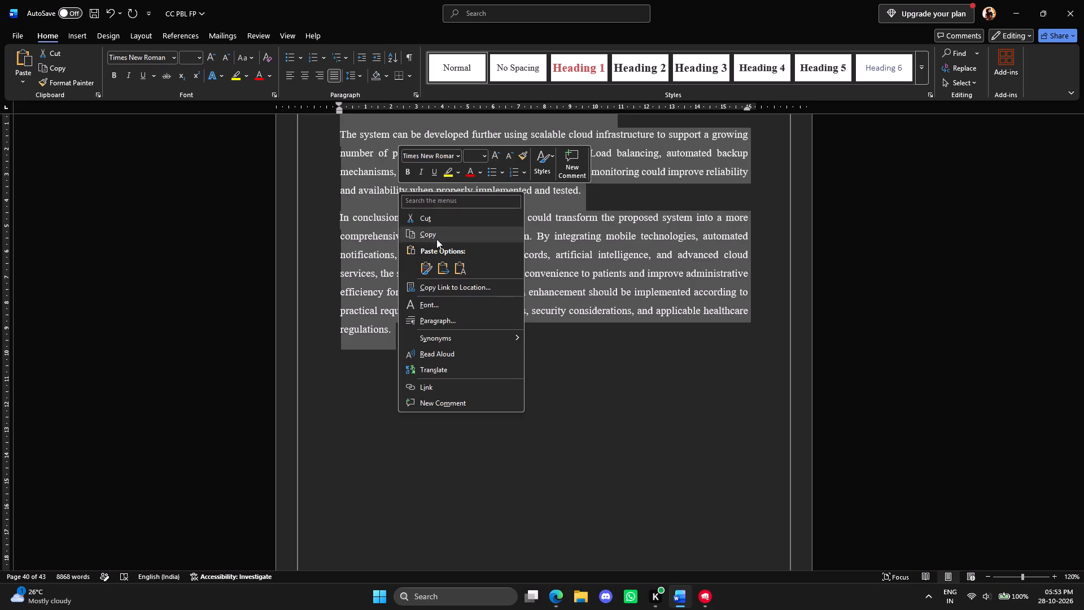
{"action": "left_click", "coordinate": [443, 271]}
{"action": "scroll", "coordinate": [503, 348], "scroll_direction": "up", "scroll_amount": 4}
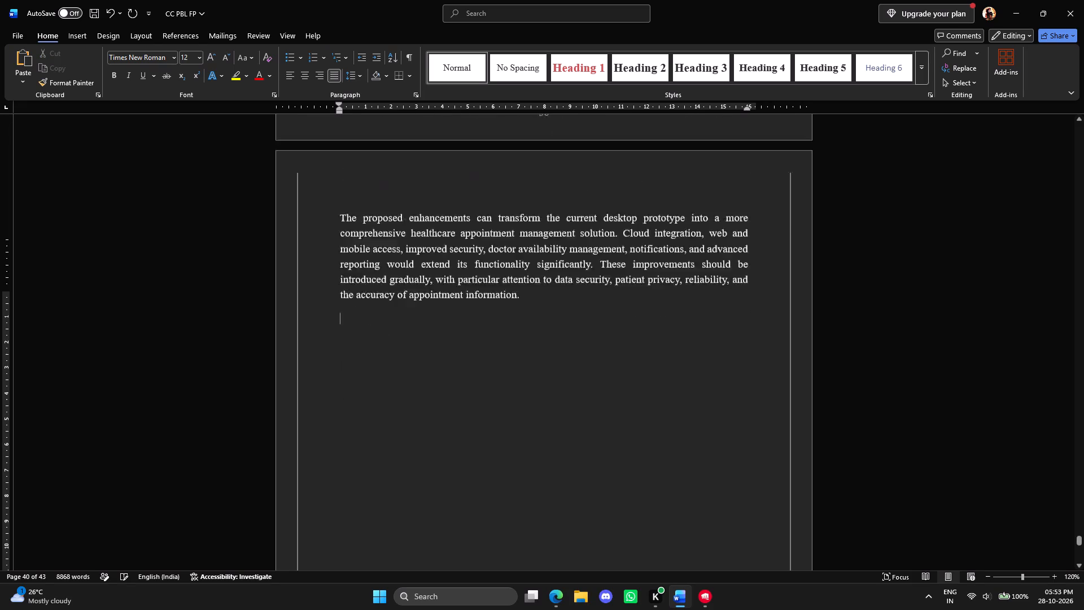
{"action": "scroll", "coordinate": [504, 355], "scroll_direction": "up", "scroll_amount": 8}
{"action": "scroll", "coordinate": [504, 359], "scroll_direction": "down", "scroll_amount": 4}
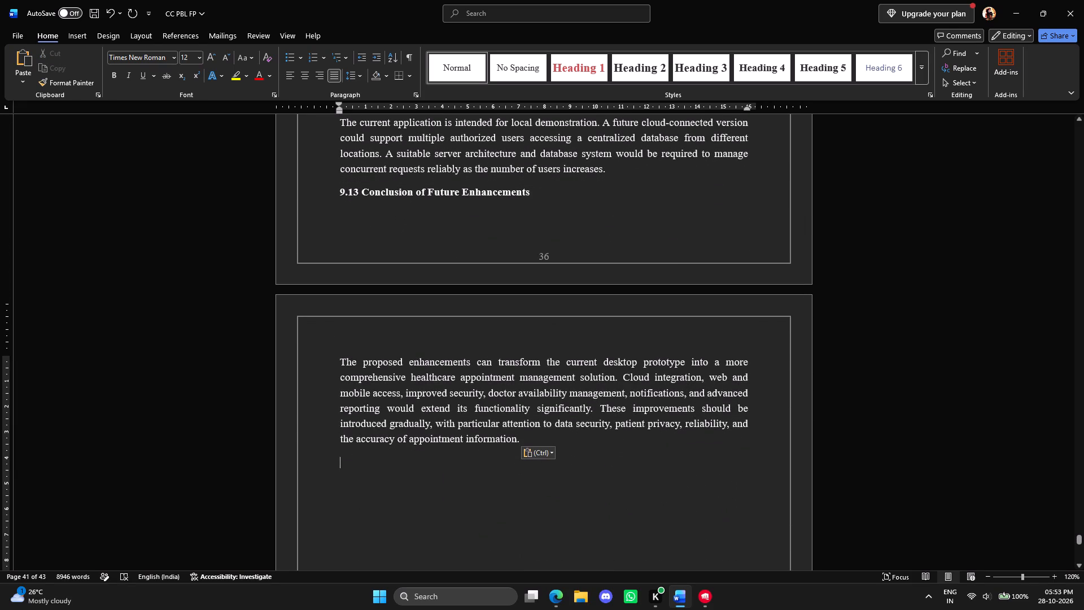
Increase the line spacing of all body text under "9. FUTURE ENHANCEMENTS", from the introductory paragraph through section 9.13.
{"action": "left_click_drag", "start_coordinate": [543, 433], "coordinate": [345, 315]}
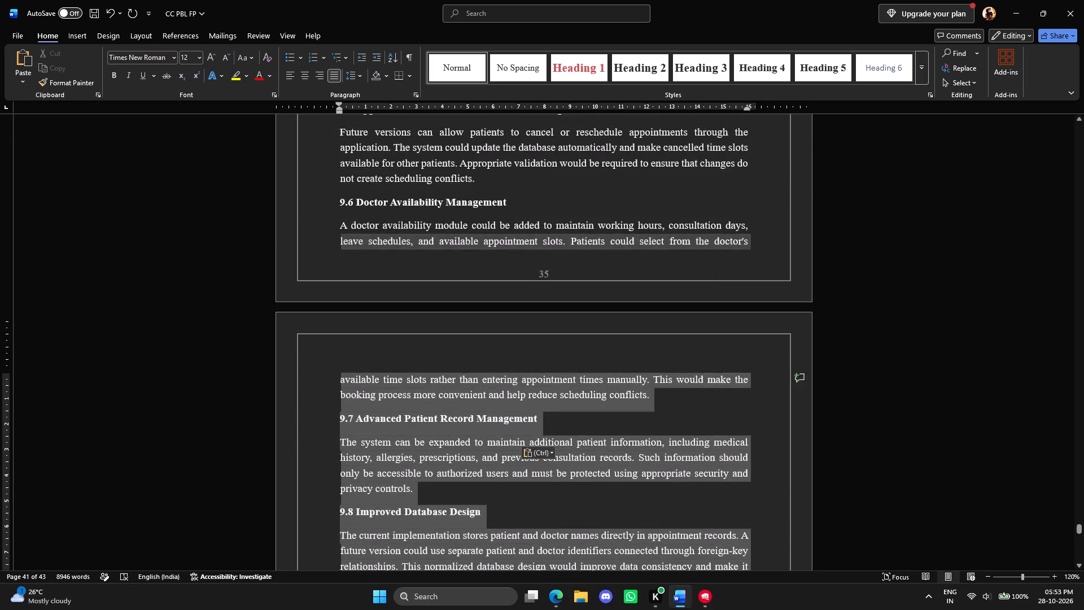
{"action": "left_click_drag", "start_coordinate": [345, 315], "coordinate": [349, 268]}
{"action": "scroll", "coordinate": [348, 279], "scroll_direction": "up", "scroll_amount": 15}
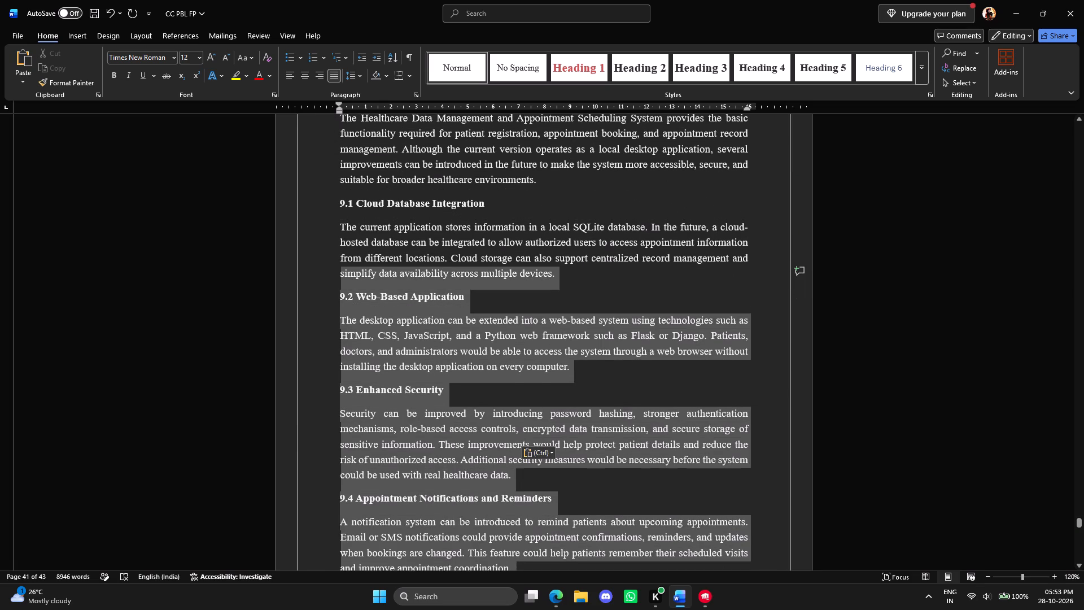
{"action": "scroll", "coordinate": [349, 268], "scroll_direction": "up", "scroll_amount": 4}
{"action": "left_click_drag", "start_coordinate": [349, 268], "coordinate": [344, 245]}
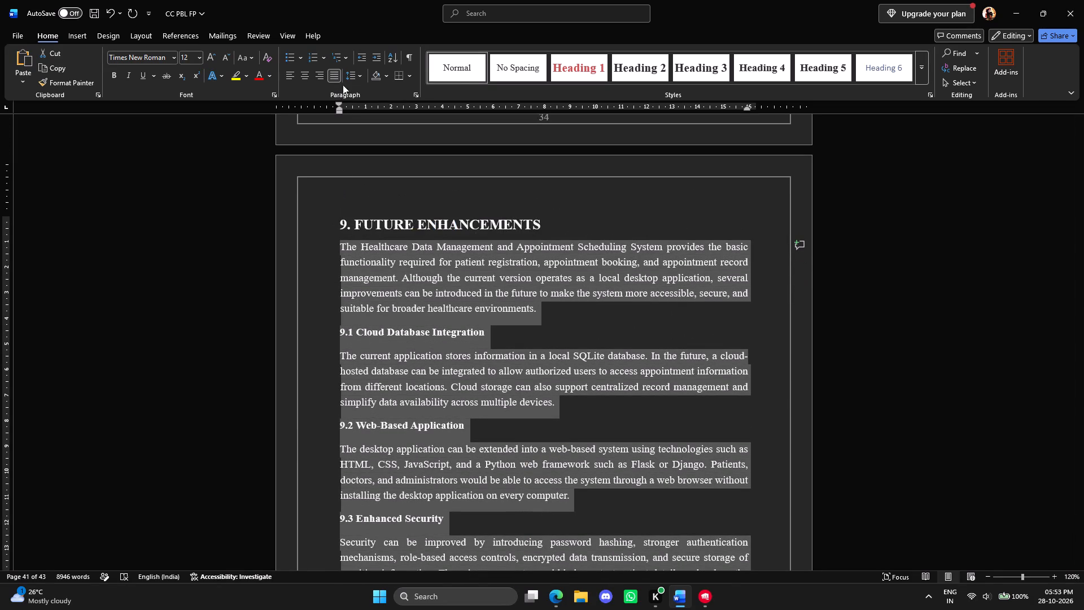
{"action": "left_click", "coordinate": [352, 77]}
{"action": "left_click", "coordinate": [380, 124]}
Enlarge the subheadings 9.1 Cloud Database Integration through 9.5 Appointment Cancellation and Rescheduling to 14 pt, one at a time.
{"action": "left_click", "coordinate": [411, 346]}
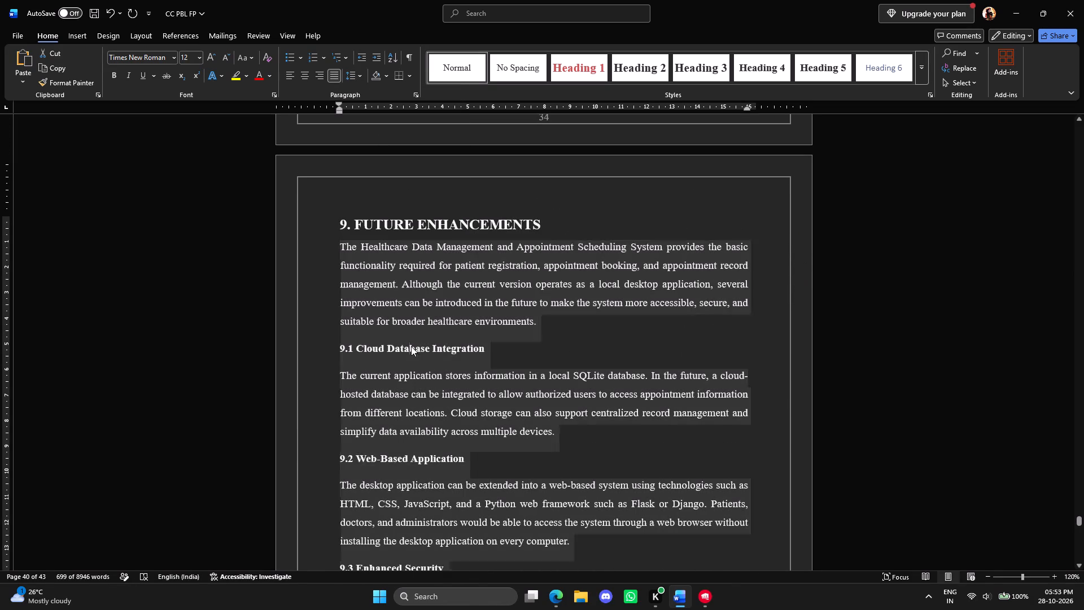
{"action": "triple_click", "coordinate": [411, 346]}
{"action": "left_click", "coordinate": [211, 58]}
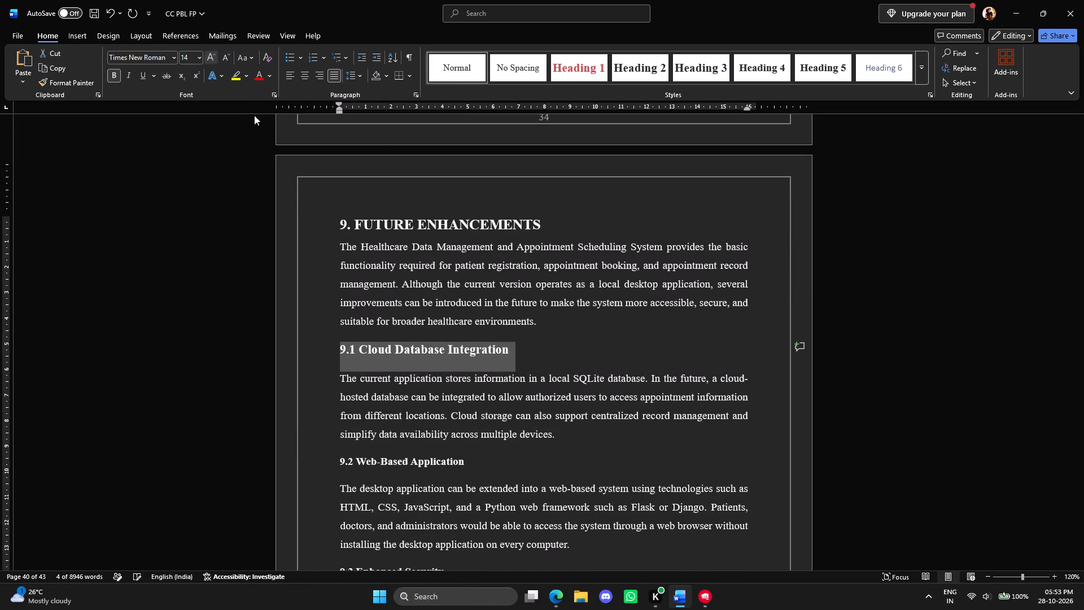
{"action": "triple_click", "coordinate": [388, 465]}
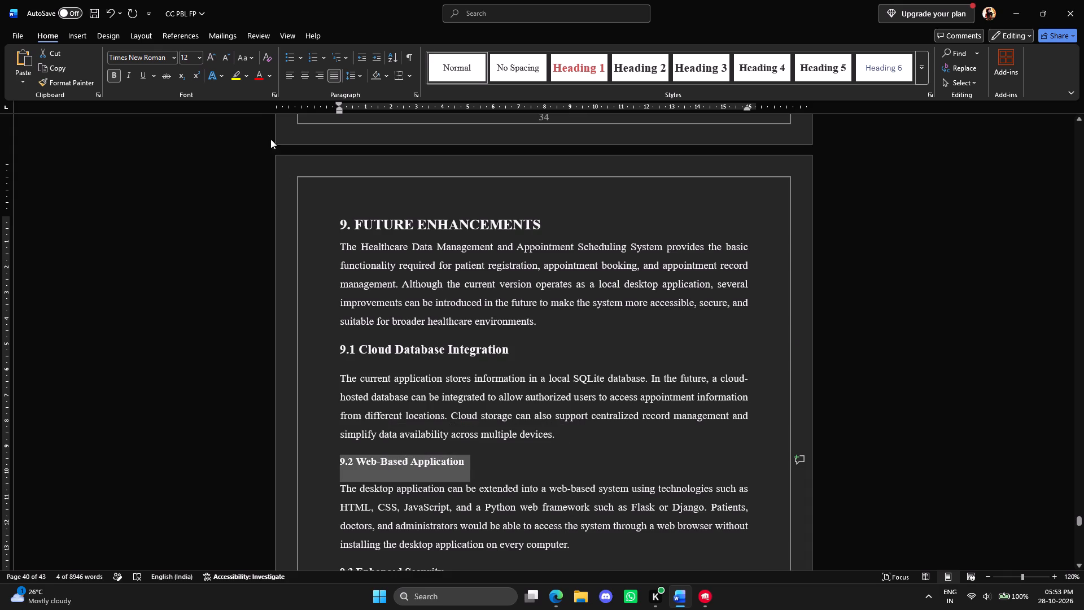
{"action": "left_click", "coordinate": [212, 54]}
{"action": "scroll", "coordinate": [361, 330], "scroll_direction": "down", "scroll_amount": 5}
{"action": "triple_click", "coordinate": [405, 421]}
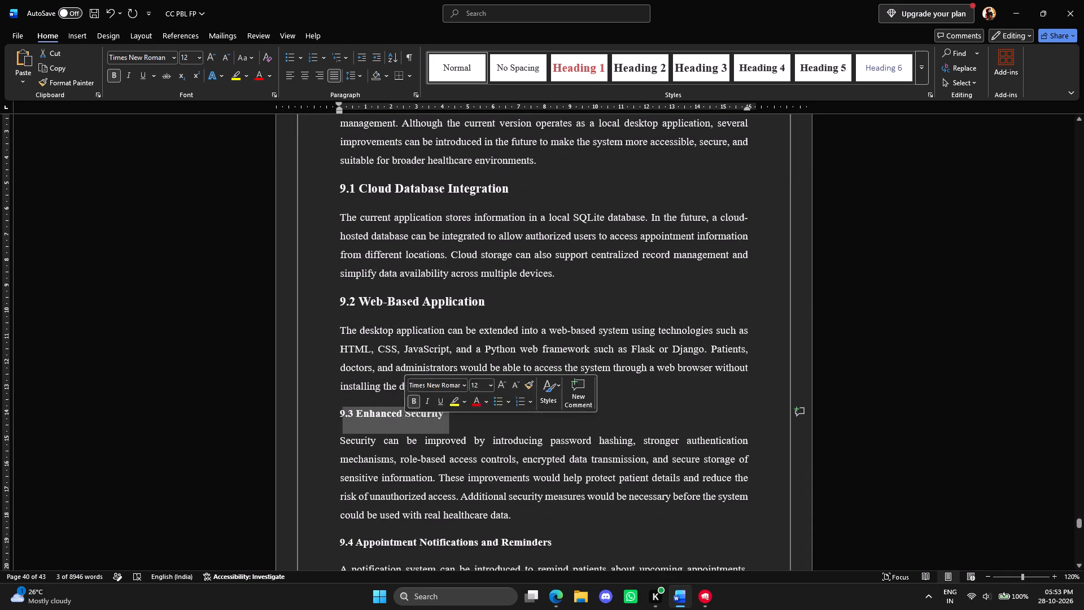
{"action": "left_click", "coordinate": [213, 54]}
{"action": "scroll", "coordinate": [354, 363], "scroll_direction": "down", "scroll_amount": 4}
{"action": "triple_click", "coordinate": [421, 416]}
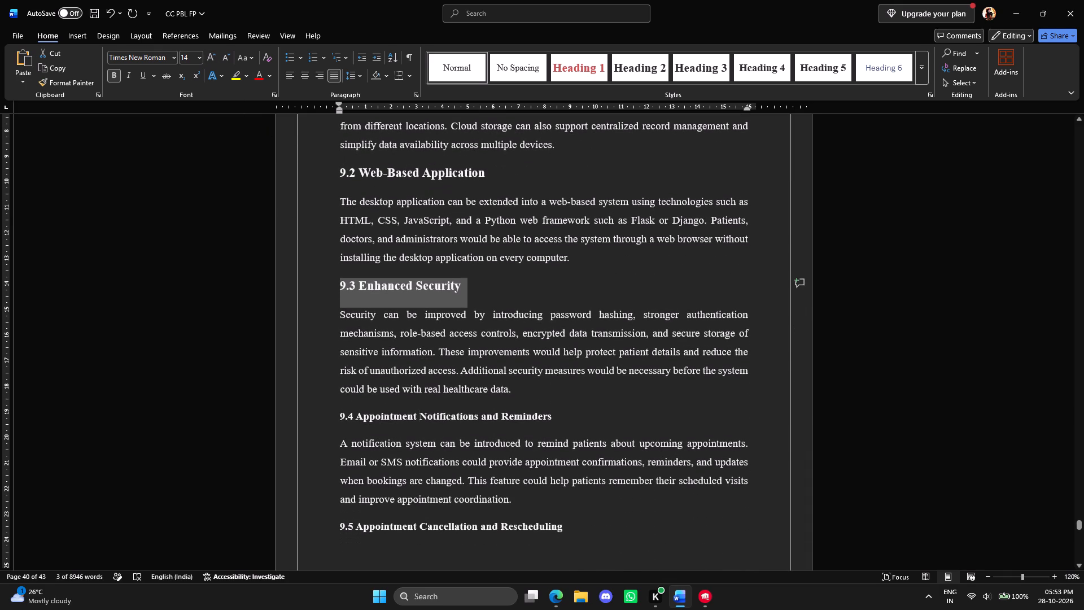
{"action": "left_click", "coordinate": [209, 54]}
{"action": "scroll", "coordinate": [352, 395], "scroll_direction": "down", "scroll_amount": 5}
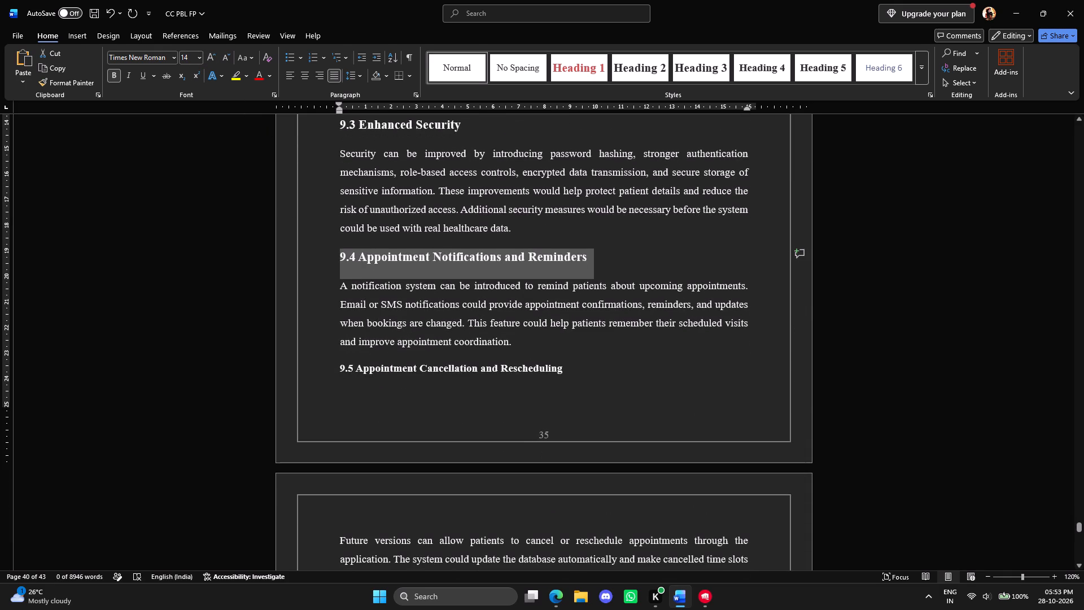
{"action": "triple_click", "coordinate": [402, 368]}
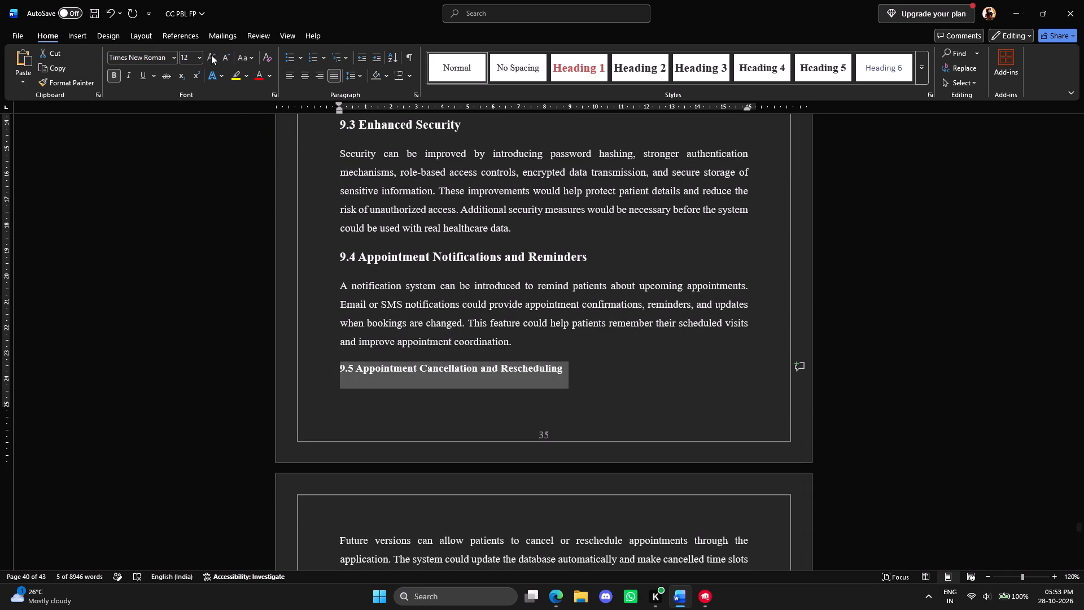
{"action": "left_click", "coordinate": [211, 54]}
Insert two empty paragraphs after the section 9.4 text to push the 9.5 subheading onto the next page.
{"action": "left_click", "coordinate": [543, 346]}
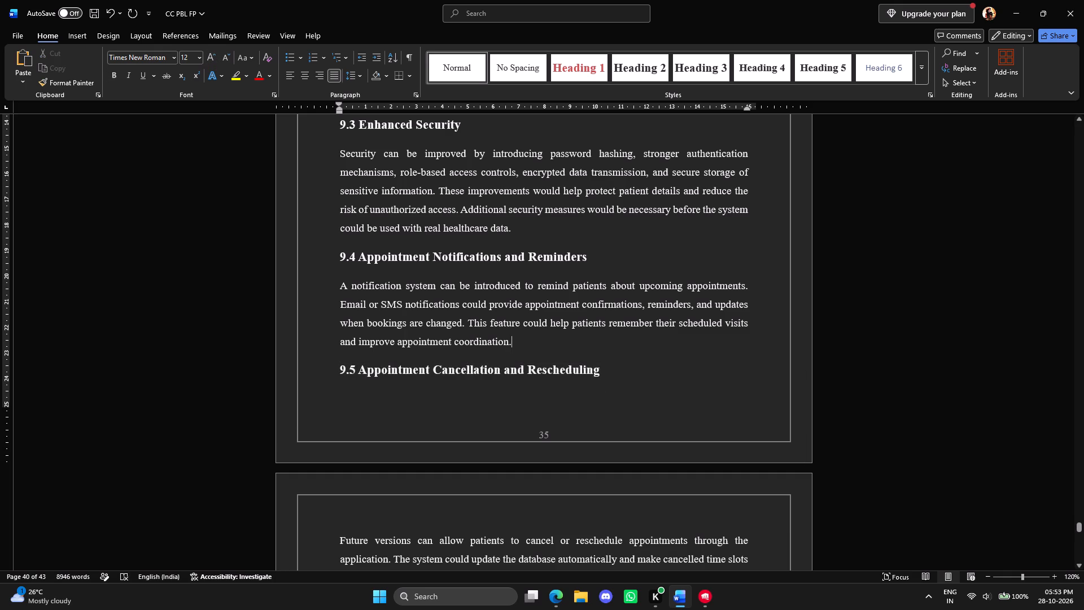
{"action": "key", "text": "Return"}
{"action": "key", "text": "Return"}
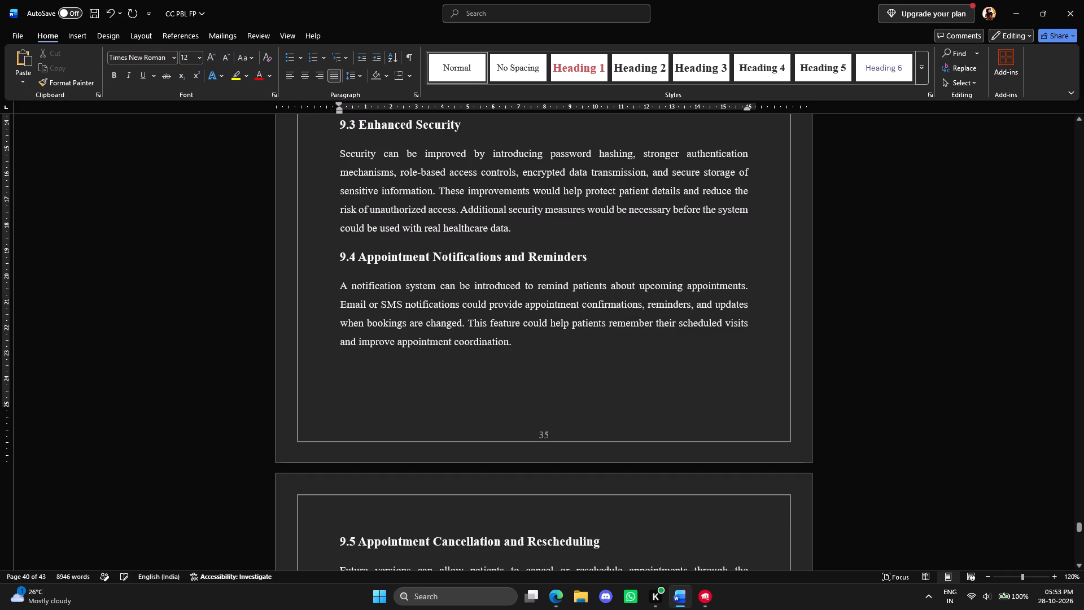
Enlarge the subheadings 9.6 Doctor Availability Management through 9.10 Backup and Recovery to 14 pt, one at a time.
{"action": "scroll", "coordinate": [536, 346], "scroll_direction": "down", "scroll_amount": 6}
{"action": "triple_click", "coordinate": [413, 470]}
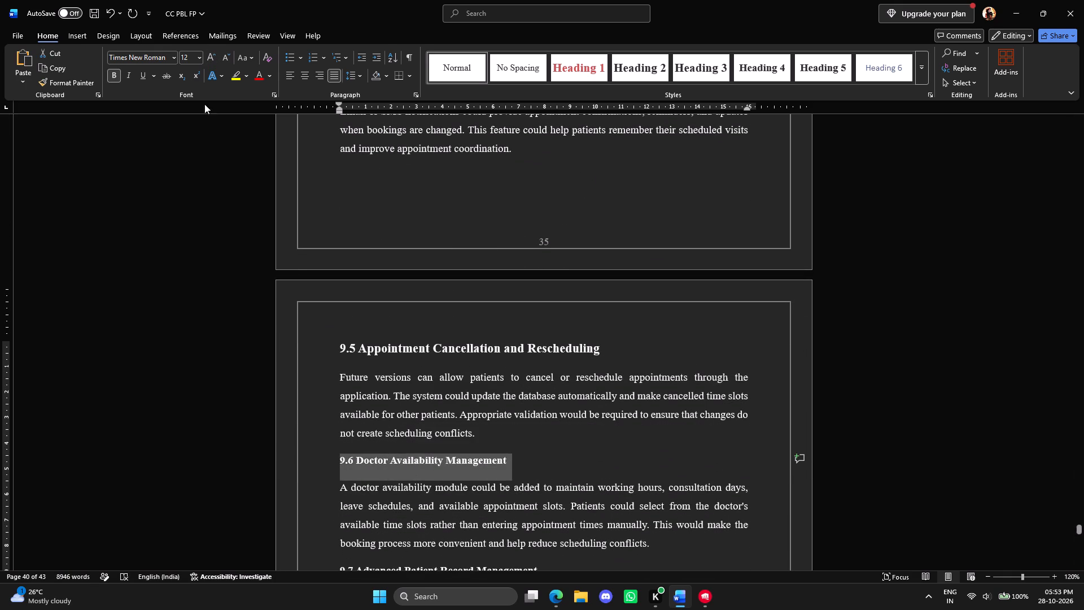
{"action": "left_click", "coordinate": [214, 49]}
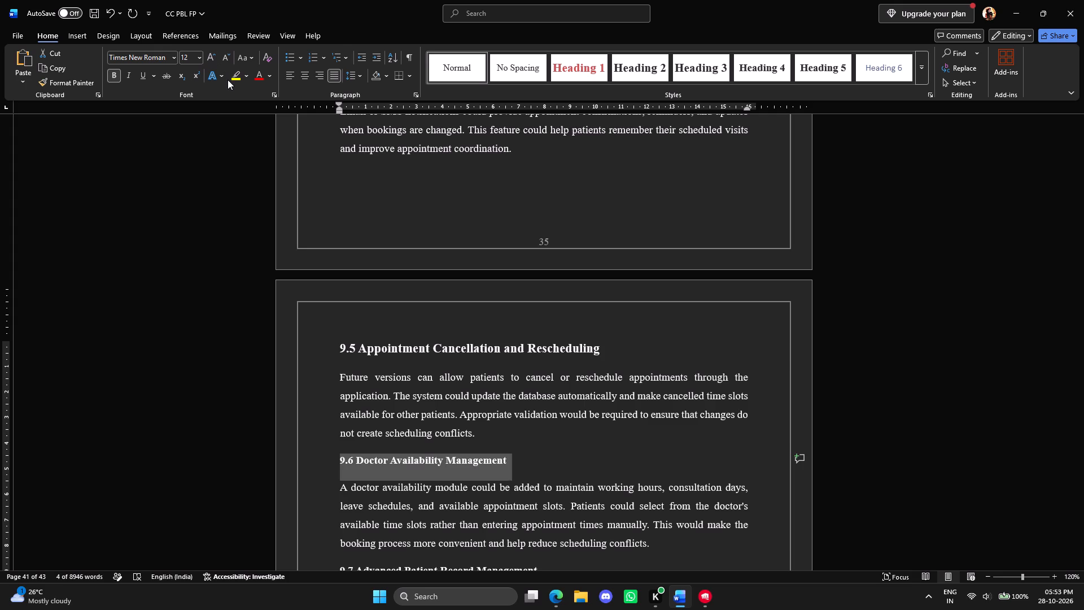
{"action": "left_click", "coordinate": [216, 57]}
{"action": "scroll", "coordinate": [294, 242], "scroll_direction": "down", "scroll_amount": 6}
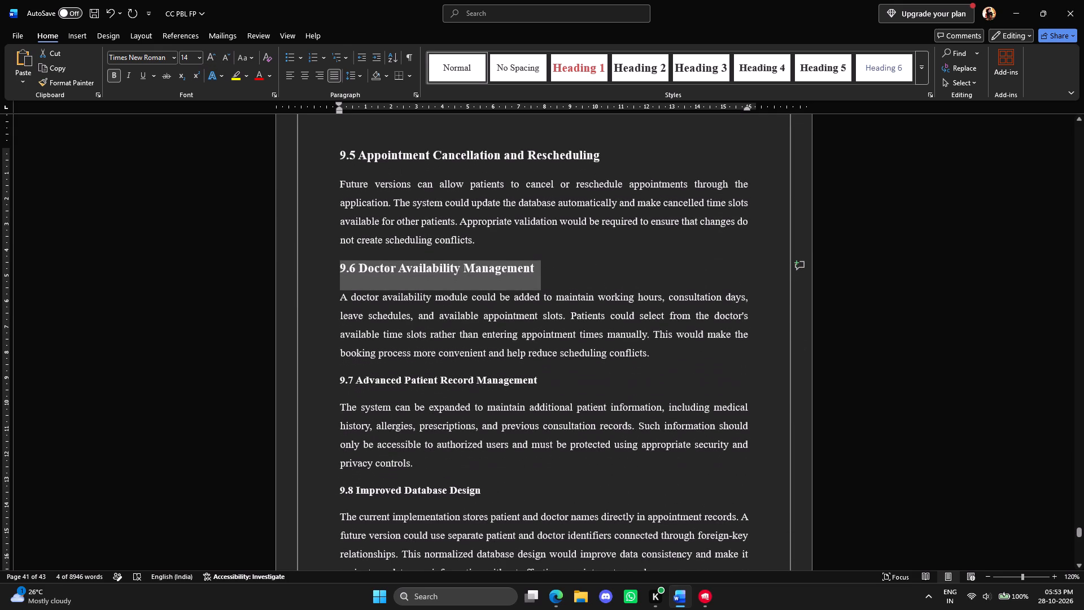
{"action": "triple_click", "coordinate": [378, 382]}
{"action": "left_click", "coordinate": [211, 54]}
{"action": "scroll", "coordinate": [297, 241], "scroll_direction": "down", "scroll_amount": 2}
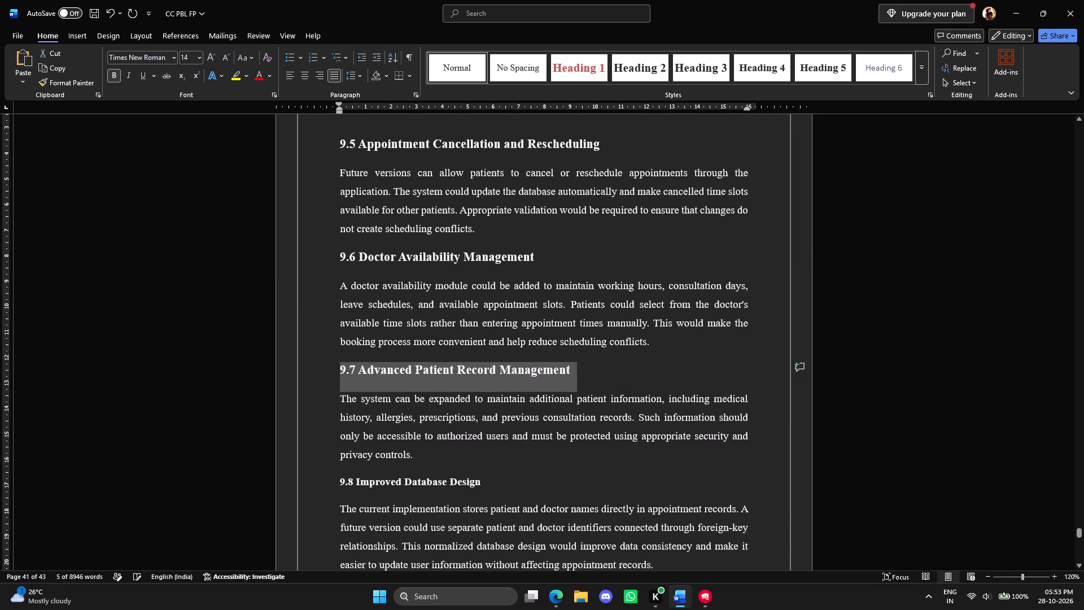
{"action": "scroll", "coordinate": [305, 249], "scroll_direction": "down", "scroll_amount": 2}
{"action": "triple_click", "coordinate": [383, 368]}
{"action": "left_click", "coordinate": [217, 59]}
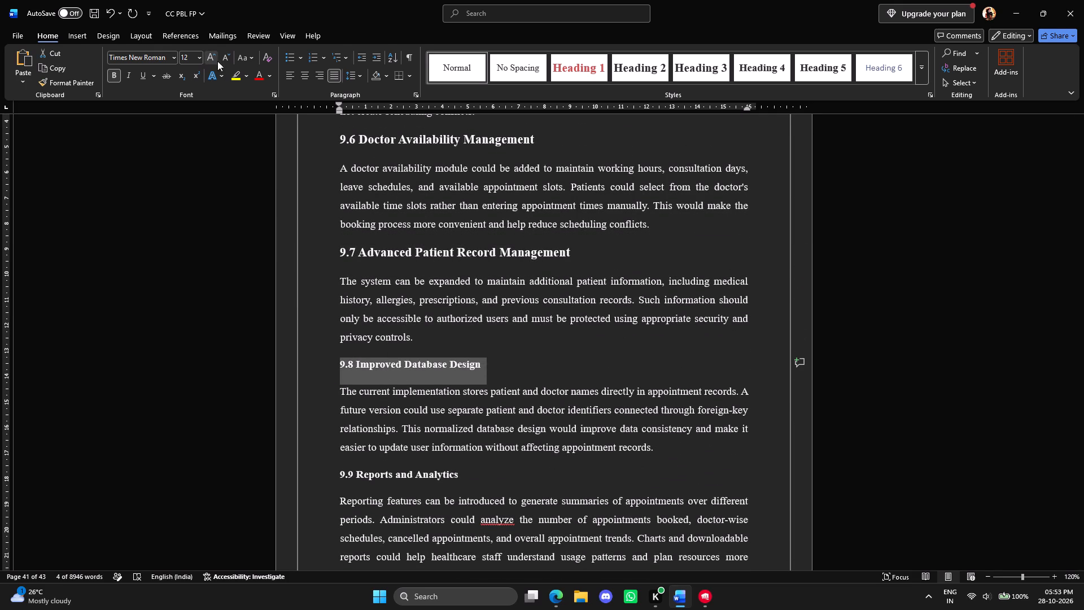
{"action": "triple_click", "coordinate": [400, 475]}
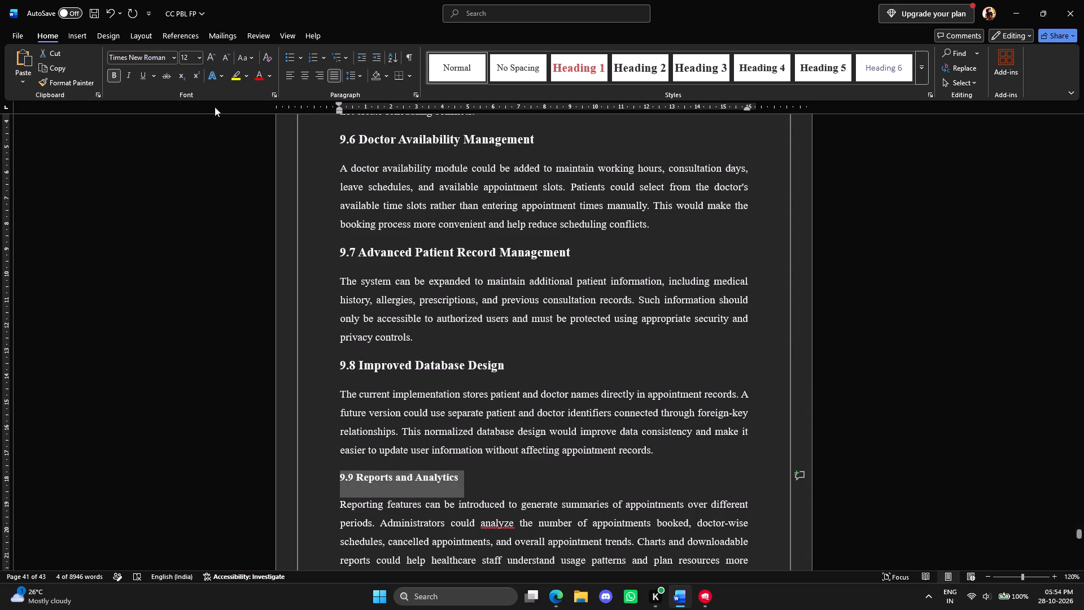
{"action": "left_click", "coordinate": [214, 55]}
{"action": "scroll", "coordinate": [262, 256], "scroll_direction": "down", "scroll_amount": 5}
{"action": "triple_click", "coordinate": [384, 454]}
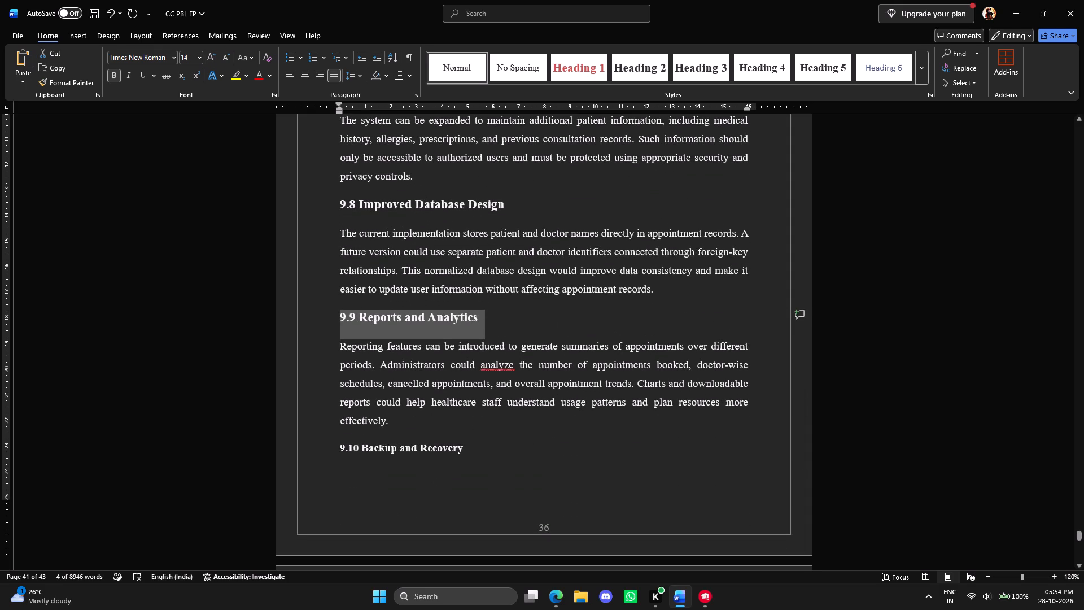
{"action": "left_click", "coordinate": [212, 58]}
Insert two empty paragraphs after the section 9.9 text to push the 9.10 subheading onto the next page.
{"action": "left_click", "coordinate": [447, 424]}
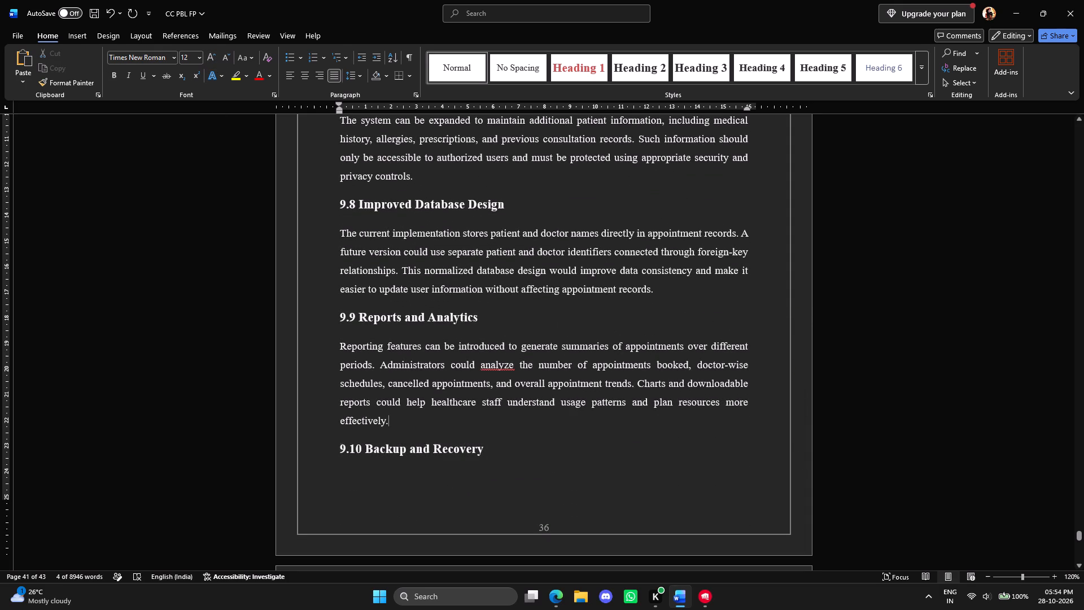
{"action": "key", "text": "Return"}
{"action": "key", "text": "Return"}
Enlarge the subheadings 9.11 Mobile Application Support, 9.12 Scalability and Multi-User Access, and 9.13 Conclusion of Future Enhancements to 14 pt.
{"action": "scroll", "coordinate": [421, 399], "scroll_direction": "down", "scroll_amount": 11}
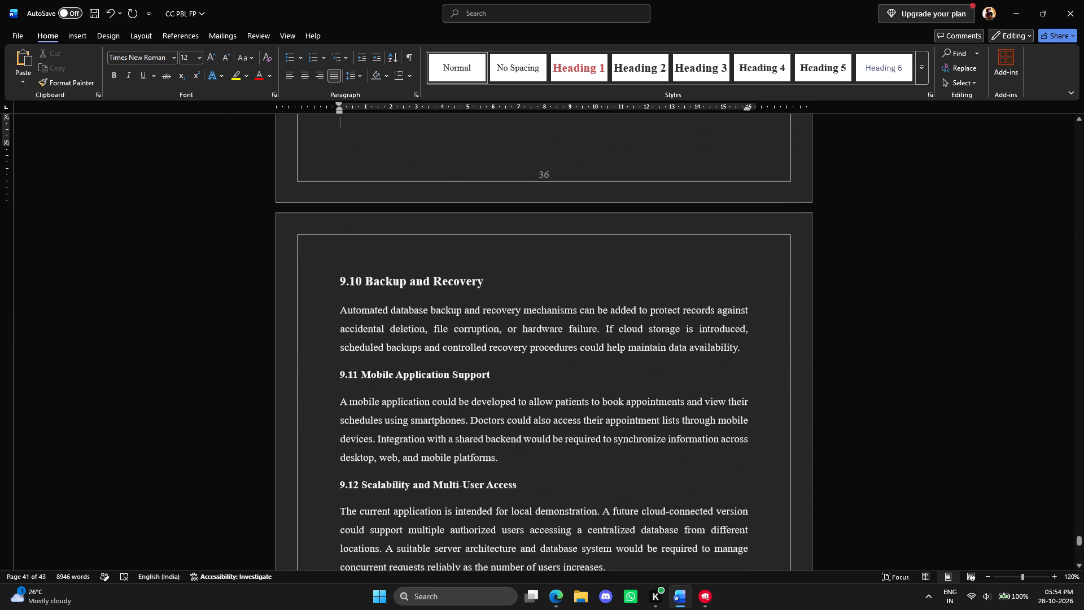
{"action": "triple_click", "coordinate": [403, 376]}
{"action": "left_click", "coordinate": [213, 54]}
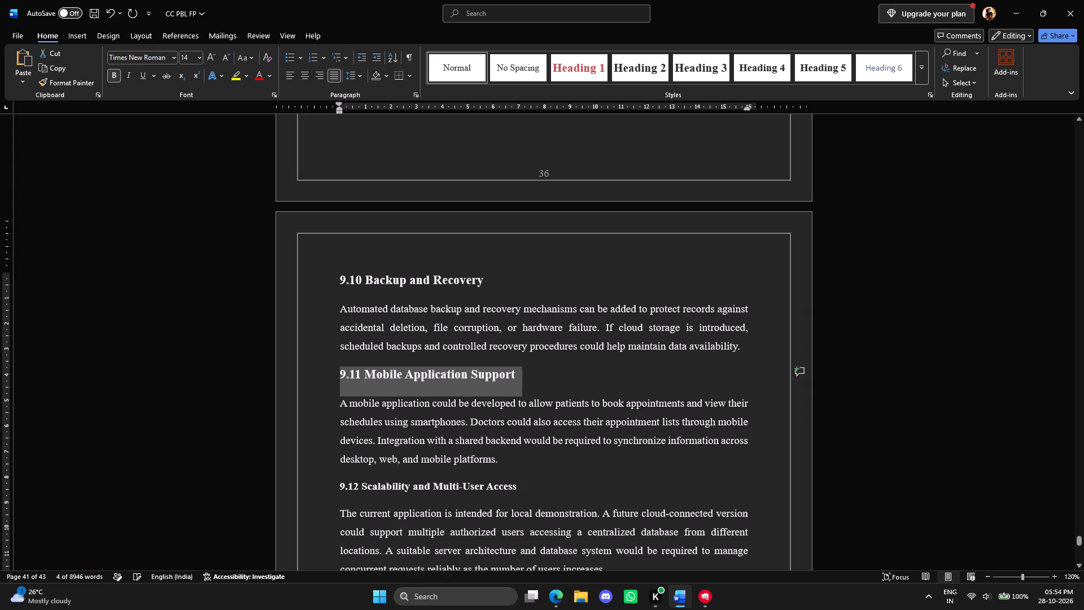
{"action": "scroll", "coordinate": [477, 306], "scroll_direction": "down", "scroll_amount": 4}
{"action": "triple_click", "coordinate": [445, 352]}
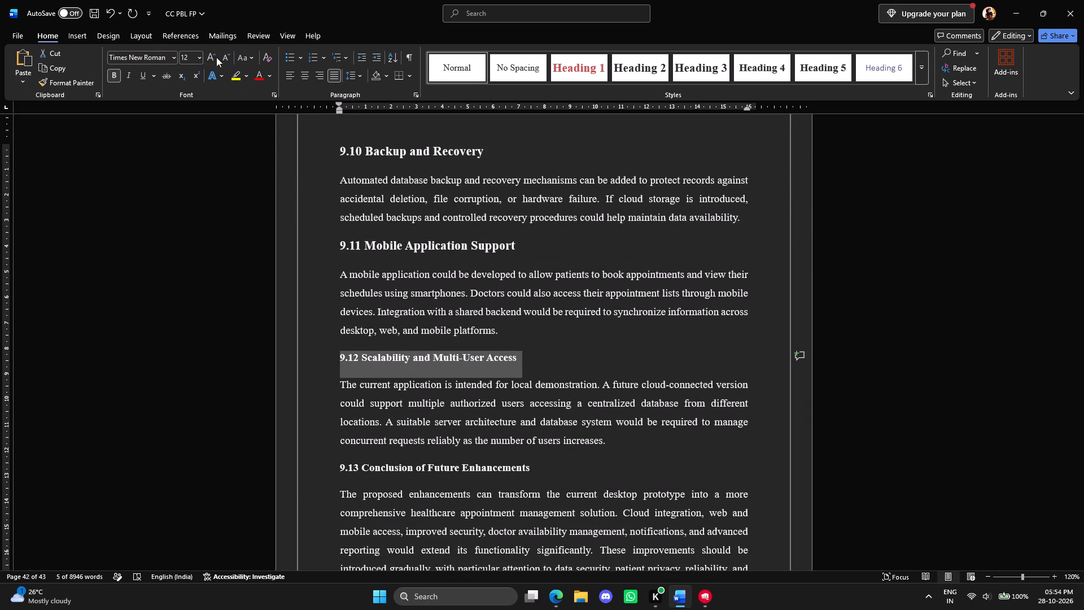
{"action": "left_click", "coordinate": [216, 57]}
{"action": "scroll", "coordinate": [379, 264], "scroll_direction": "down", "scroll_amount": 3}
{"action": "triple_click", "coordinate": [412, 377]}
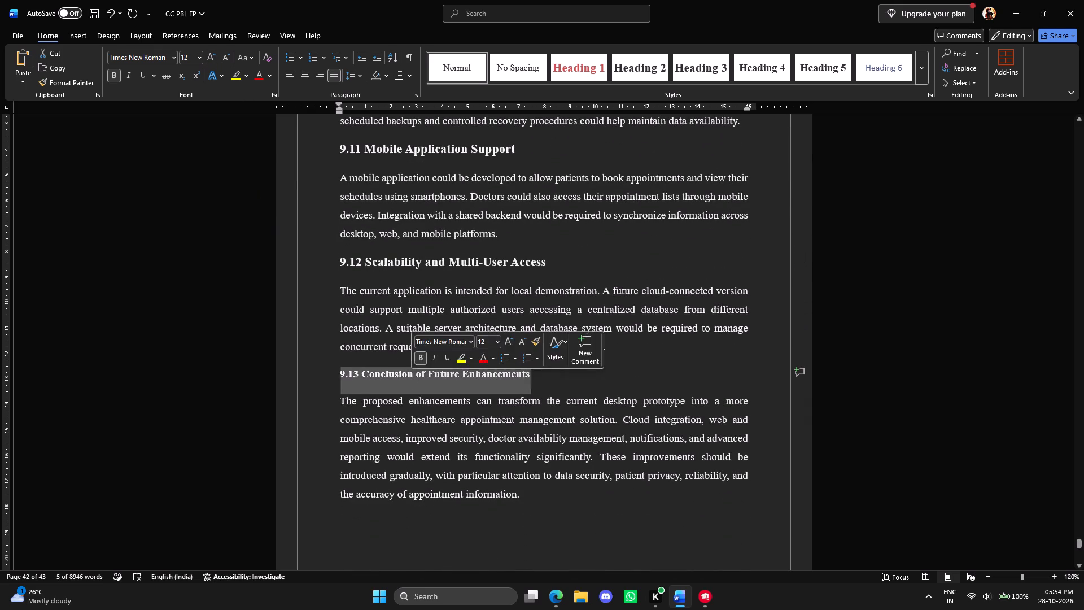
{"action": "left_click", "coordinate": [211, 57]}
Delete the surplus empty paragraphs between the end of section 9.13 and the REFERENCES heading.
{"action": "scroll", "coordinate": [377, 328], "scroll_direction": "down", "scroll_amount": 12}
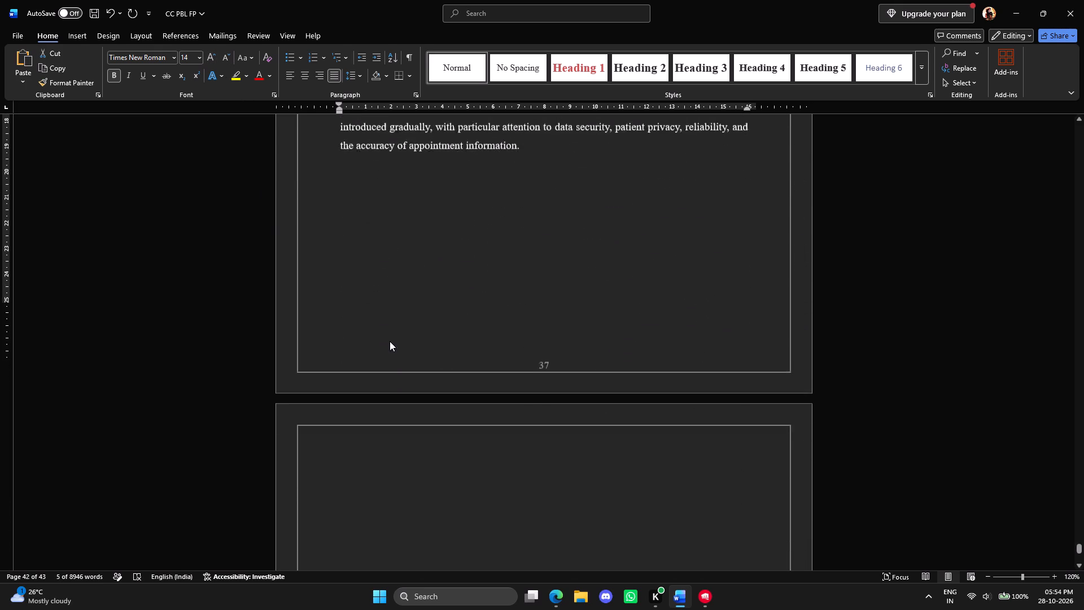
{"action": "scroll", "coordinate": [394, 349], "scroll_direction": "down", "scroll_amount": 5}
{"action": "left_click_drag", "start_coordinate": [418, 443], "coordinate": [376, 190]}
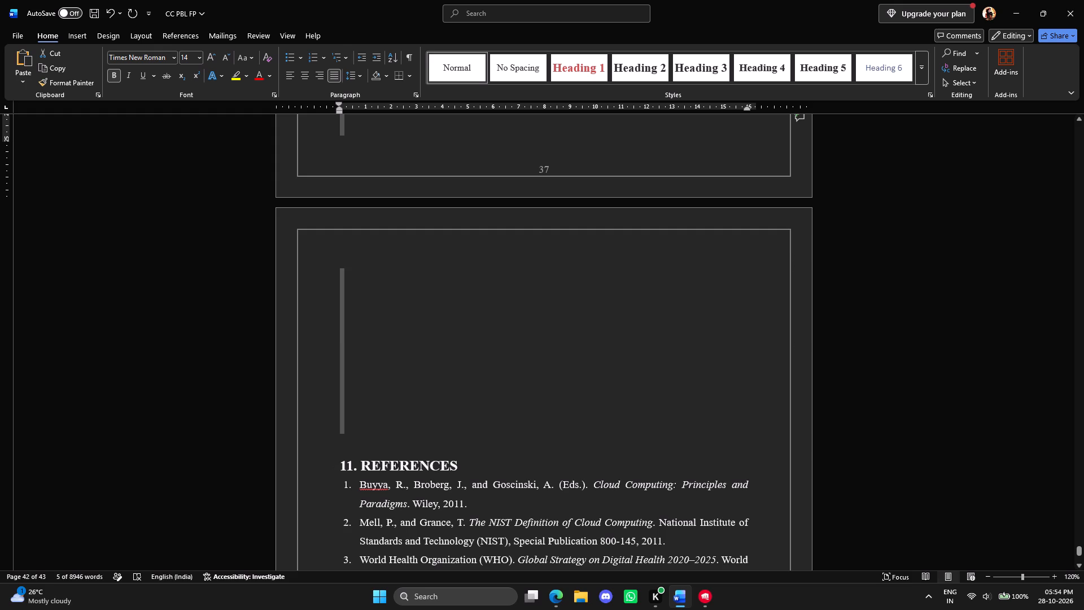
{"action": "left_click_drag", "start_coordinate": [376, 190], "coordinate": [380, 210]}
{"action": "key", "text": "BackSpace"}
{"action": "scroll", "coordinate": [404, 237], "scroll_direction": "up", "scroll_amount": 5}
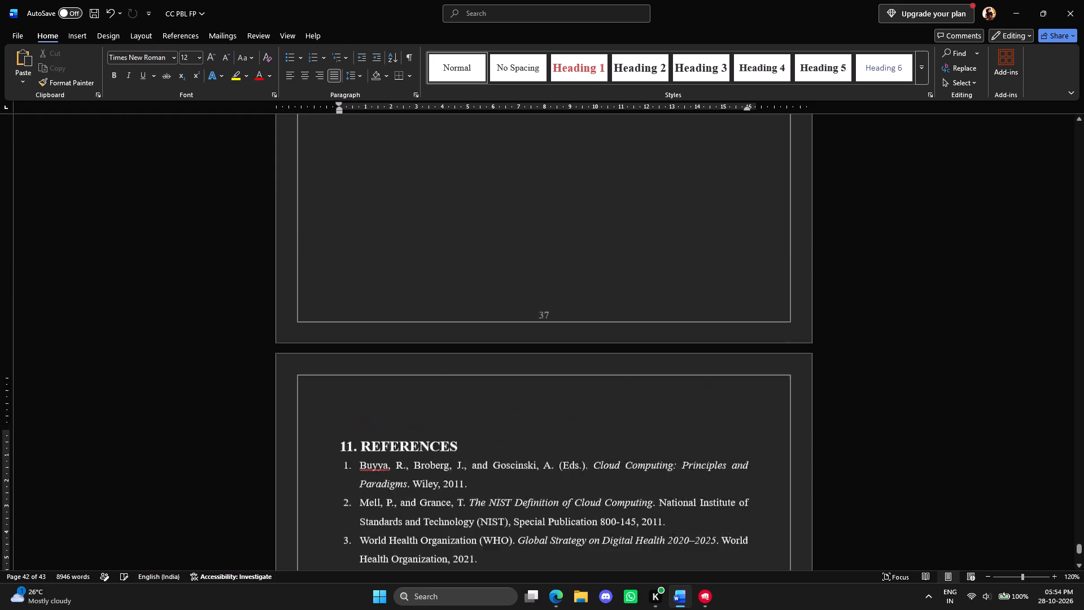
{"action": "scroll", "coordinate": [406, 243], "scroll_direction": "up", "scroll_amount": 1}
{"action": "key", "text": "BackSpace"}
{"action": "key", "text": "BackSpace"}
{"action": "scroll", "coordinate": [406, 243], "scroll_direction": "up", "scroll_amount": 6}
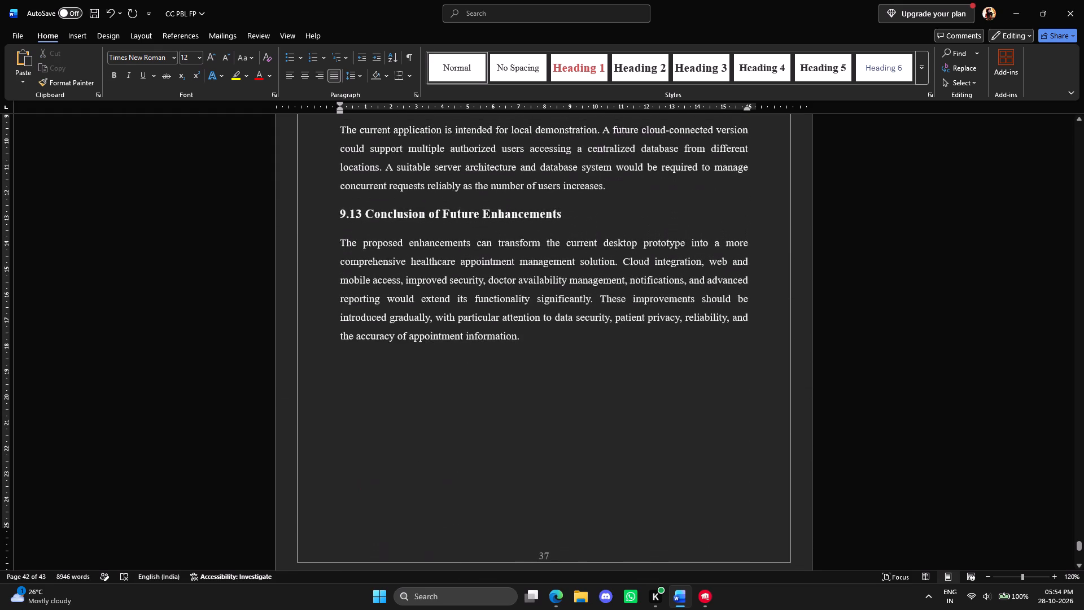
Renumber the "REFERENCES" chapter heading as 10.
{"action": "scroll", "coordinate": [409, 251], "scroll_direction": "down", "scroll_amount": 11}
{"action": "left_click", "coordinate": [351, 312]}
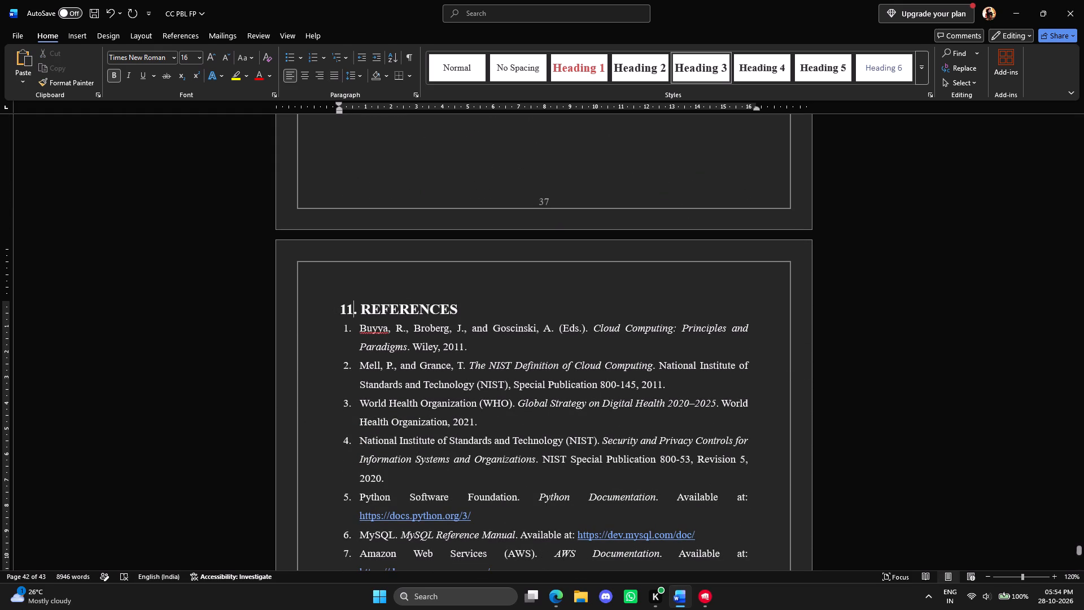
{"action": "key", "text": "BackSpace"}
{"action": "key", "text": "0"}
{"action": "scroll", "coordinate": [419, 340], "scroll_direction": "down", "scroll_amount": 14}
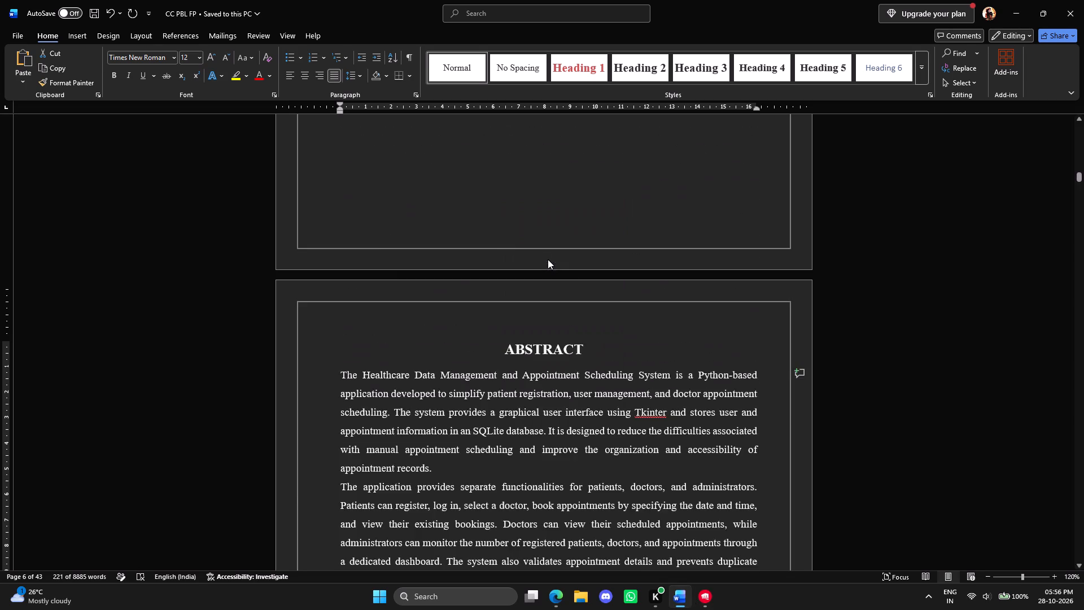
Delete the duplicate "ABSTRACT" line at the start of the pasted text.
{"action": "scroll", "coordinate": [672, 437], "scroll_direction": "up", "scroll_amount": 11}
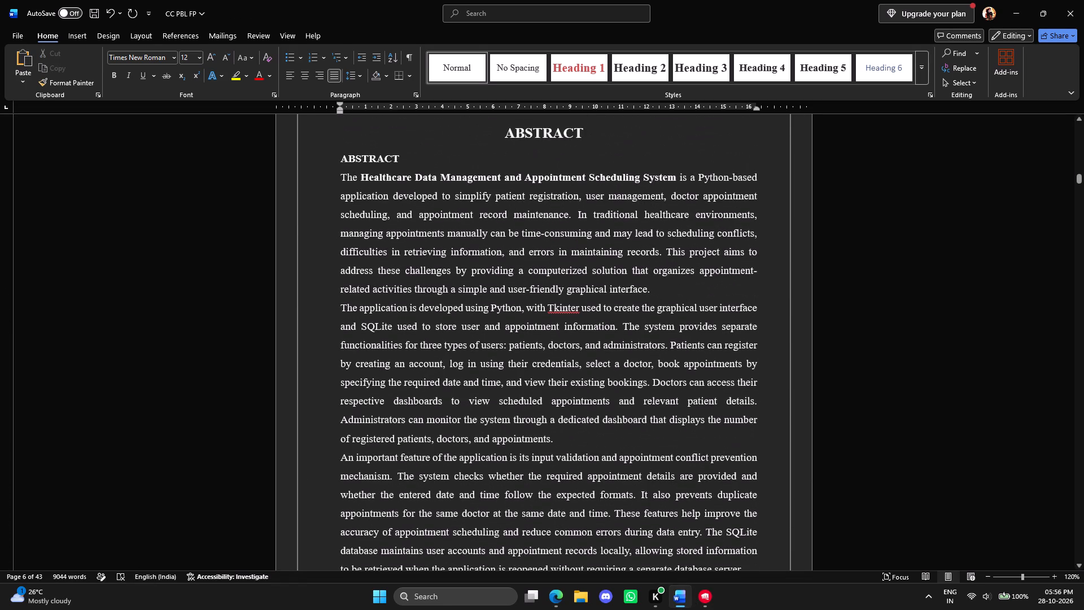
{"action": "triple_click", "coordinate": [391, 153]}
{"action": "key", "text": "BackSpace"}
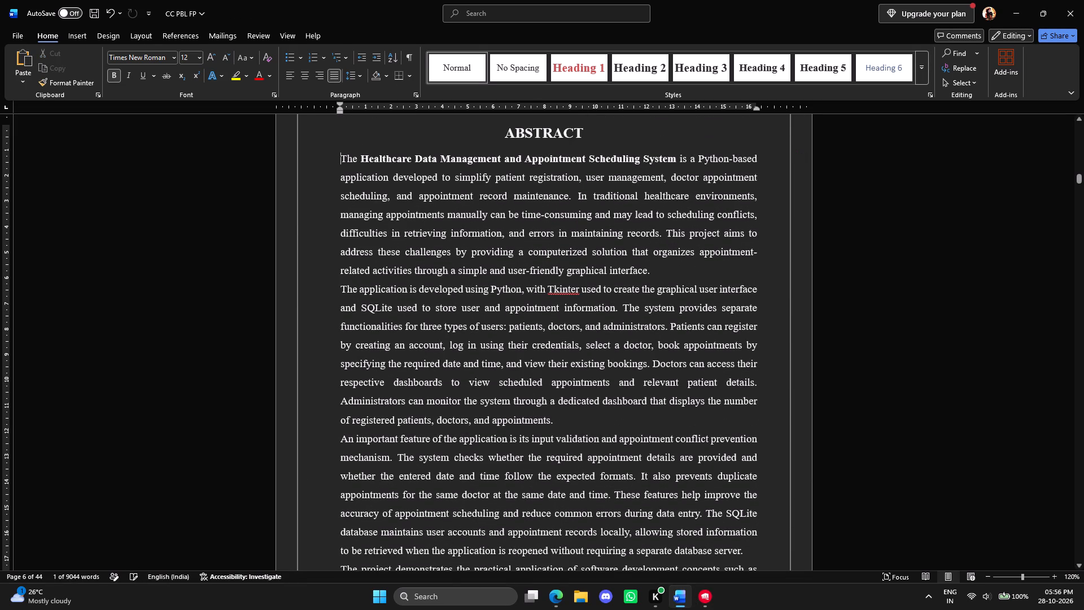
Remove the bold formatting from the new abstract paragraphs and apply 1.5 line spacing to them.
{"action": "left_click_drag", "start_coordinate": [341, 160], "coordinate": [535, 371]}
{"action": "scroll", "coordinate": [671, 609], "scroll_direction": "down", "scroll_amount": 1}
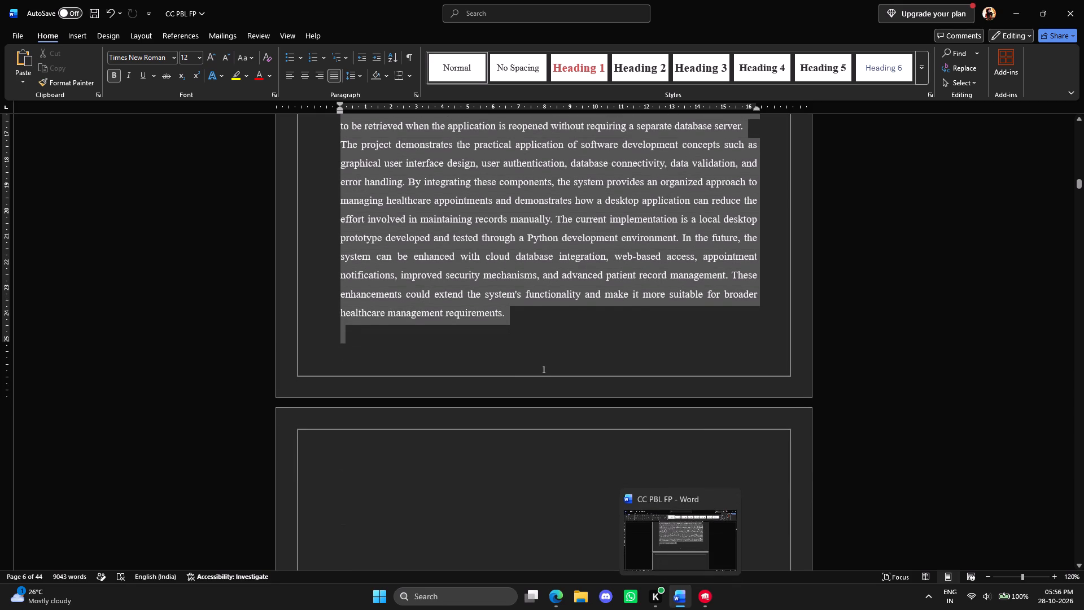
{"action": "left_click_drag", "start_coordinate": [535, 371], "coordinate": [513, 319]}
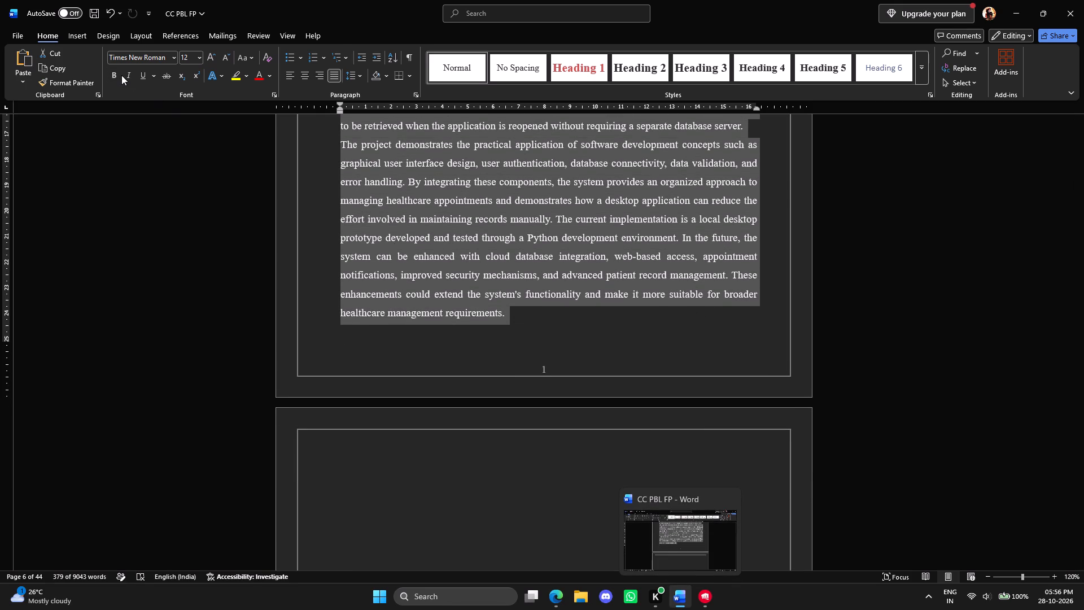
{"action": "left_click", "coordinate": [121, 75]}
{"action": "double_click", "coordinate": [120, 75]}
{"action": "left_click", "coordinate": [356, 77]}
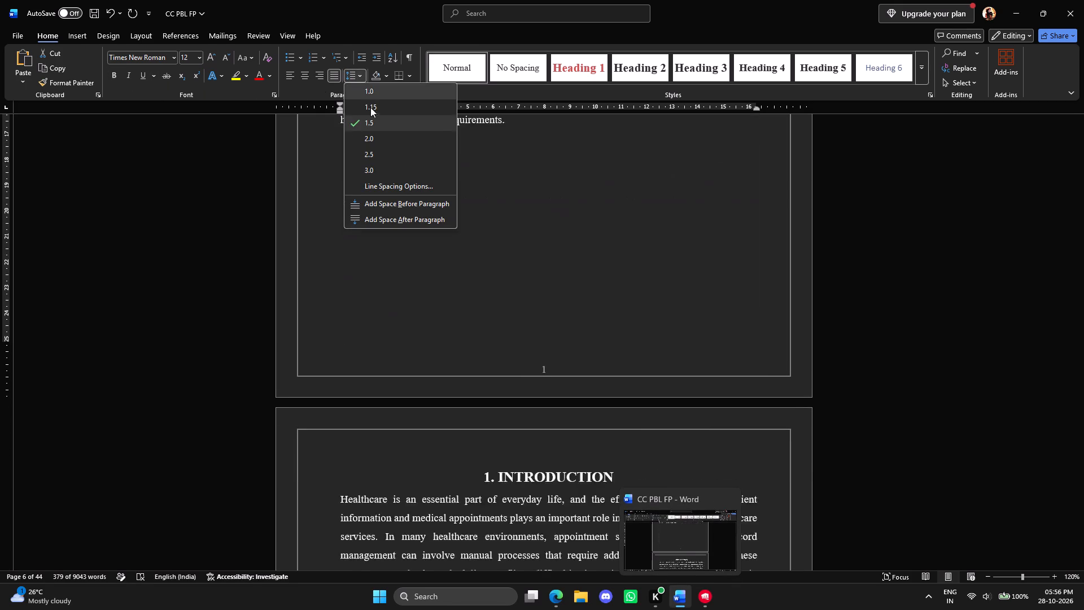
{"action": "left_click", "coordinate": [374, 123]}
{"action": "scroll", "coordinate": [645, 384], "scroll_direction": "up", "scroll_amount": 12}
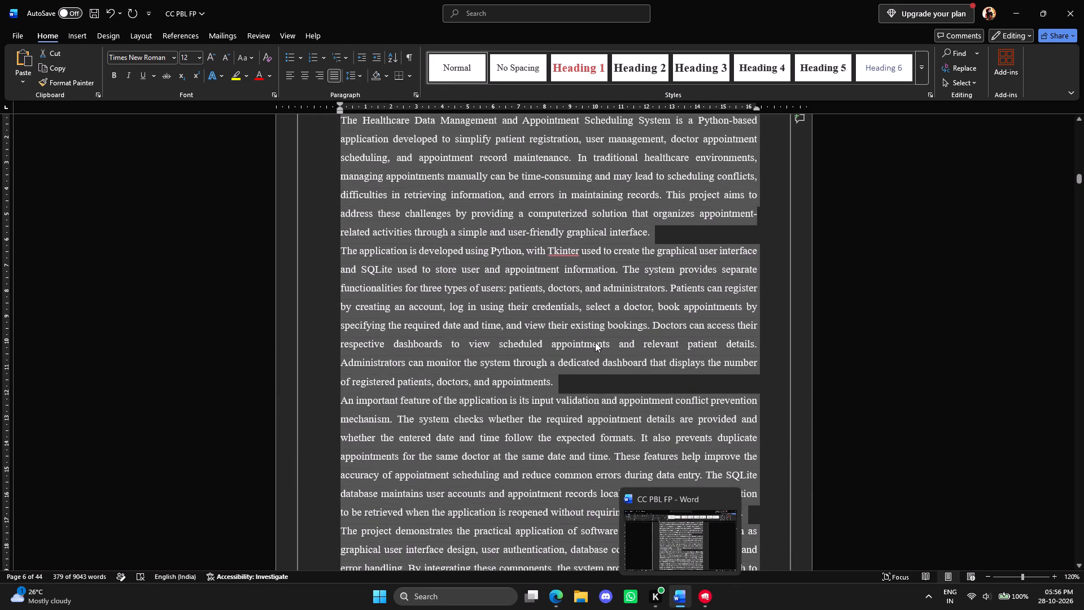
{"action": "left_click", "coordinate": [595, 342]}
{"action": "scroll", "coordinate": [607, 351], "scroll_direction": "up", "scroll_amount": 5}
{"action": "left_click", "coordinate": [709, 382]}
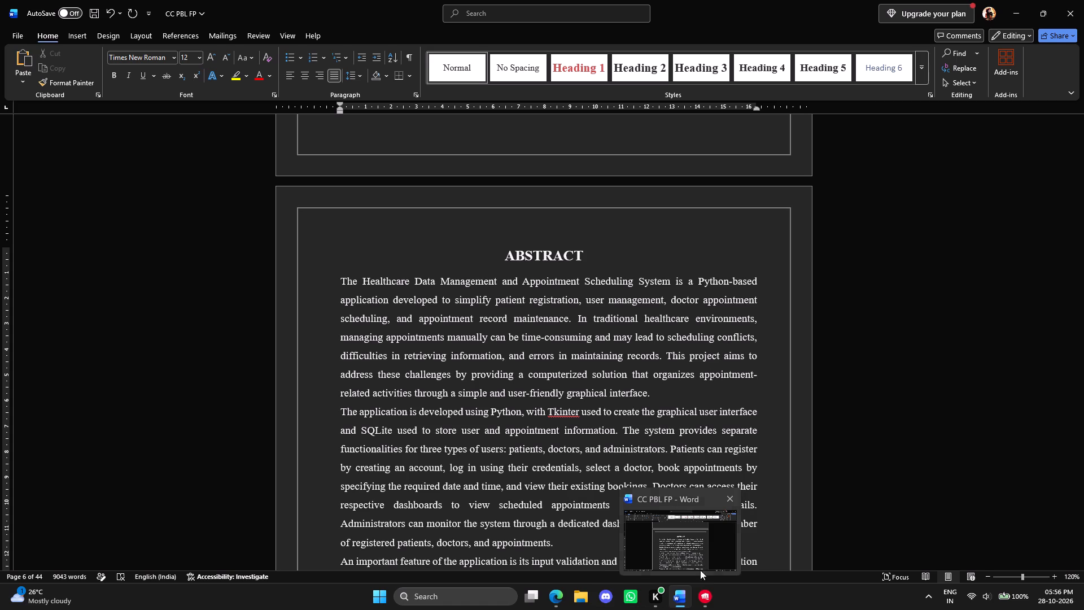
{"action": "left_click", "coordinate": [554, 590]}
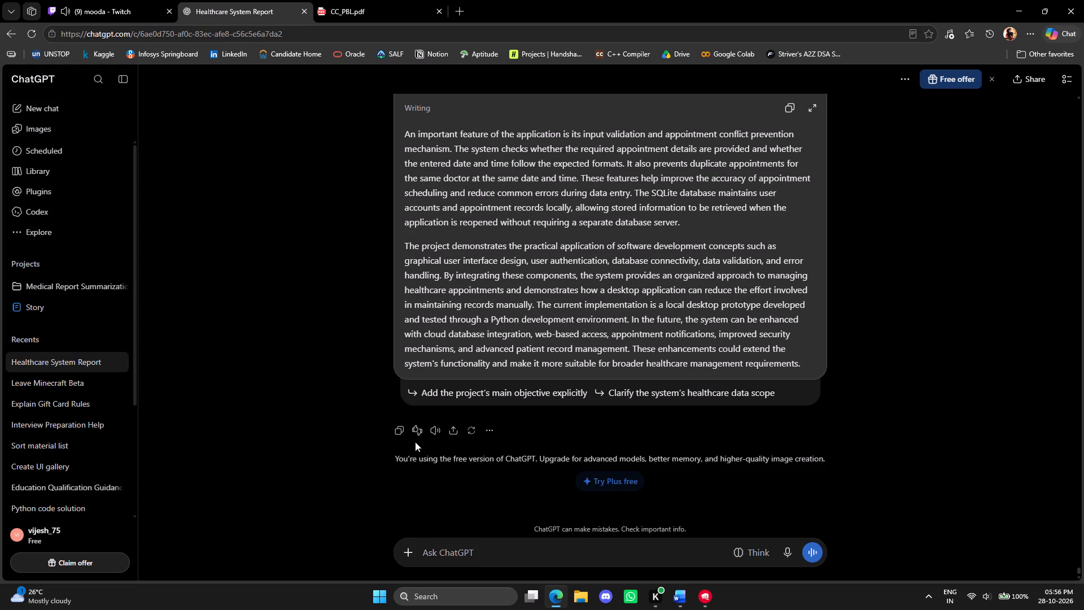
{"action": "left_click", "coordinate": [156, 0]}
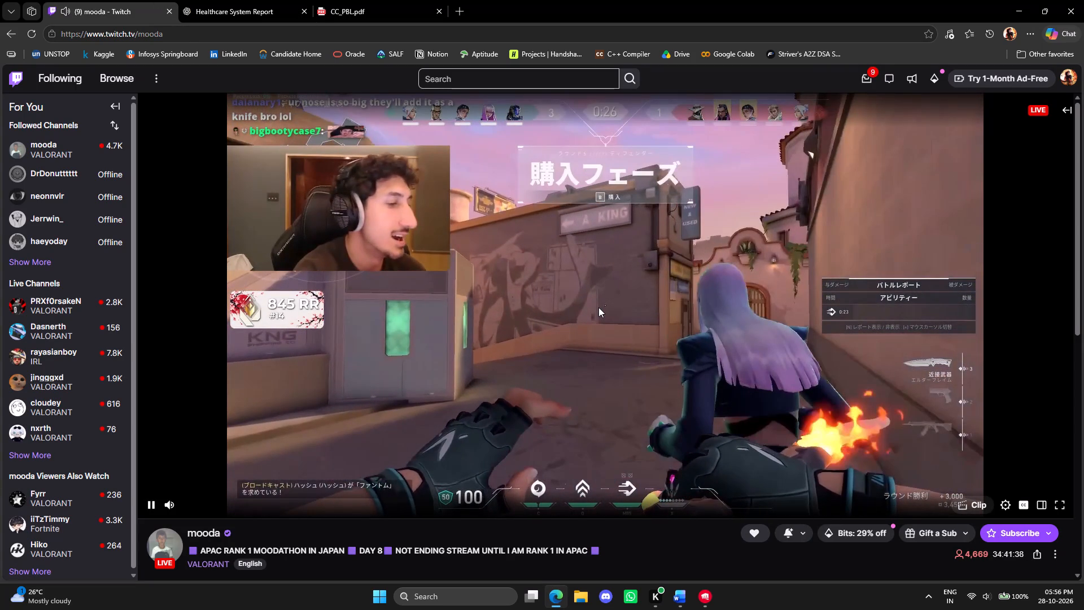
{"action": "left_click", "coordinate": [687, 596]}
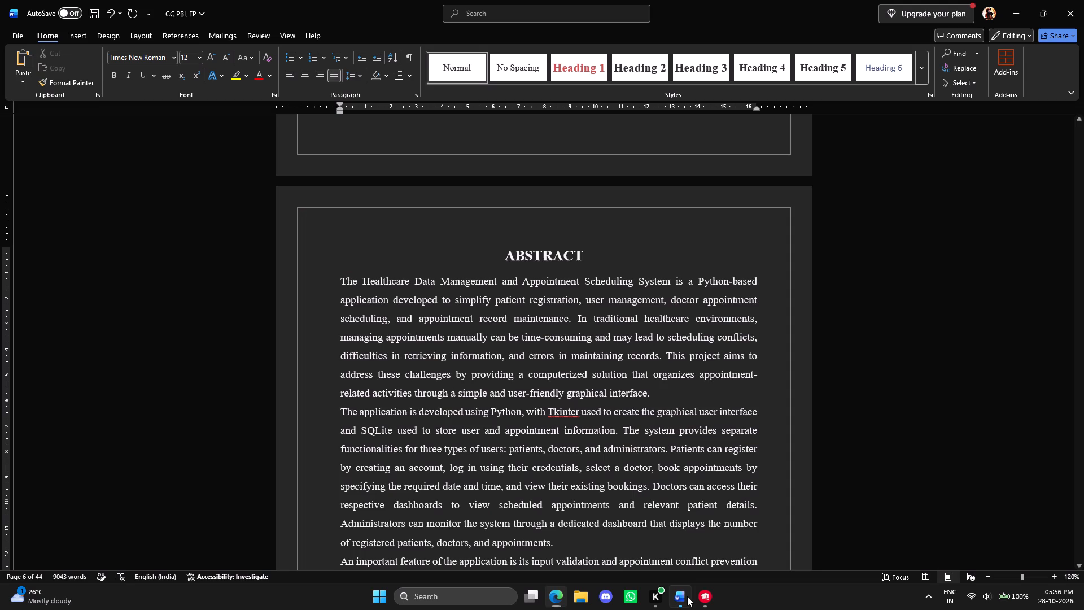
Delete the empty paragraphs above the "1. INTRODUCTION" heading so the chapter starts at the top of its page.
{"action": "scroll", "coordinate": [553, 333], "scroll_direction": "down", "scroll_amount": 20}
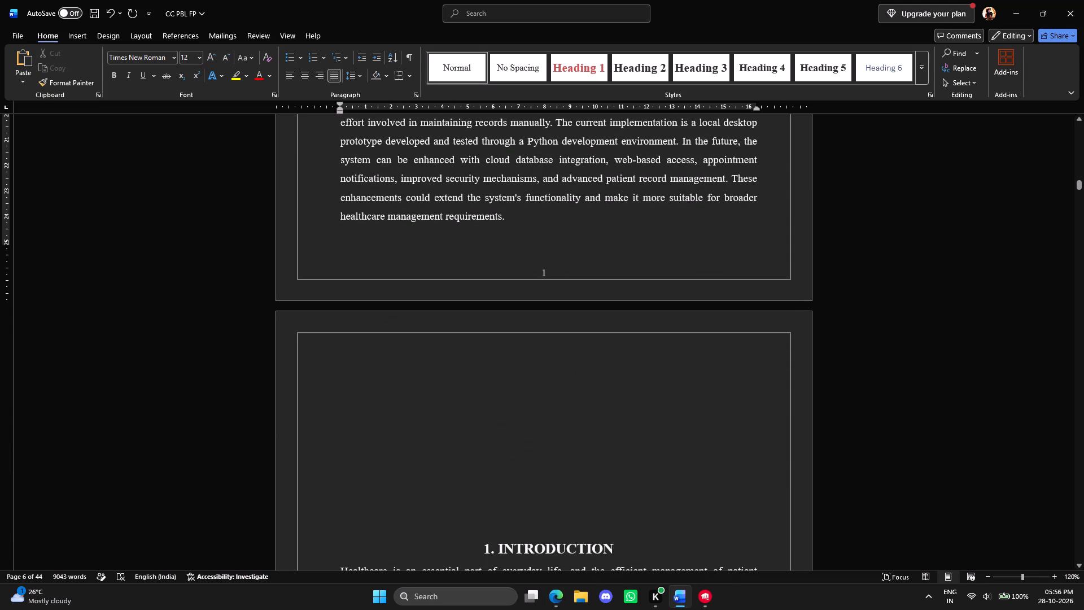
{"action": "left_click_drag", "start_coordinate": [501, 530], "coordinate": [495, 340]}
{"action": "key", "text": "BackSpace"}
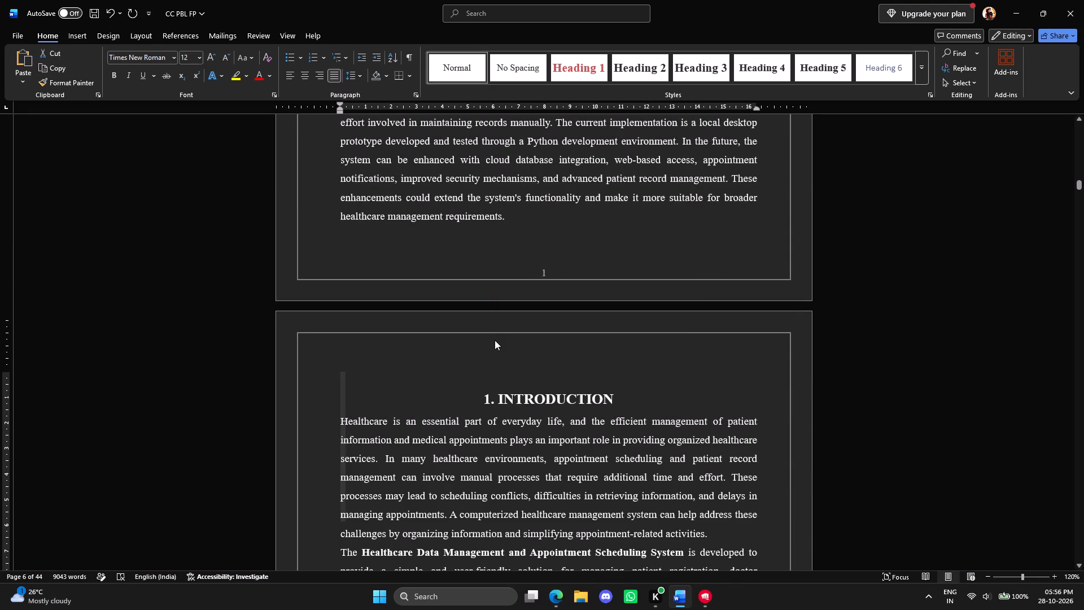
{"action": "key", "text": "BackSpace"}
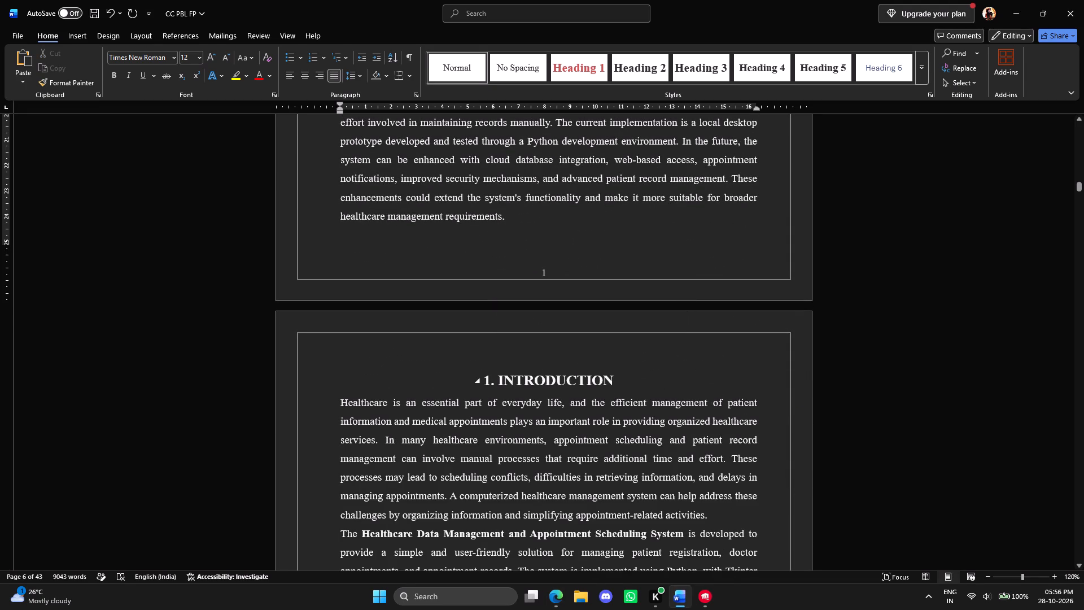
Review chapters 1 and 2 and the start of chapter 3 for consistent formatting and page layout.
{"action": "scroll", "coordinate": [580, 387], "scroll_direction": "down", "scroll_amount": 6}
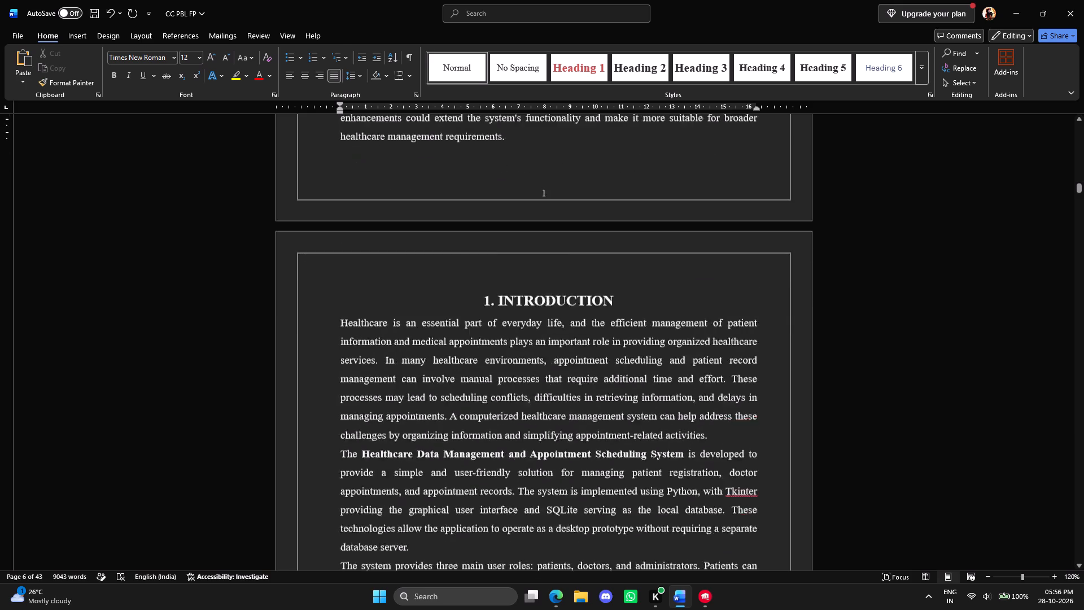
{"action": "scroll", "coordinate": [580, 387], "scroll_direction": "down", "scroll_amount": 19}
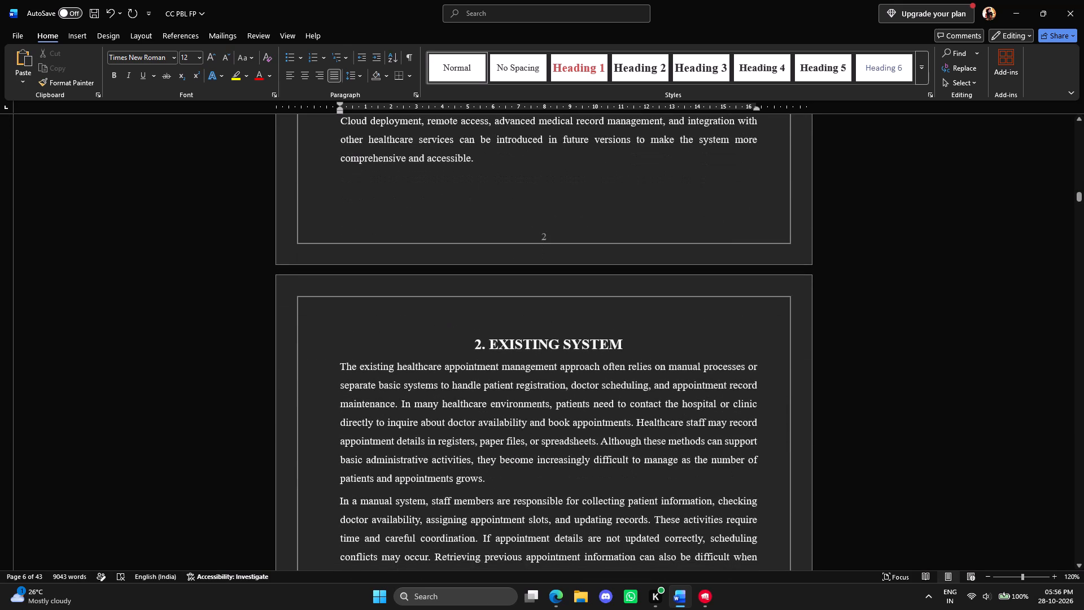
{"action": "scroll", "coordinate": [580, 387], "scroll_direction": "down", "scroll_amount": 17}
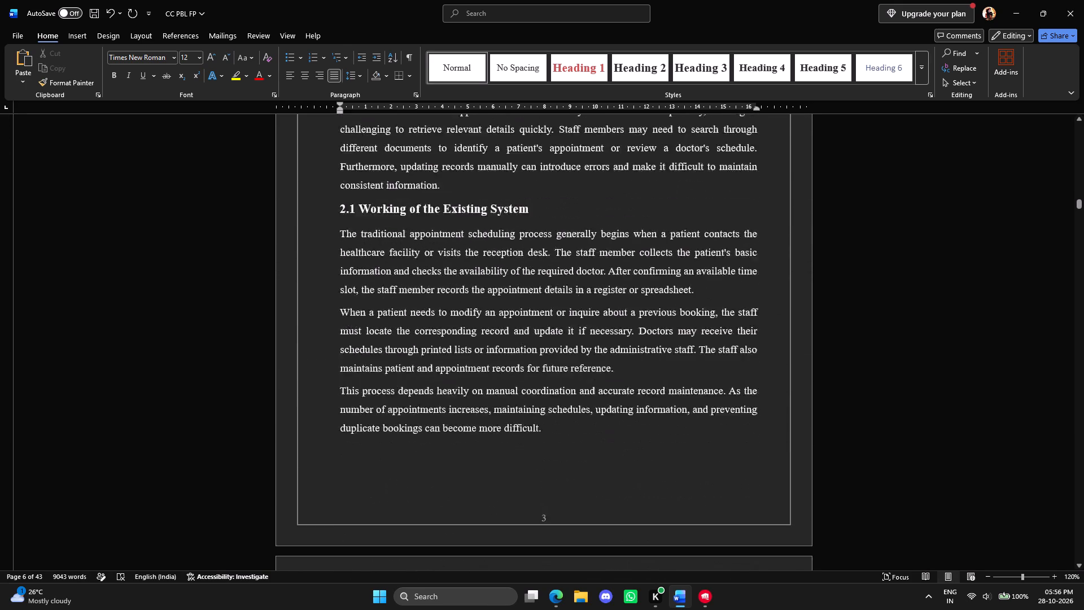
{"action": "scroll", "coordinate": [580, 389], "scroll_direction": "down", "scroll_amount": 15}
{"action": "scroll", "coordinate": [580, 390], "scroll_direction": "down", "scroll_amount": 7}
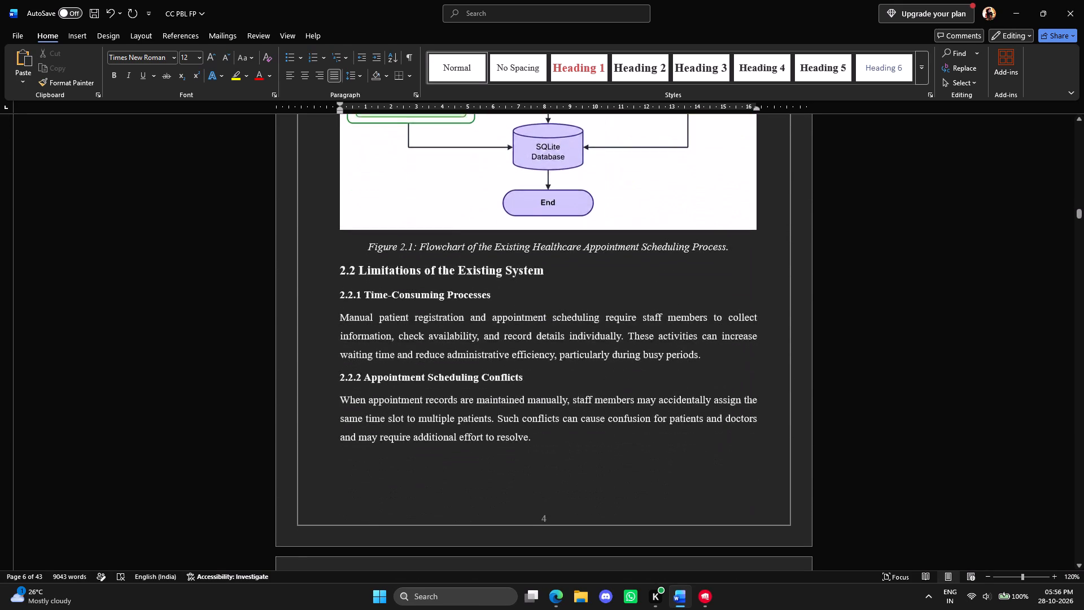
{"action": "scroll", "coordinate": [580, 390], "scroll_direction": "down", "scroll_amount": 15}
{"action": "scroll", "coordinate": [580, 390], "scroll_direction": "down", "scroll_amount": 16}
{"action": "scroll", "coordinate": [581, 389], "scroll_direction": "down", "scroll_amount": 6}
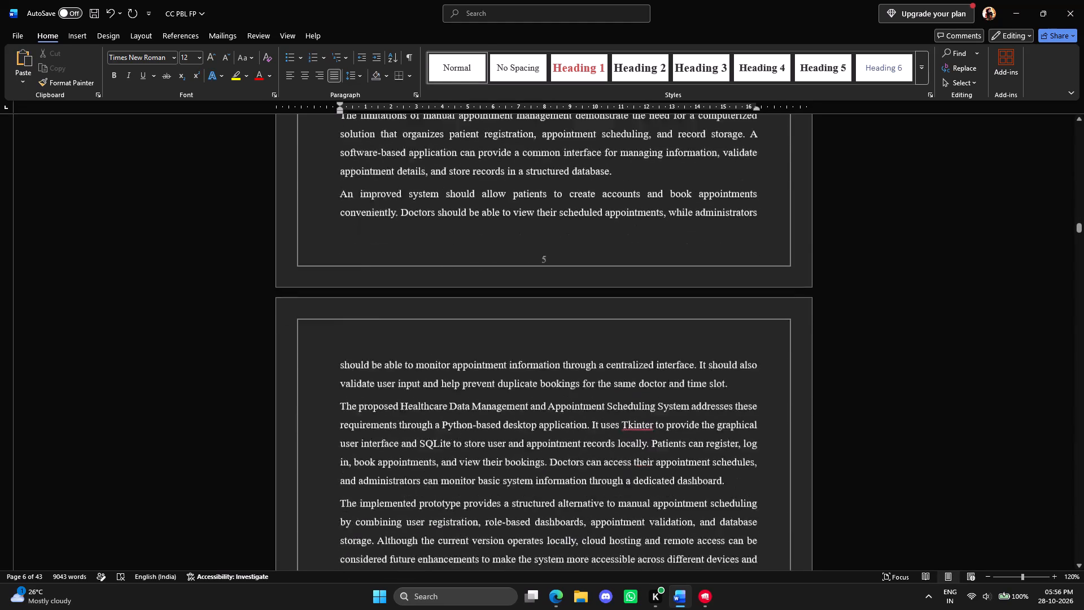
{"action": "scroll", "coordinate": [581, 389], "scroll_direction": "down", "scroll_amount": 17}
{"action": "scroll", "coordinate": [581, 389], "scroll_direction": "down", "scroll_amount": 13}
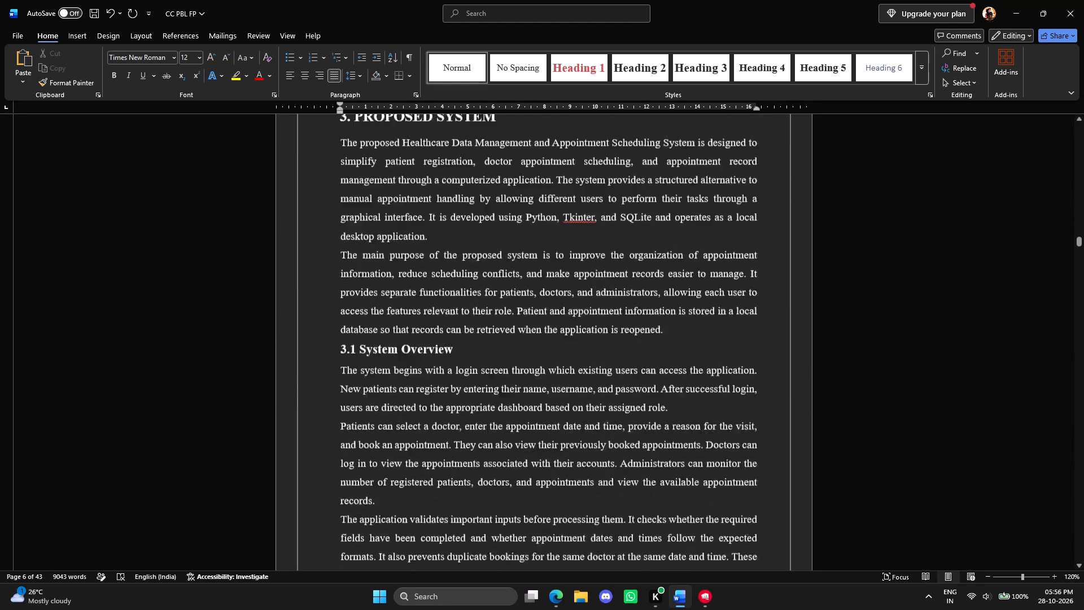
Convert the numbered objectives list in section 3.2 to bullets and reduce its left indent so the bullets sit near the text margin.
{"action": "scroll", "coordinate": [581, 389], "scroll_direction": "down", "scroll_amount": 9}
{"action": "scroll", "coordinate": [502, 357], "scroll_direction": "down", "scroll_amount": 2}
{"action": "scroll", "coordinate": [502, 357], "scroll_direction": "up", "scroll_amount": 1}
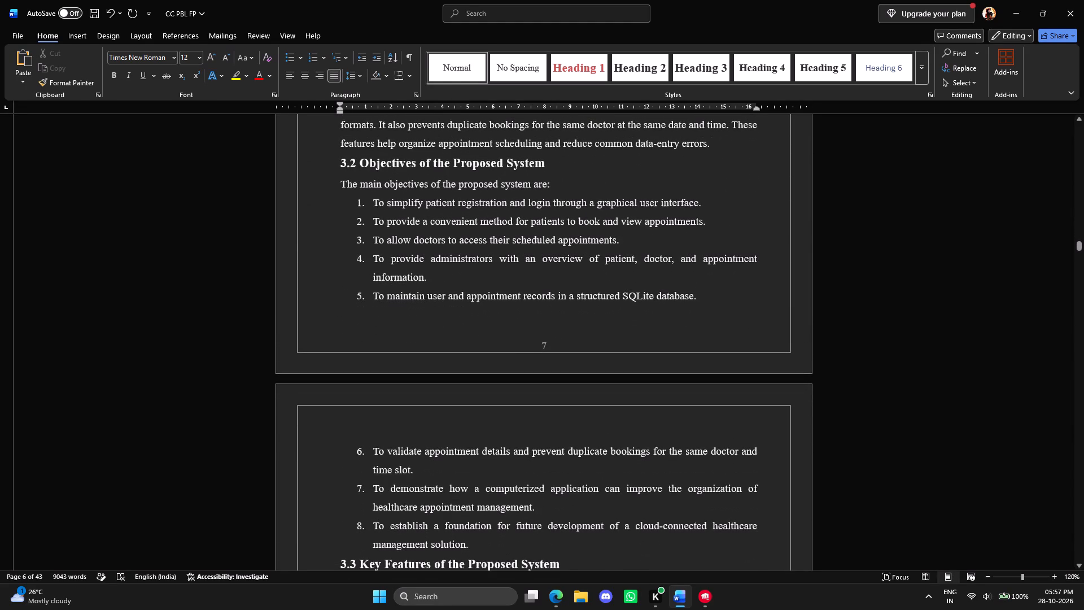
{"action": "left_click_drag", "start_coordinate": [374, 201], "coordinate": [627, 540]}
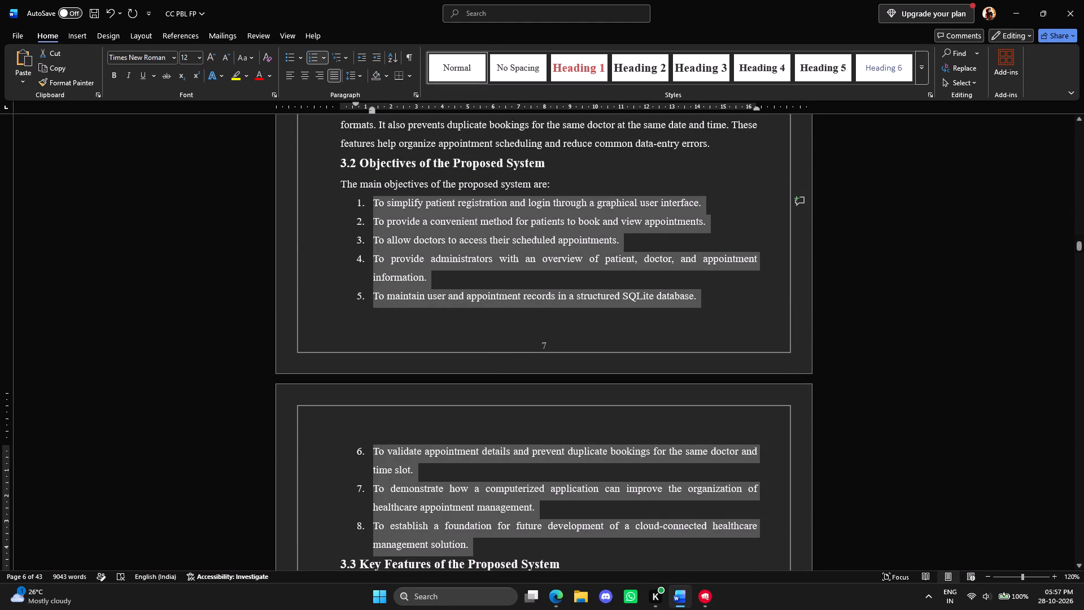
{"action": "left_click", "coordinate": [286, 62]}
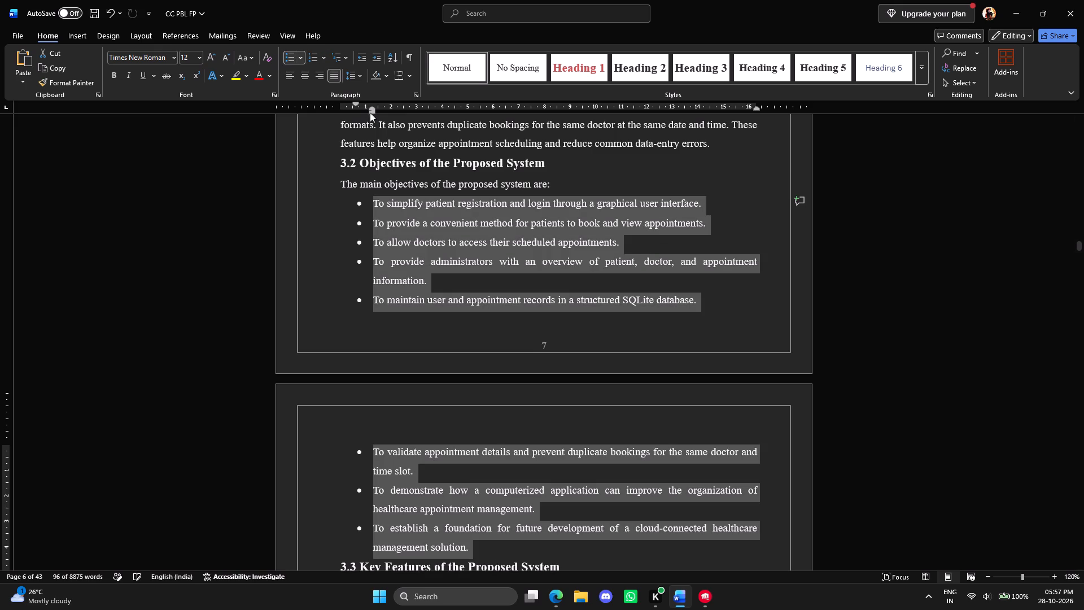
{"action": "left_click_drag", "start_coordinate": [373, 112], "coordinate": [381, 112]}
{"action": "left_click_drag", "start_coordinate": [374, 112], "coordinate": [357, 112]}
Review sections 3.3 to 3.8 of the Proposed System chapter for heading, spacing and page-break consistency.
{"action": "scroll", "coordinate": [470, 236], "scroll_direction": "down", "scroll_amount": 2}
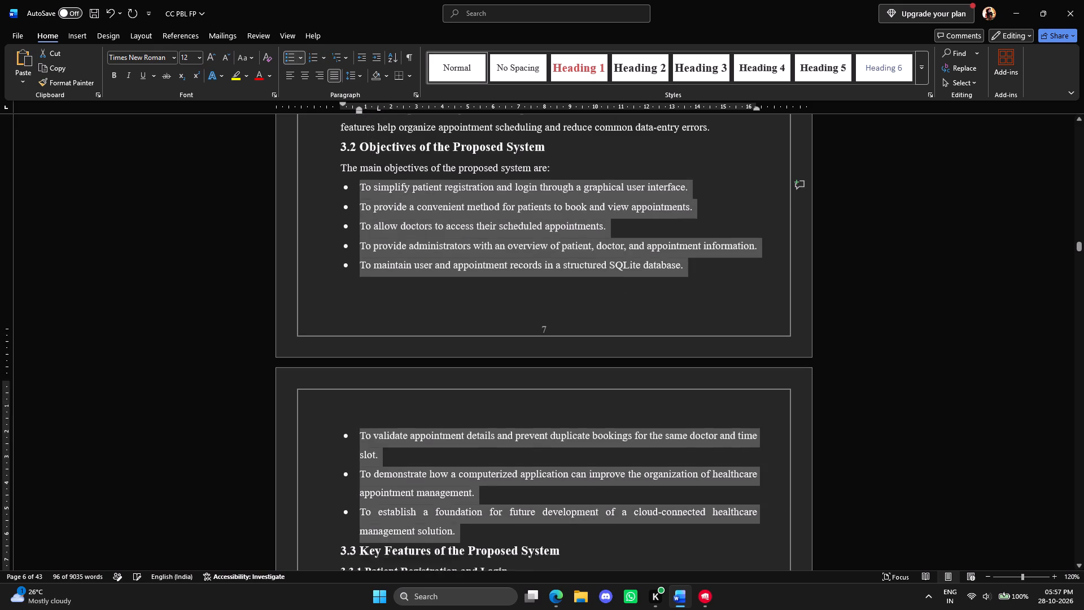
{"action": "scroll", "coordinate": [470, 236], "scroll_direction": "down", "scroll_amount": 14}
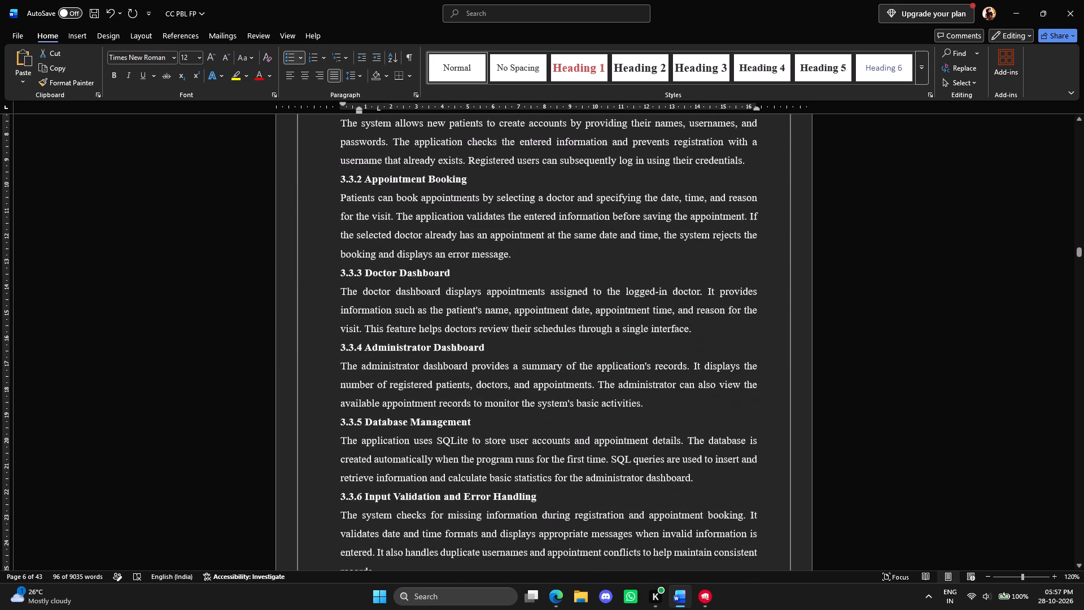
{"action": "scroll", "coordinate": [469, 247], "scroll_direction": "down", "scroll_amount": 12}
{"action": "scroll", "coordinate": [469, 247], "scroll_direction": "up", "scroll_amount": 6}
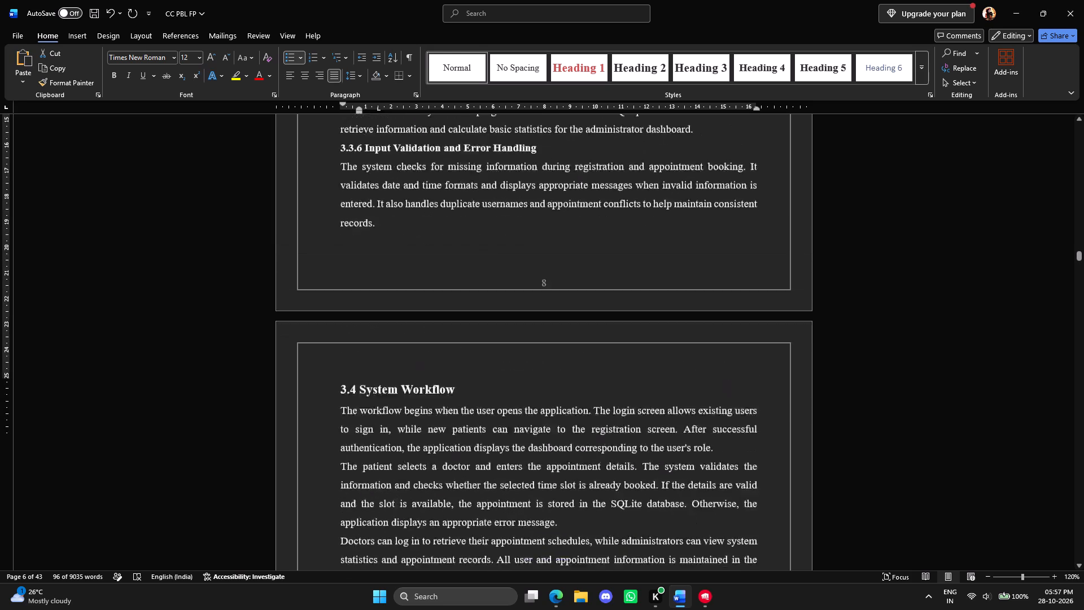
{"action": "scroll", "coordinate": [469, 247], "scroll_direction": "down", "scroll_amount": 20}
{"action": "scroll", "coordinate": [469, 247], "scroll_direction": "down", "scroll_amount": 13}
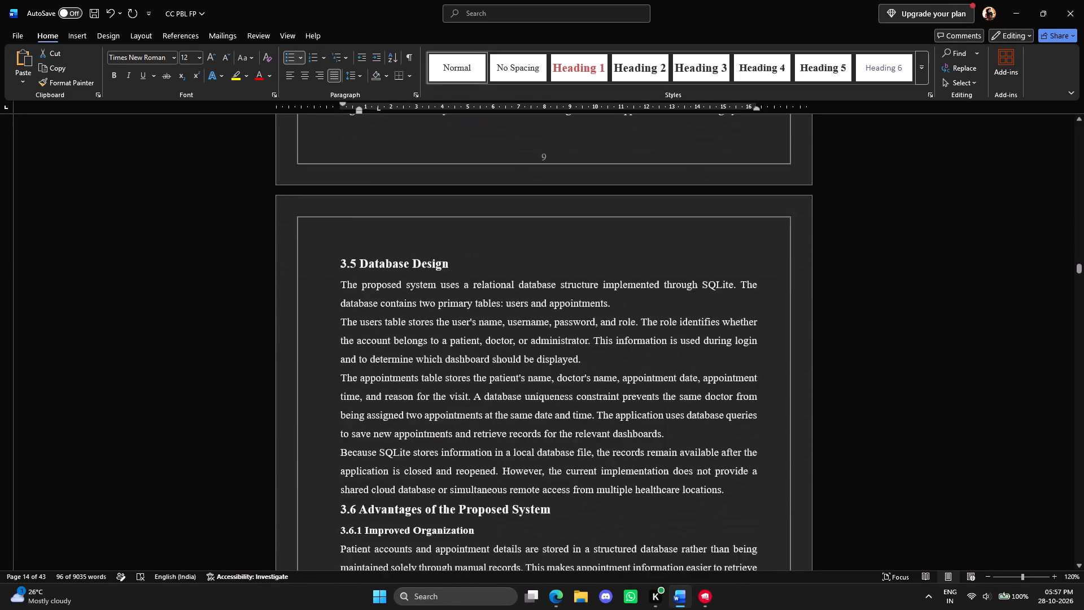
{"action": "scroll", "coordinate": [469, 247], "scroll_direction": "down", "scroll_amount": 12}
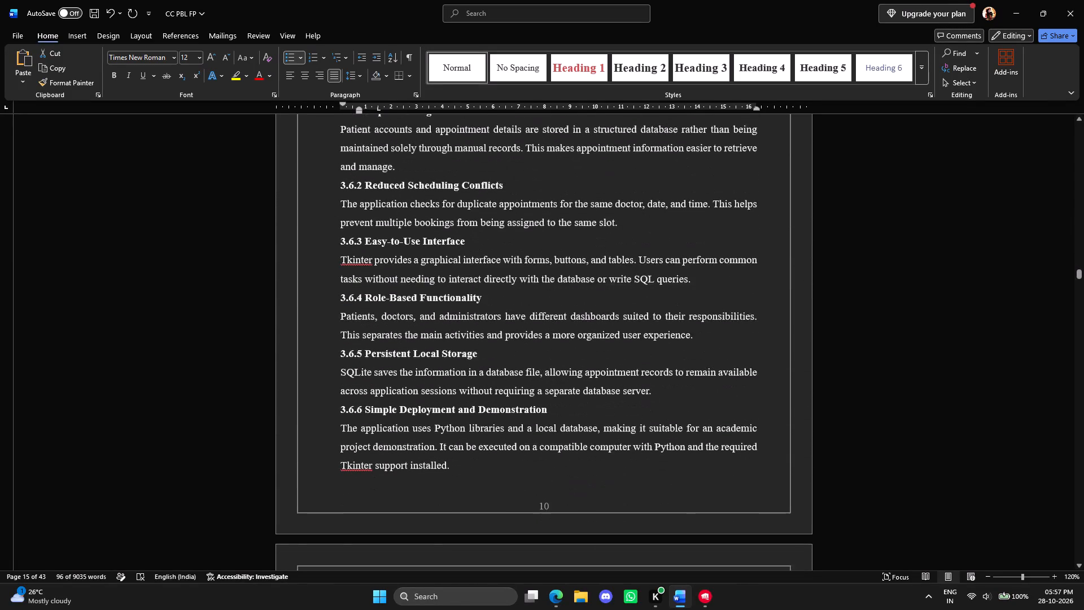
{"action": "scroll", "coordinate": [467, 254], "scroll_direction": "down", "scroll_amount": 13}
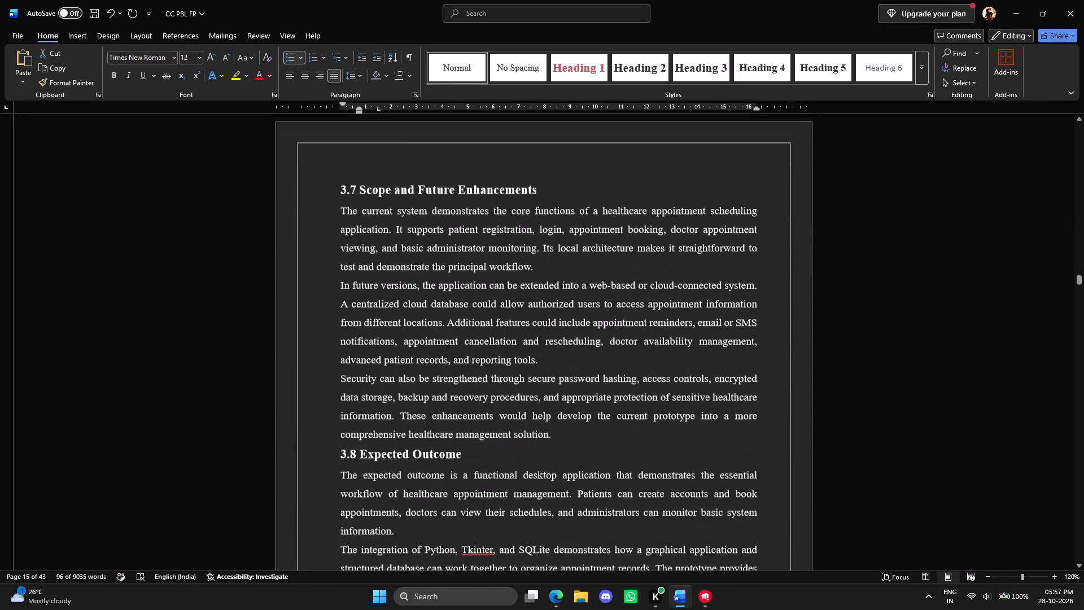
Delete the empty paragraph above the "4. SOFTWARE & HARDWARE REQUIREMENTS" heading.
{"action": "scroll", "coordinate": [467, 260], "scroll_direction": "down", "scroll_amount": 20}
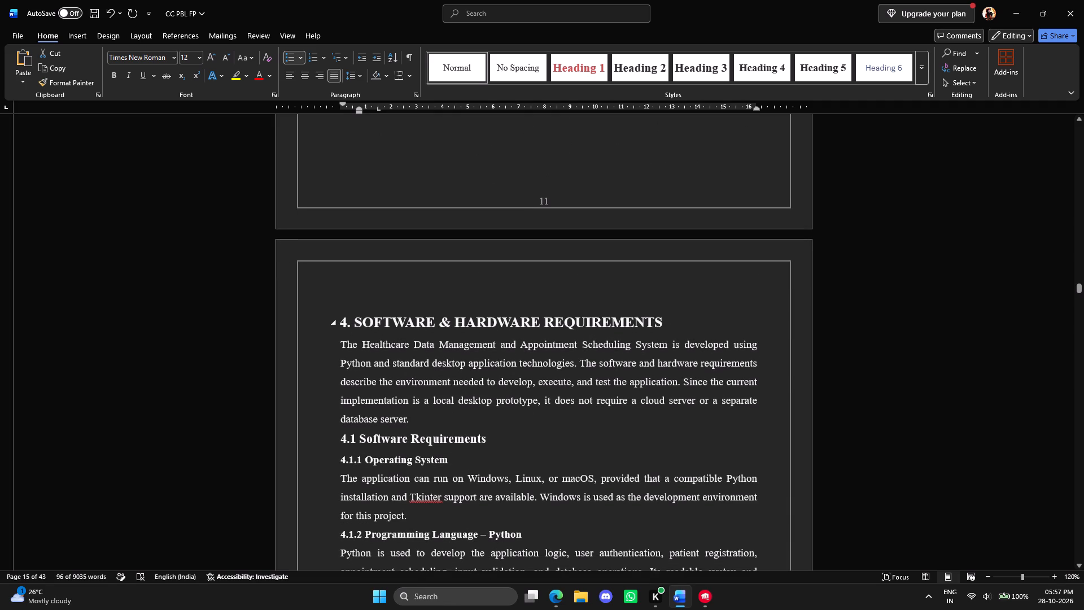
{"action": "left_click", "coordinate": [432, 297]}
{"action": "key", "text": "BackSpace"}
Reduce the left indent of the bulleted Python modules list in section 4.1.6 to match the section 3.2 bullets.
{"action": "scroll", "coordinate": [432, 297], "scroll_direction": "down", "scroll_amount": 3}
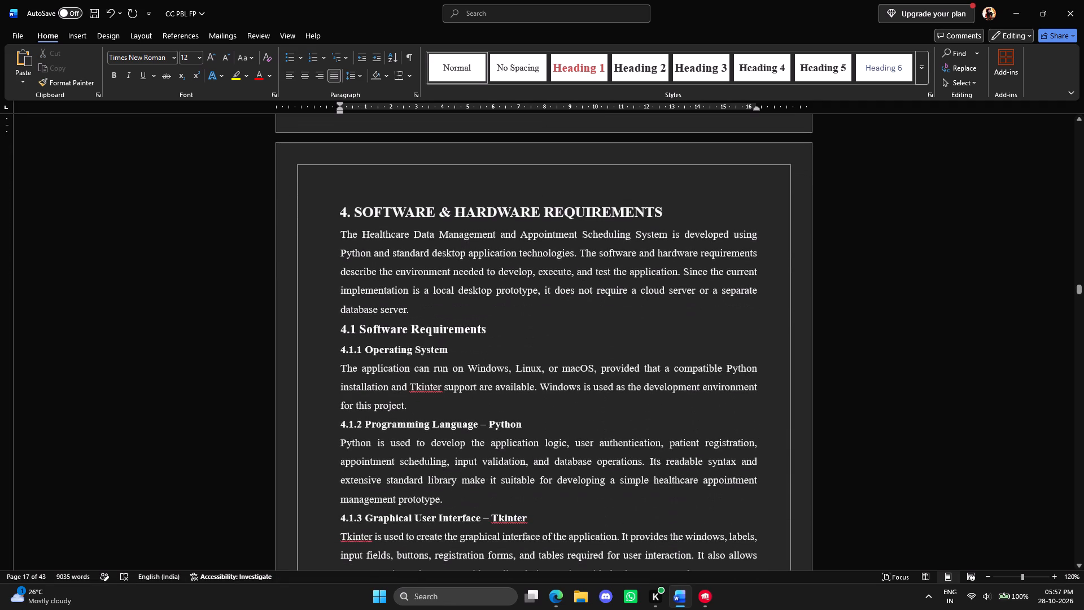
{"action": "scroll", "coordinate": [423, 338], "scroll_direction": "down", "scroll_amount": 18}
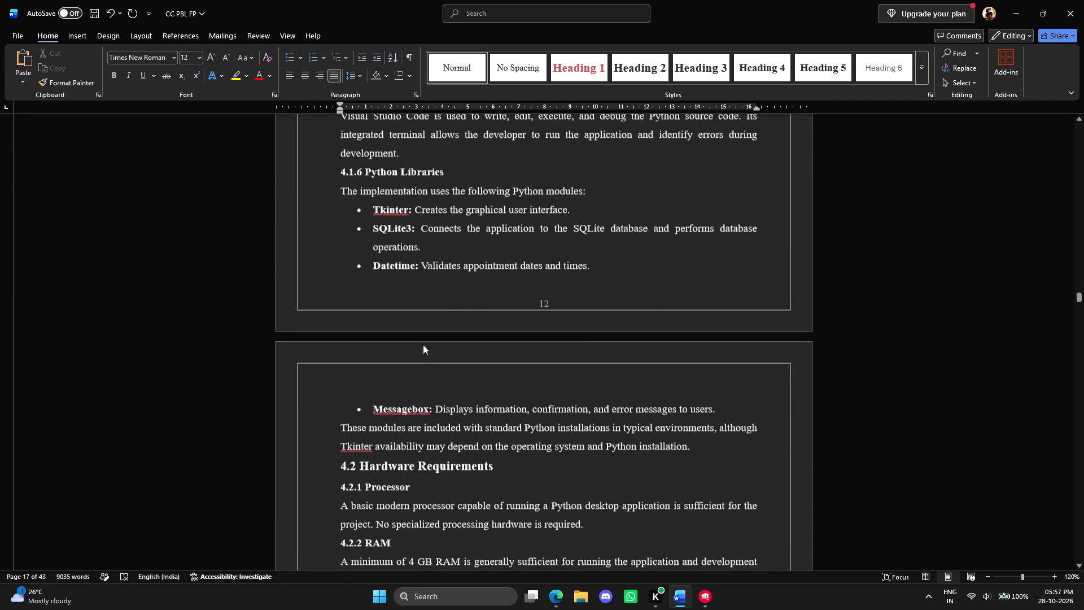
{"action": "left_click_drag", "start_coordinate": [722, 403], "coordinate": [376, 188]}
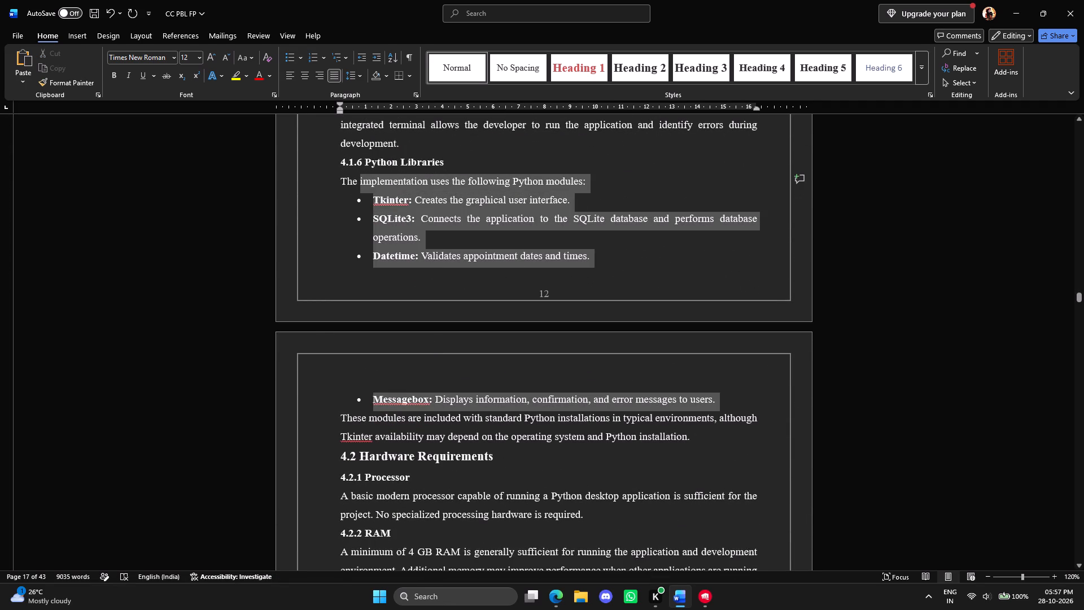
{"action": "left_click_drag", "start_coordinate": [376, 188], "coordinate": [377, 194]}
{"action": "left_click_drag", "start_coordinate": [373, 112], "coordinate": [379, 112]}
{"action": "left_click_drag", "start_coordinate": [373, 112], "coordinate": [361, 112]}
{"action": "left_click", "coordinate": [466, 373]}
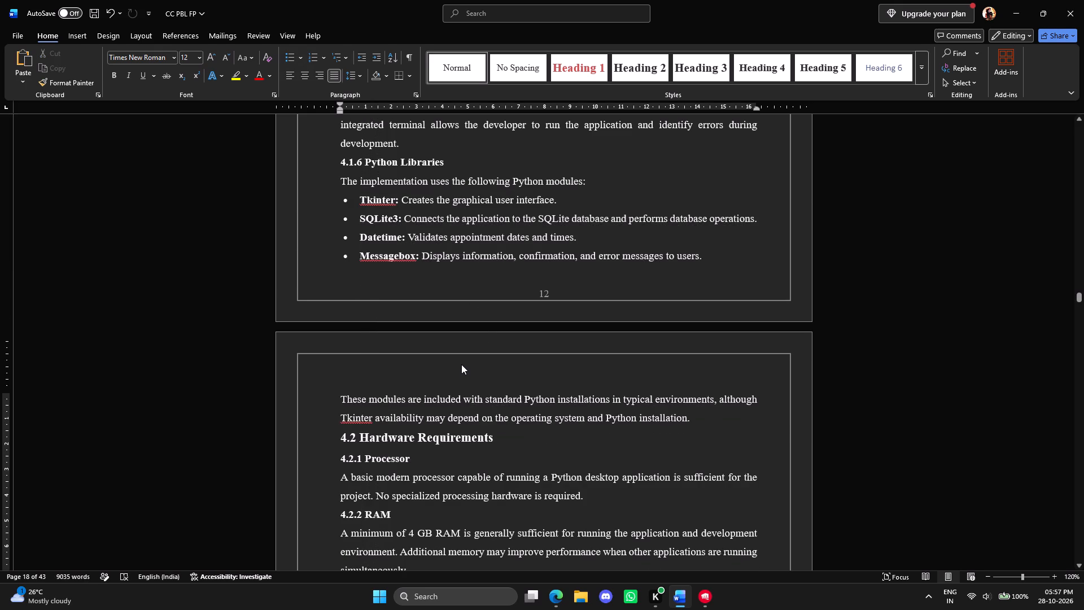
Increase the font size of the "4.5 Future Infrastructure Requirements" heading to 14.
{"action": "scroll", "coordinate": [461, 364], "scroll_direction": "down", "scroll_amount": 16}
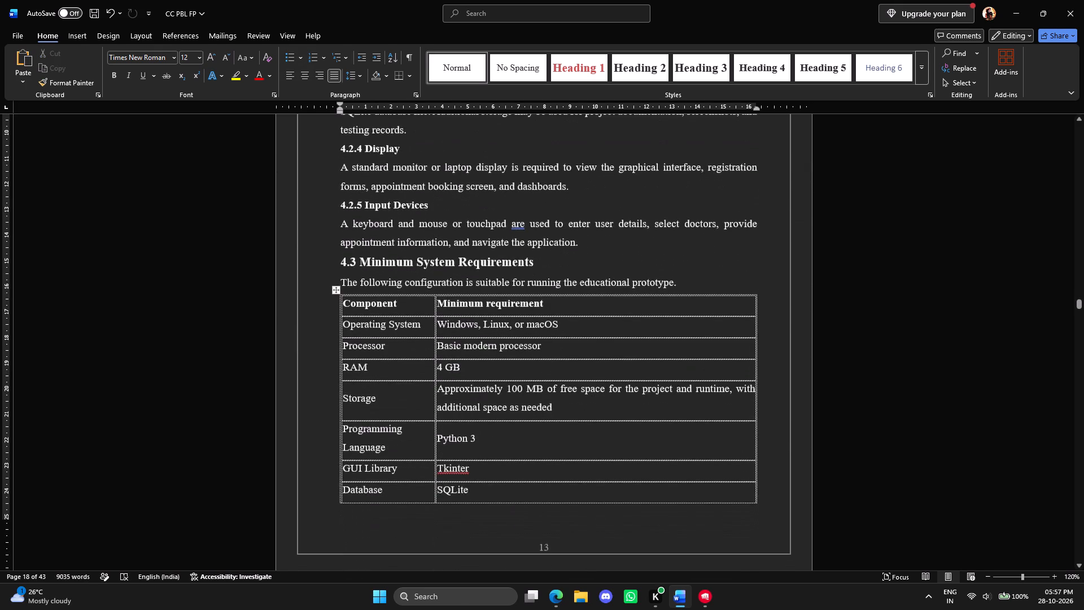
{"action": "scroll", "coordinate": [453, 345], "scroll_direction": "down", "scroll_amount": 18}
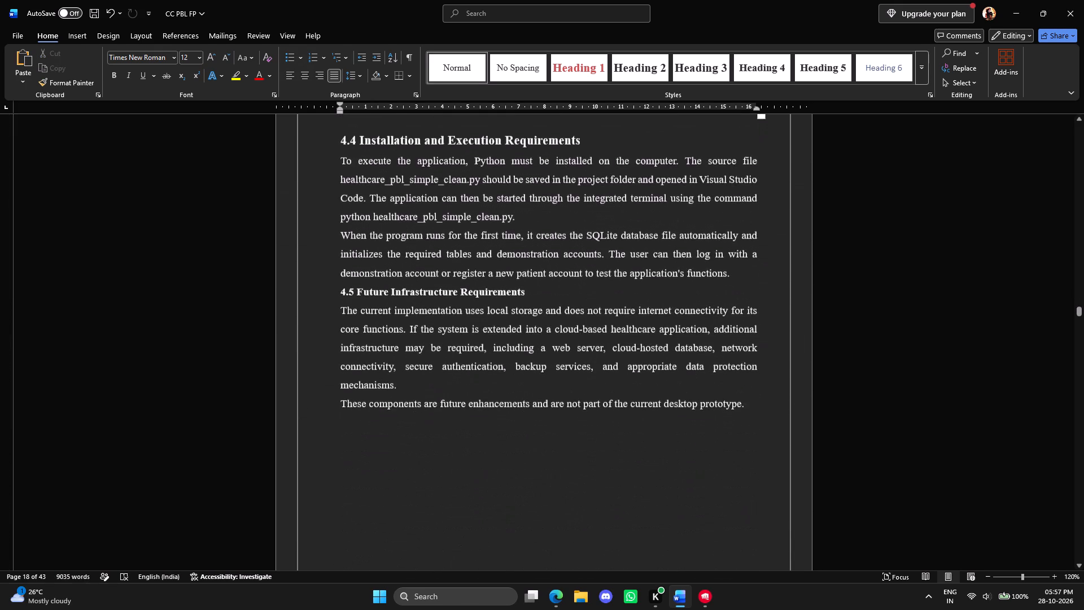
{"action": "scroll", "coordinate": [451, 340], "scroll_direction": "down", "scroll_amount": 11}
{"action": "scroll", "coordinate": [451, 341], "scroll_direction": "up", "scroll_amount": 8}
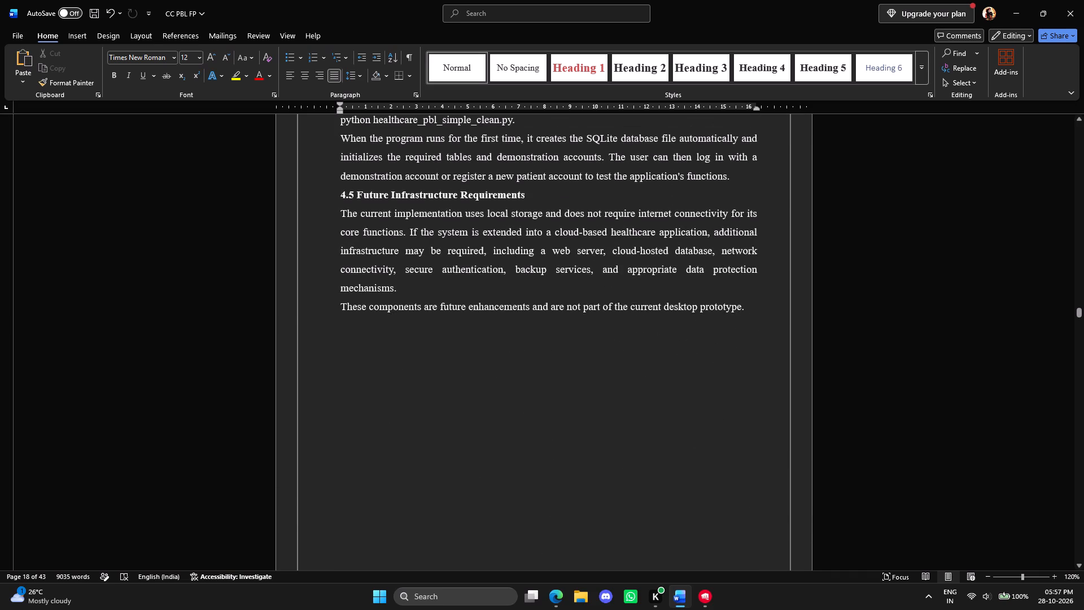
{"action": "triple_click", "coordinate": [396, 199]}
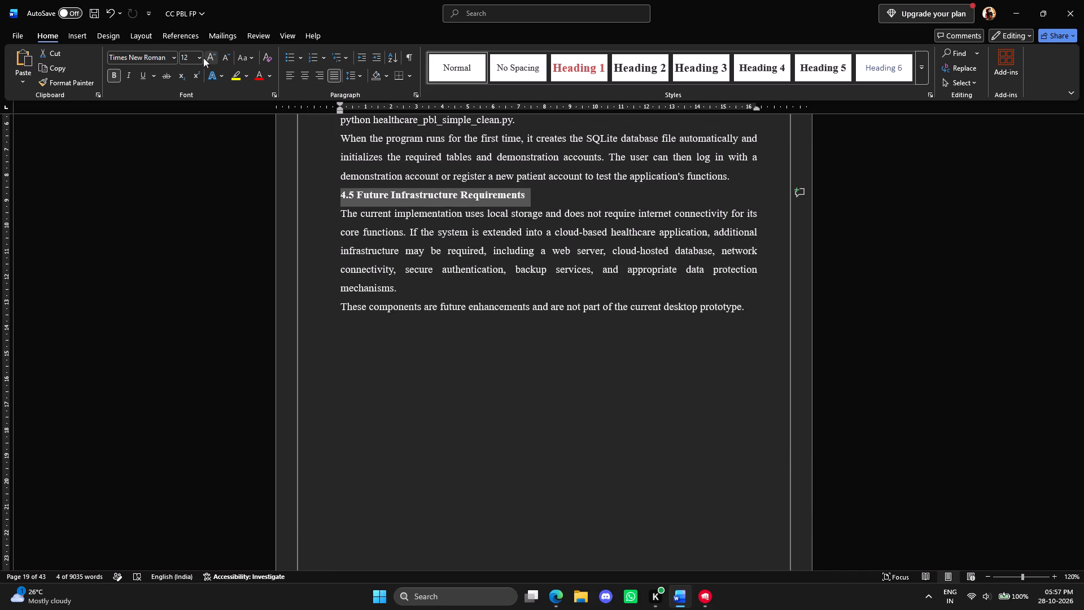
{"action": "left_click", "coordinate": [216, 56]}
{"action": "scroll", "coordinate": [510, 337], "scroll_direction": "down", "scroll_amount": 7}
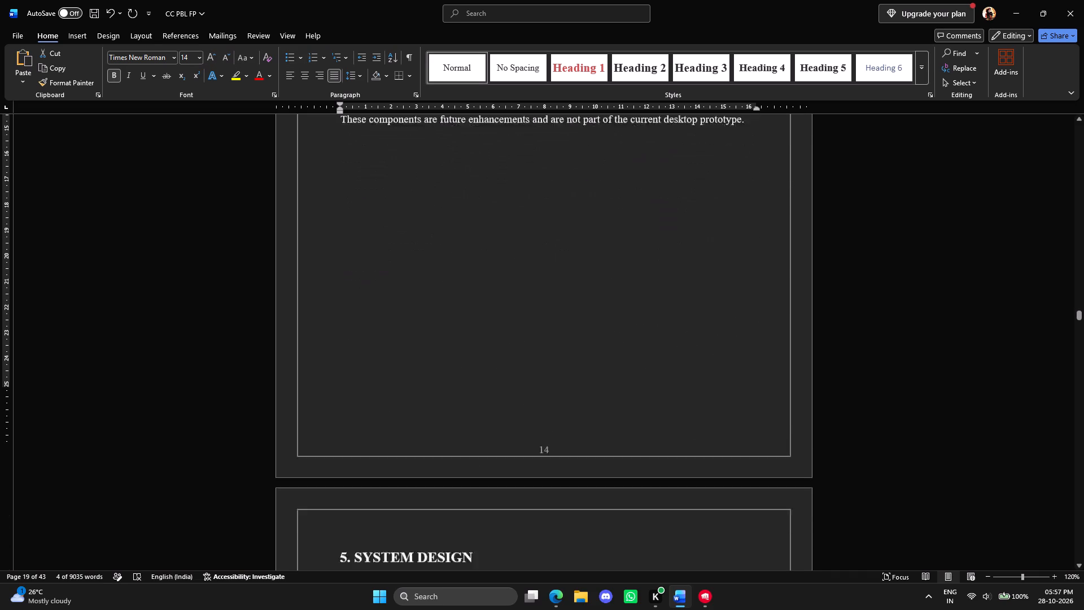
{"action": "left_click", "coordinate": [432, 390]}
Glance over the start of chapter 5, System Design, and minimize Word to bring up the browser.
{"action": "scroll", "coordinate": [437, 376], "scroll_direction": "down", "scroll_amount": 12}
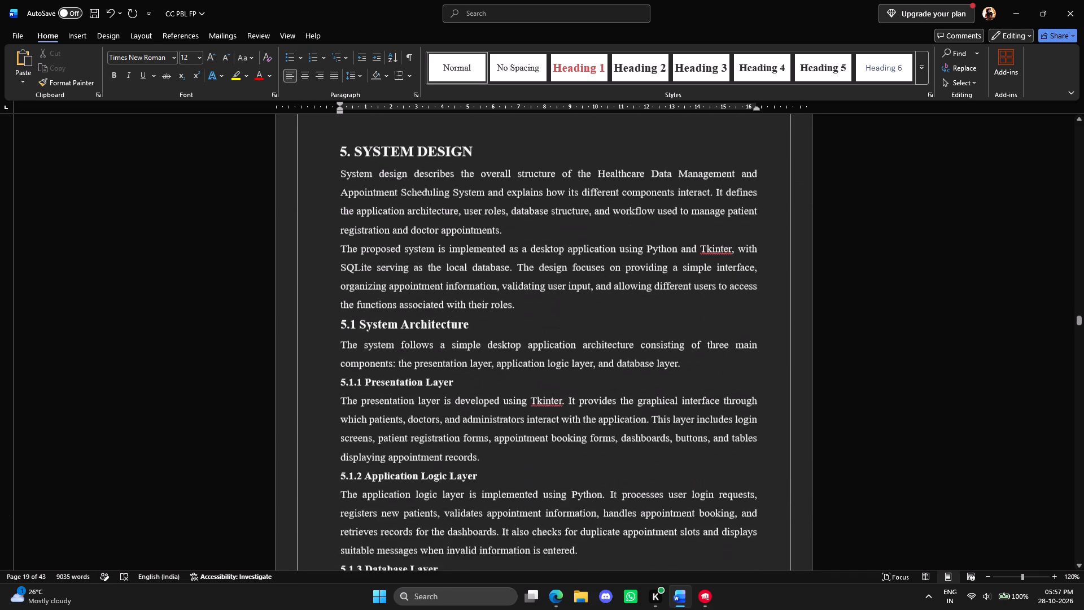
{"action": "left_click", "coordinate": [1022, 7]}
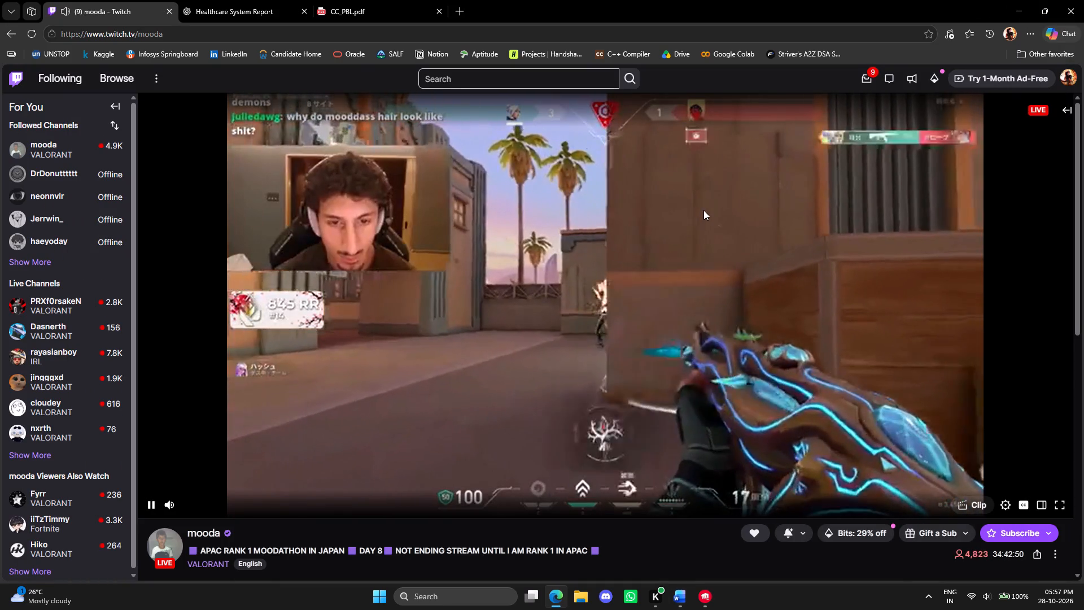
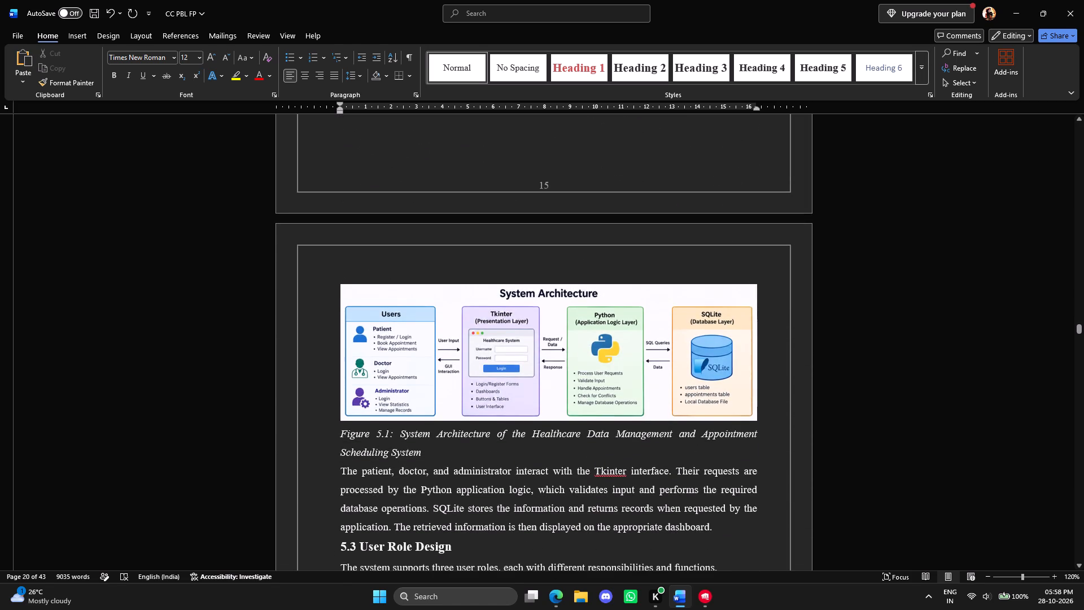
Review chapter 5 from the System Architecture figure through section 5.3 User Role Design to the users table in section 5.4.1.
{"action": "left_click", "coordinate": [531, 328]}
{"action": "scroll", "coordinate": [531, 328], "scroll_direction": "down", "scroll_amount": 19}
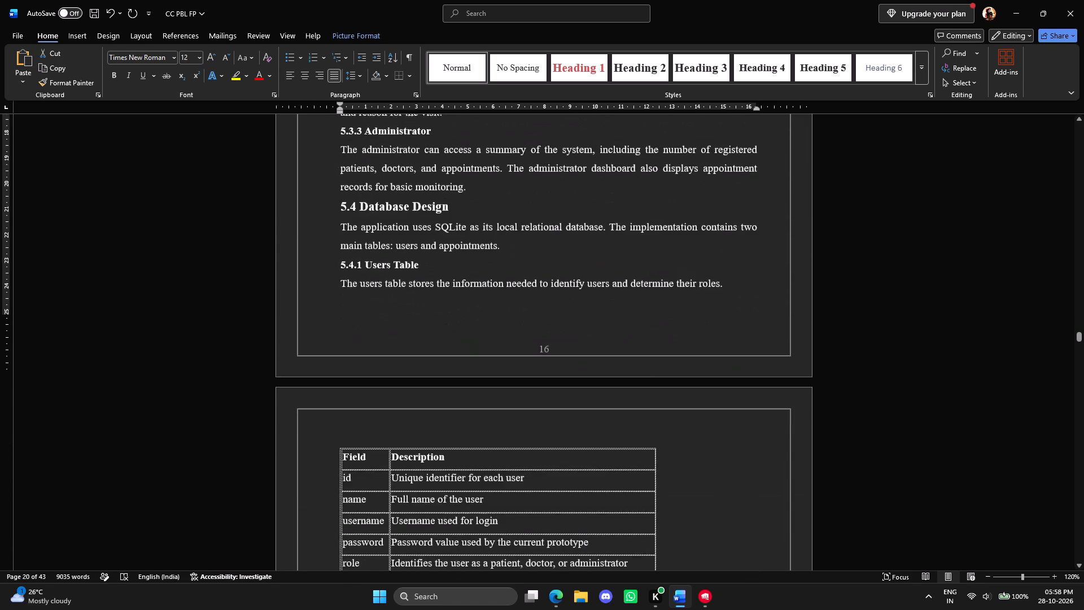
Review the report from section 5.3.3 through the coding, screenshots and testing chapters up to the chapter 8 heading, checking layout and content.
{"action": "scroll", "coordinate": [531, 328], "scroll_direction": "down", "scroll_amount": 15}
{"action": "scroll", "coordinate": [531, 328], "scroll_direction": "down", "scroll_amount": 7}
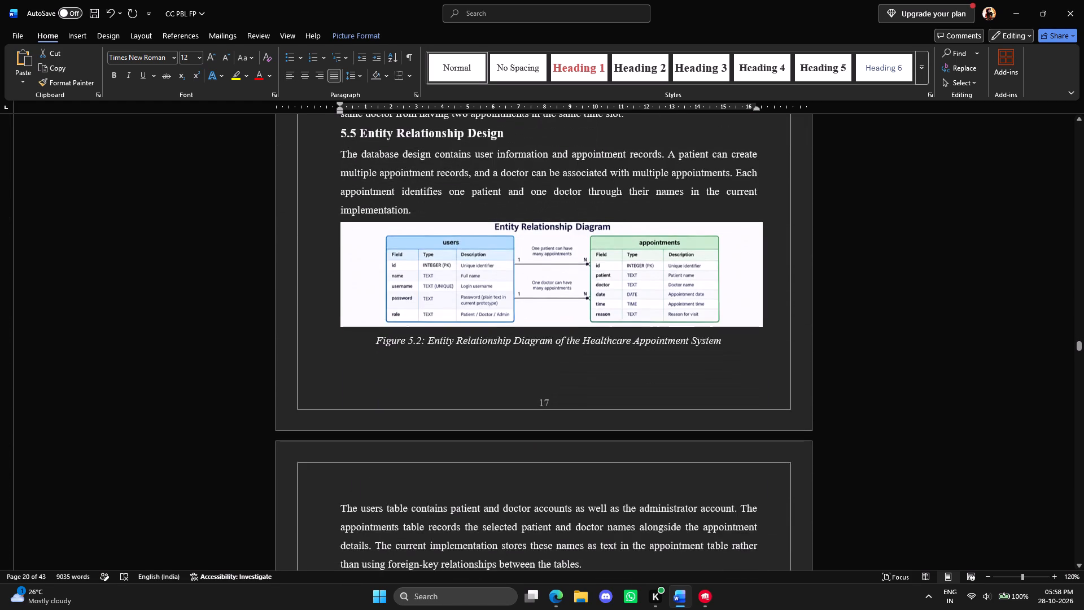
{"action": "scroll", "coordinate": [531, 328], "scroll_direction": "down", "scroll_amount": 15}
{"action": "scroll", "coordinate": [531, 328], "scroll_direction": "down", "scroll_amount": 16}
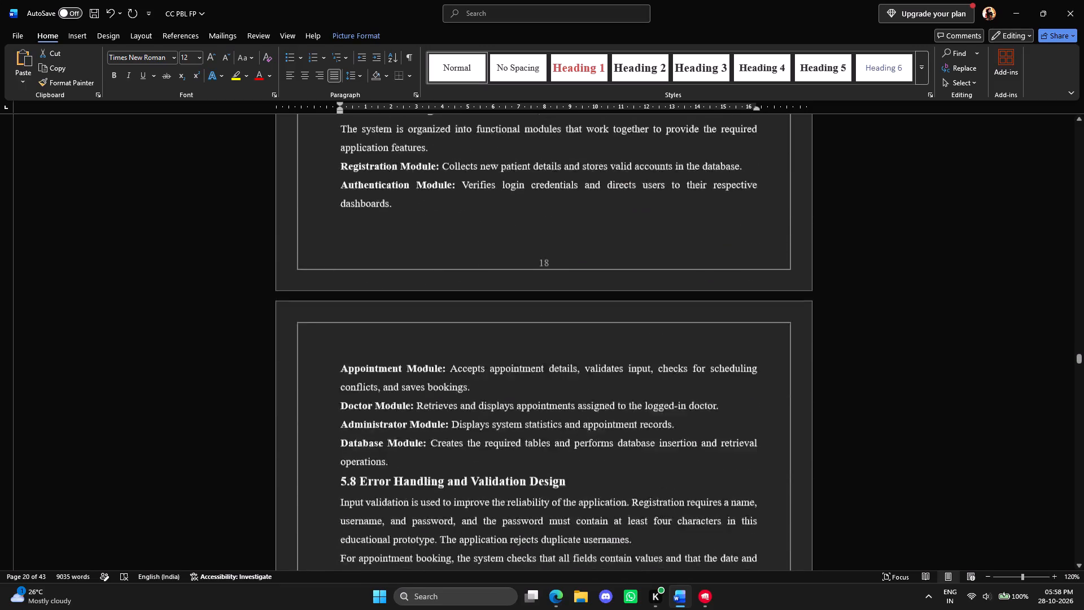
{"action": "scroll", "coordinate": [531, 328], "scroll_direction": "down", "scroll_amount": 16}
{"action": "scroll", "coordinate": [532, 329], "scroll_direction": "down", "scroll_amount": 5}
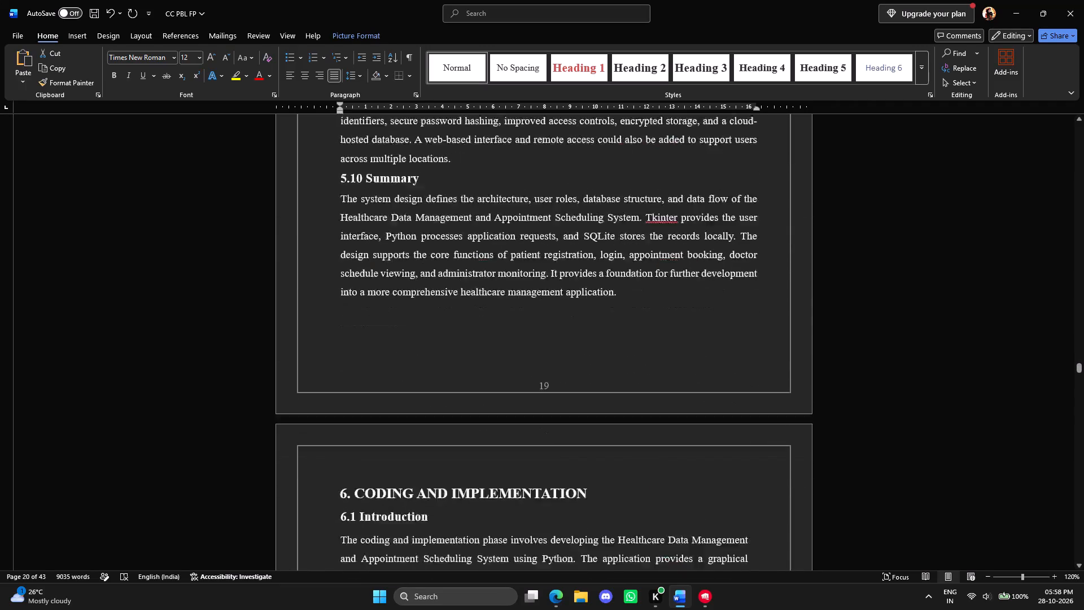
{"action": "scroll", "coordinate": [532, 329], "scroll_direction": "down", "scroll_amount": 17}
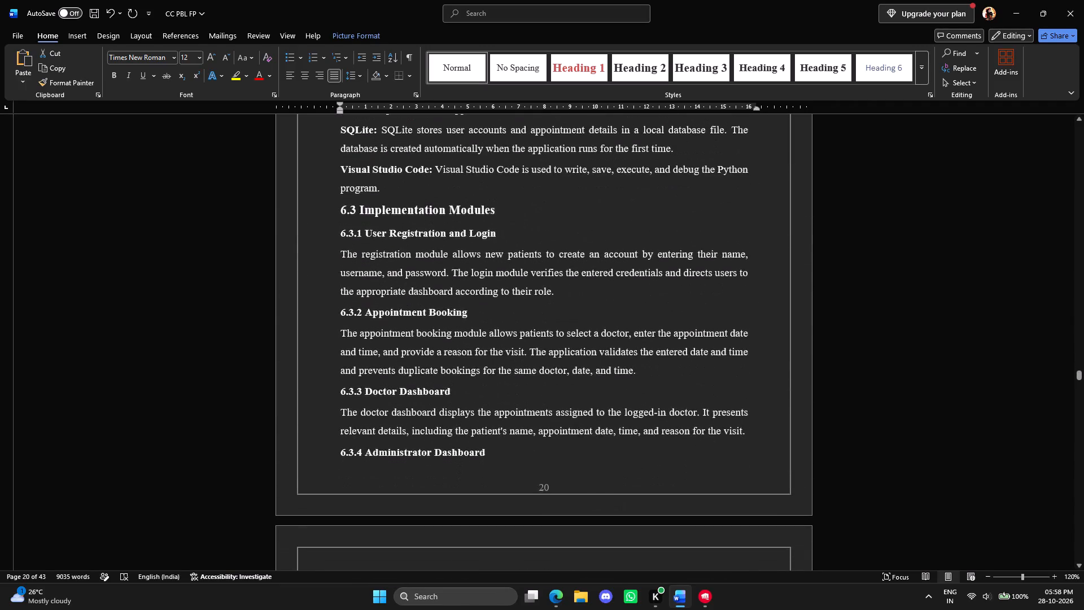
{"action": "scroll", "coordinate": [535, 330], "scroll_direction": "down", "scroll_amount": 16}
{"action": "scroll", "coordinate": [535, 330], "scroll_direction": "down", "scroll_amount": 11}
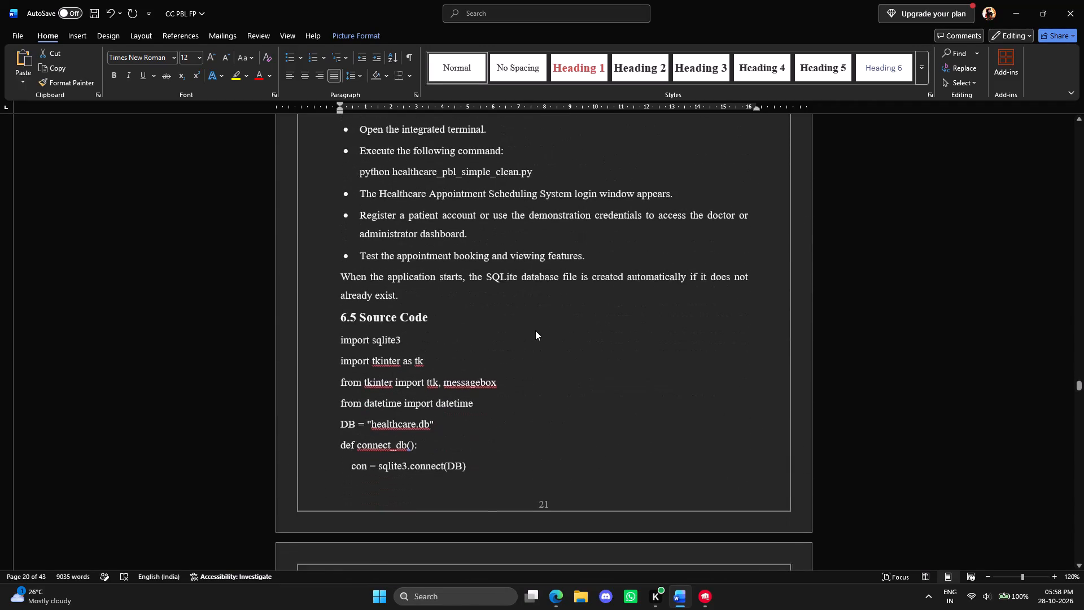
{"action": "scroll", "coordinate": [535, 330], "scroll_direction": "down", "scroll_amount": 4}
{"action": "scroll", "coordinate": [535, 330], "scroll_direction": "down", "scroll_amount": 20}
{"action": "scroll", "coordinate": [535, 330], "scroll_direction": "down", "scroll_amount": 20}
{"action": "scroll", "coordinate": [535, 330], "scroll_direction": "down", "scroll_amount": 1}
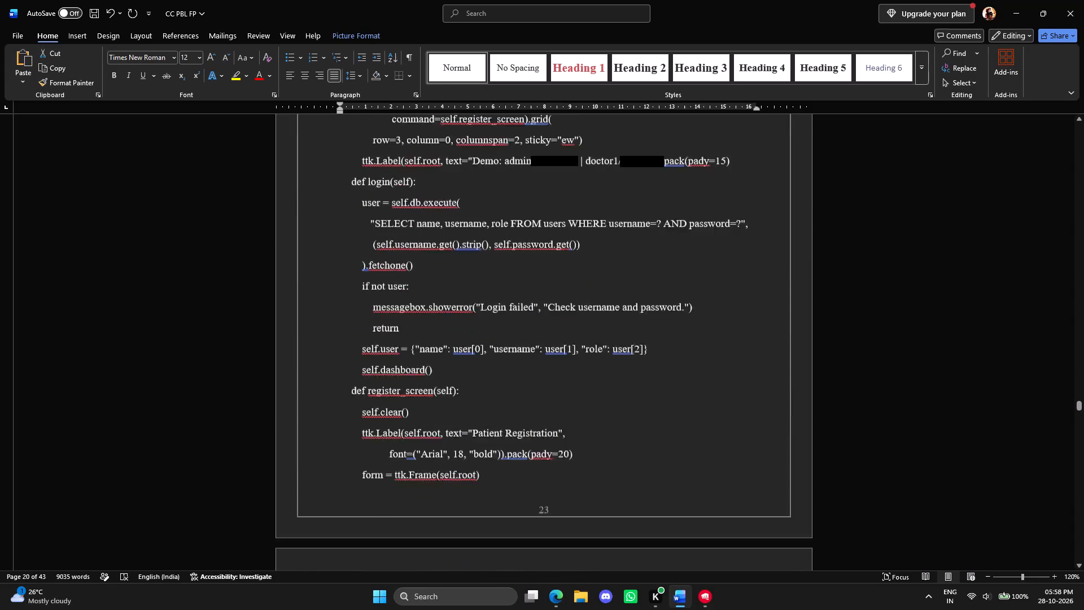
{"action": "scroll", "coordinate": [540, 347], "scroll_direction": "down", "scroll_amount": 20}
{"action": "scroll", "coordinate": [540, 347], "scroll_direction": "down", "scroll_amount": 20}
{"action": "scroll", "coordinate": [540, 347], "scroll_direction": "down", "scroll_amount": 10}
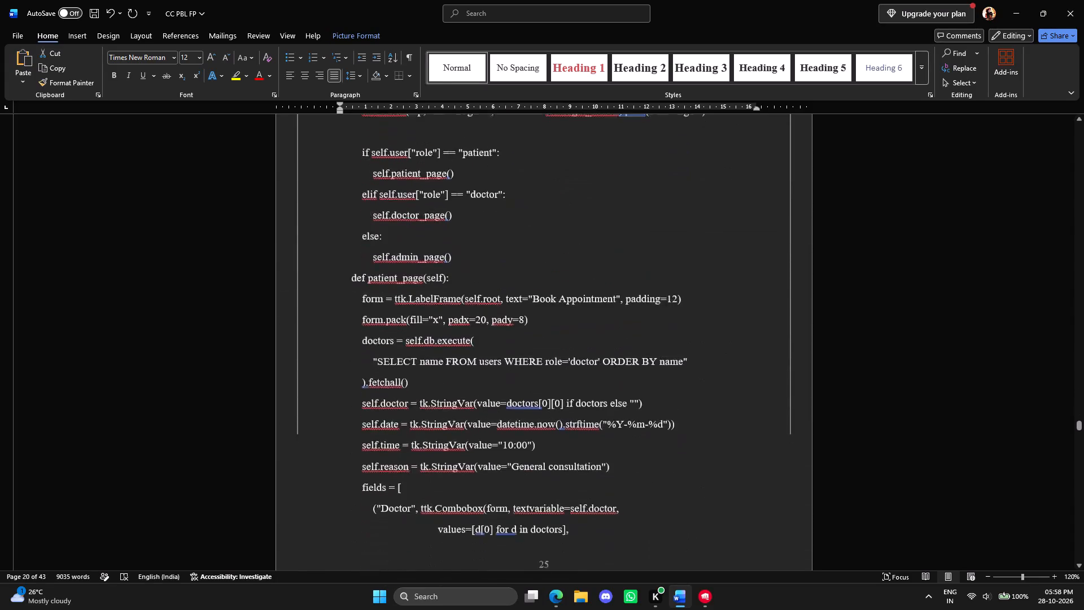
{"action": "scroll", "coordinate": [545, 340], "scroll_direction": "down", "scroll_amount": 20}
{"action": "scroll", "coordinate": [545, 340], "scroll_direction": "down", "scroll_amount": 20}
{"action": "scroll", "coordinate": [545, 340], "scroll_direction": "down", "scroll_amount": 10}
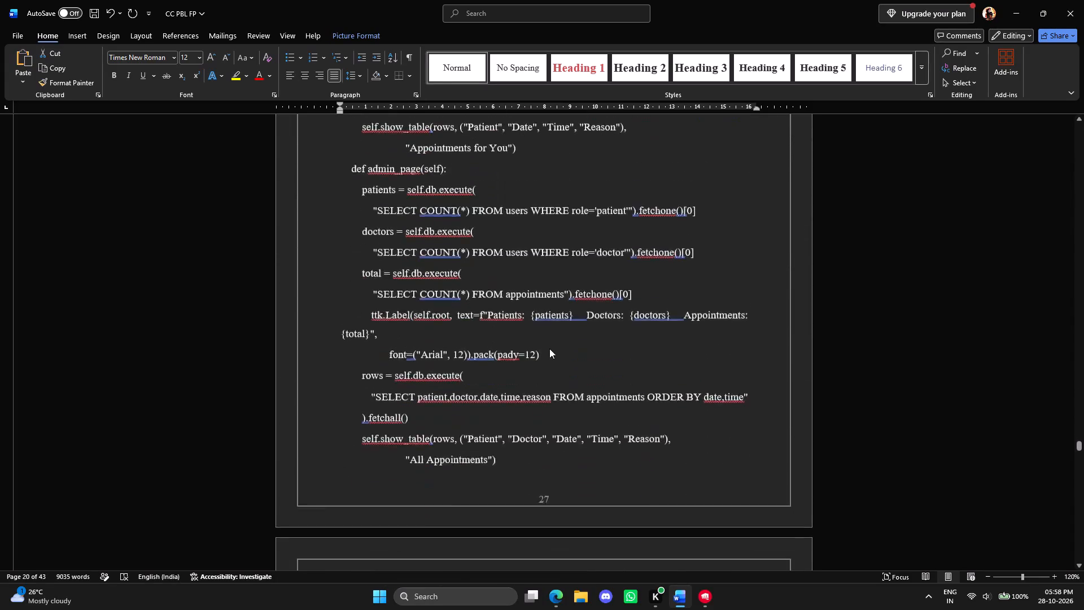
{"action": "scroll", "coordinate": [549, 348], "scroll_direction": "down", "scroll_amount": 18}
{"action": "scroll", "coordinate": [551, 350], "scroll_direction": "down", "scroll_amount": 15}
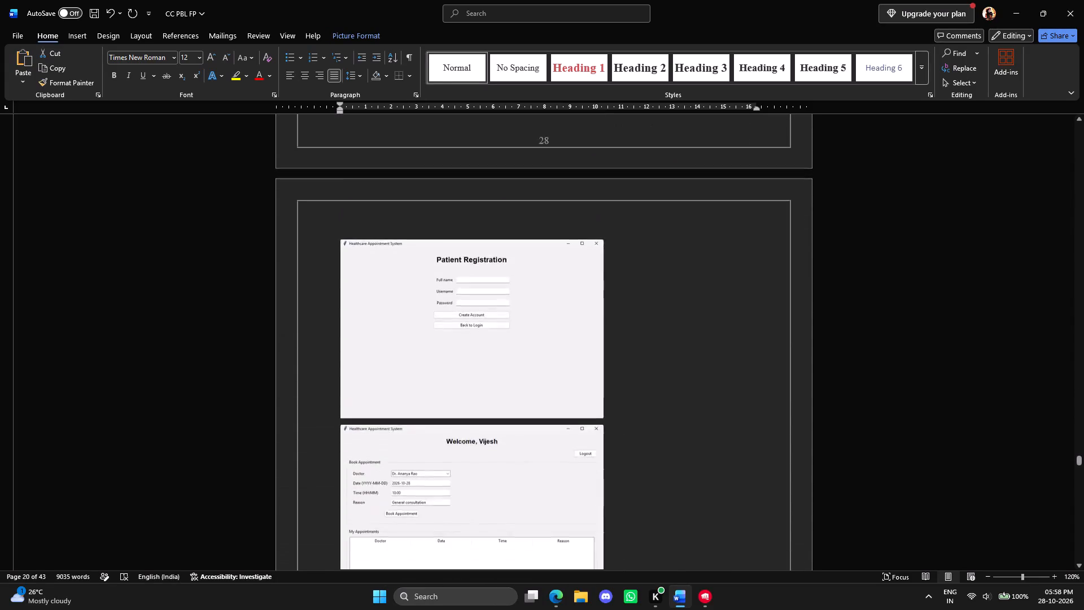
{"action": "scroll", "coordinate": [552, 351], "scroll_direction": "down", "scroll_amount": 5}
{"action": "scroll", "coordinate": [552, 352], "scroll_direction": "down", "scroll_amount": 16}
{"action": "scroll", "coordinate": [552, 354], "scroll_direction": "down", "scroll_amount": 8}
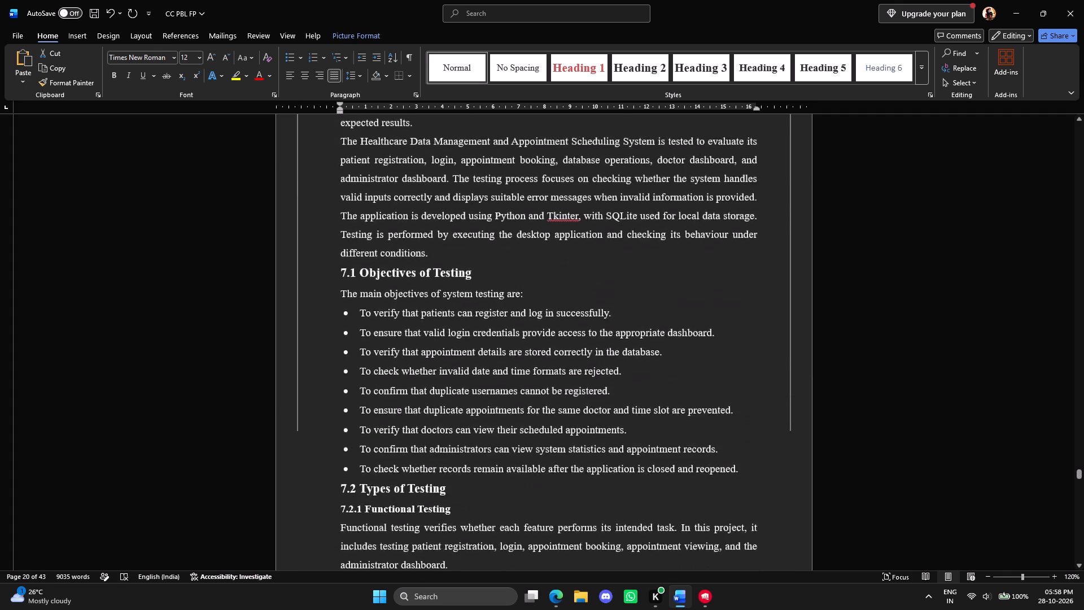
{"action": "scroll", "coordinate": [552, 354], "scroll_direction": "down", "scroll_amount": 12}
{"action": "scroll", "coordinate": [552, 354], "scroll_direction": "down", "scroll_amount": 20}
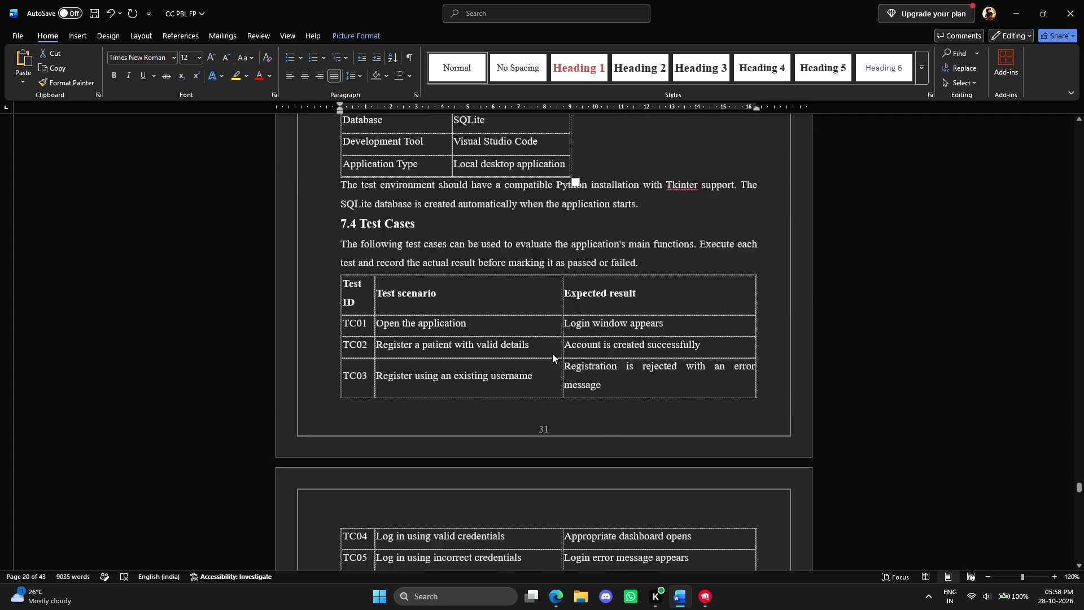
{"action": "scroll", "coordinate": [552, 354], "scroll_direction": "down", "scroll_amount": 17}
{"action": "scroll", "coordinate": [552, 354], "scroll_direction": "down", "scroll_amount": 10}
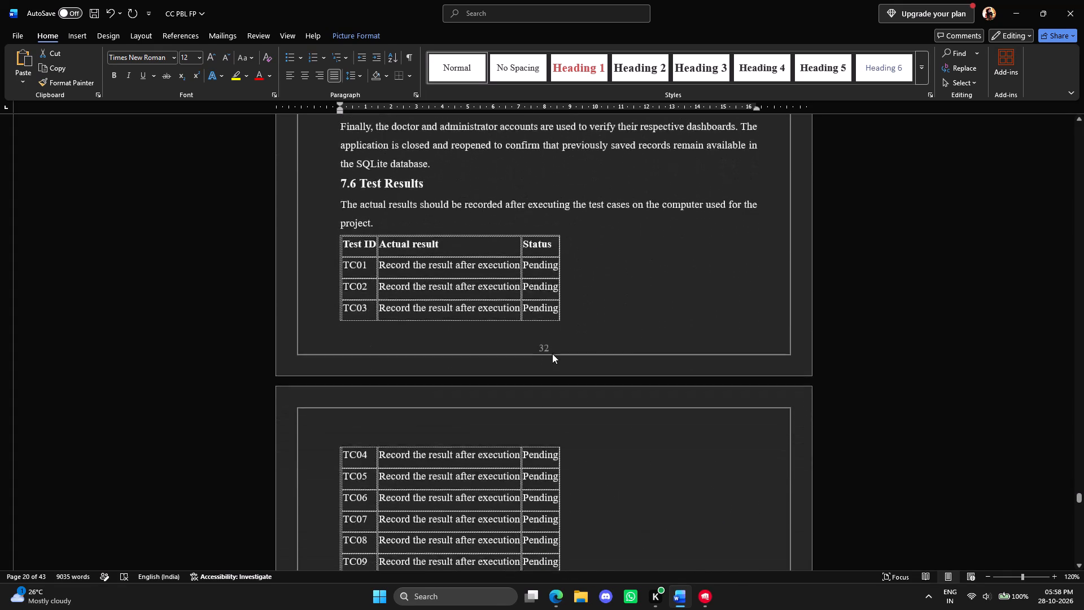
{"action": "scroll", "coordinate": [552, 354], "scroll_direction": "down", "scroll_amount": 20}
{"action": "scroll", "coordinate": [553, 355], "scroll_direction": "down", "scroll_amount": 7}
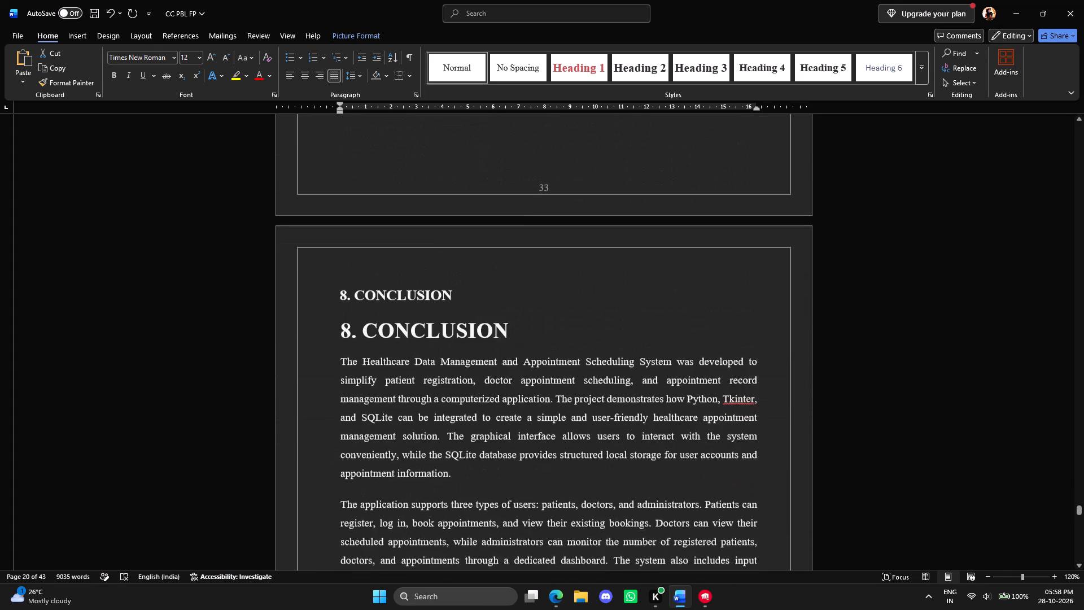
Delete the duplicate, larger "8. CONCLUSION" heading line at the start of chapter 8.
{"action": "triple_click", "coordinate": [474, 320]}
{"action": "key", "text": "BackSpace"}
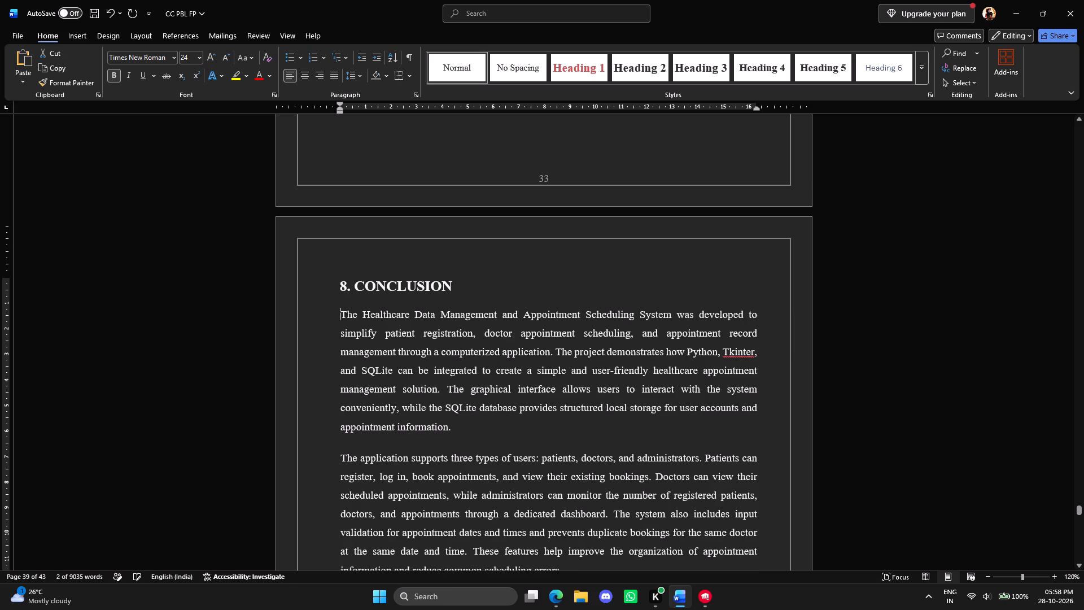
Insert a blank paragraph above the "9. FUTURE ENHANCEMENTS" heading to move it to the following page.
{"action": "scroll", "coordinate": [477, 328], "scroll_direction": "down", "scroll_amount": 7}
{"action": "scroll", "coordinate": [478, 328], "scroll_direction": "up", "scroll_amount": 4}
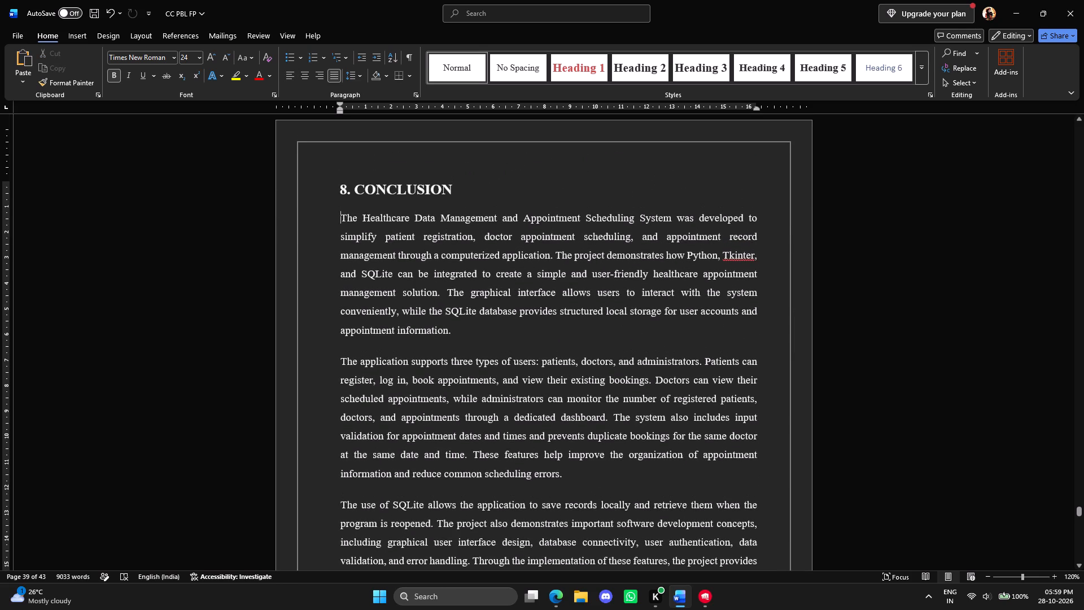
{"action": "left_click", "coordinate": [399, 343]}
{"action": "scroll", "coordinate": [503, 329], "scroll_direction": "up", "scroll_amount": 1}
{"action": "scroll", "coordinate": [511, 329], "scroll_direction": "down", "scroll_amount": 11}
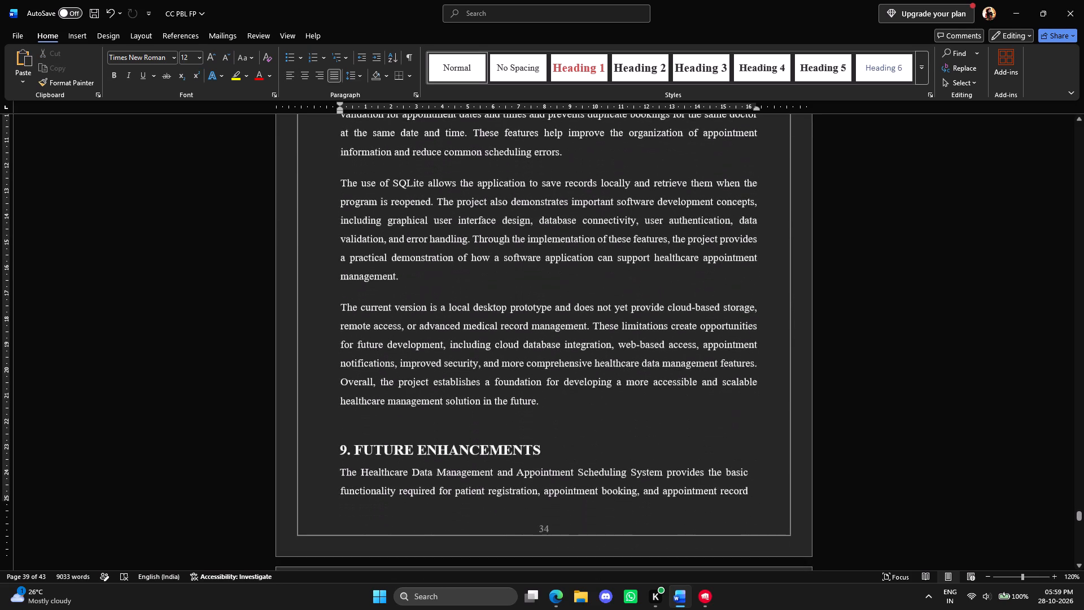
{"action": "scroll", "coordinate": [511, 329], "scroll_direction": "down", "scroll_amount": 1}
{"action": "left_click", "coordinate": [449, 391]}
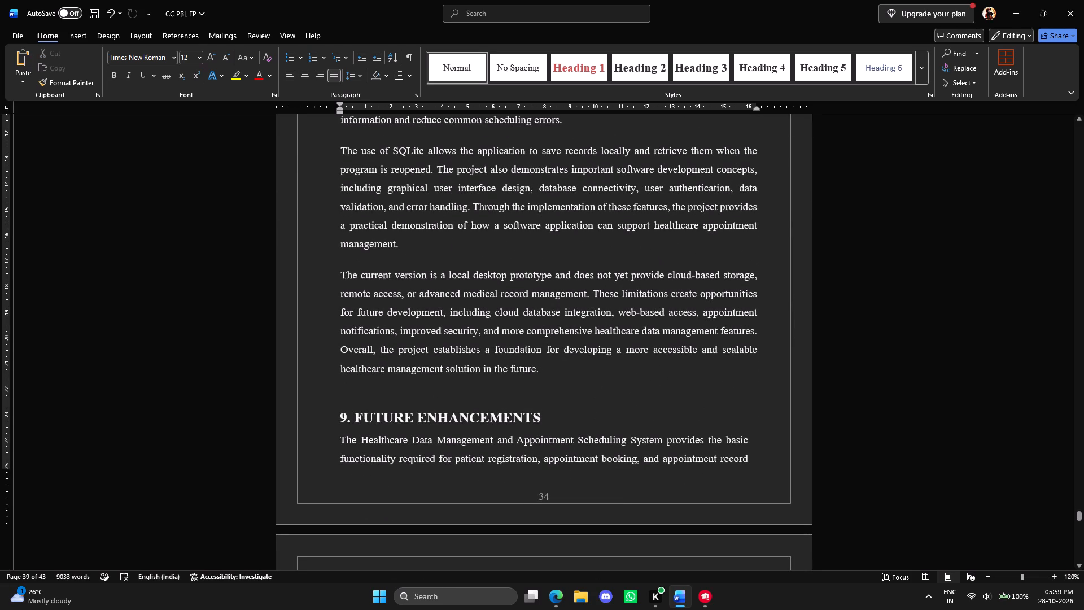
{"action": "left_click", "coordinate": [454, 390]}
{"action": "left_click", "coordinate": [536, 393]}
{"action": "left_click", "coordinate": [565, 390]}
{"action": "key", "text": "Return"}
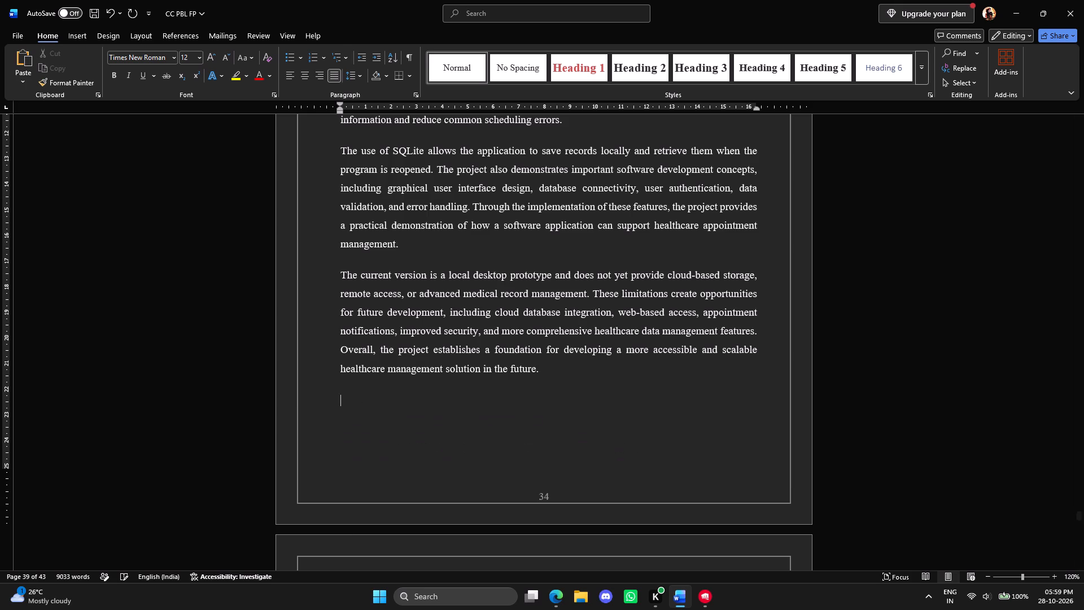
Review the future enhancements chapter and the reference list through to the end of the report.
{"action": "scroll", "coordinate": [565, 390], "scroll_direction": "down", "scroll_amount": 17}
{"action": "scroll", "coordinate": [560, 381], "scroll_direction": "down", "scroll_amount": 6}
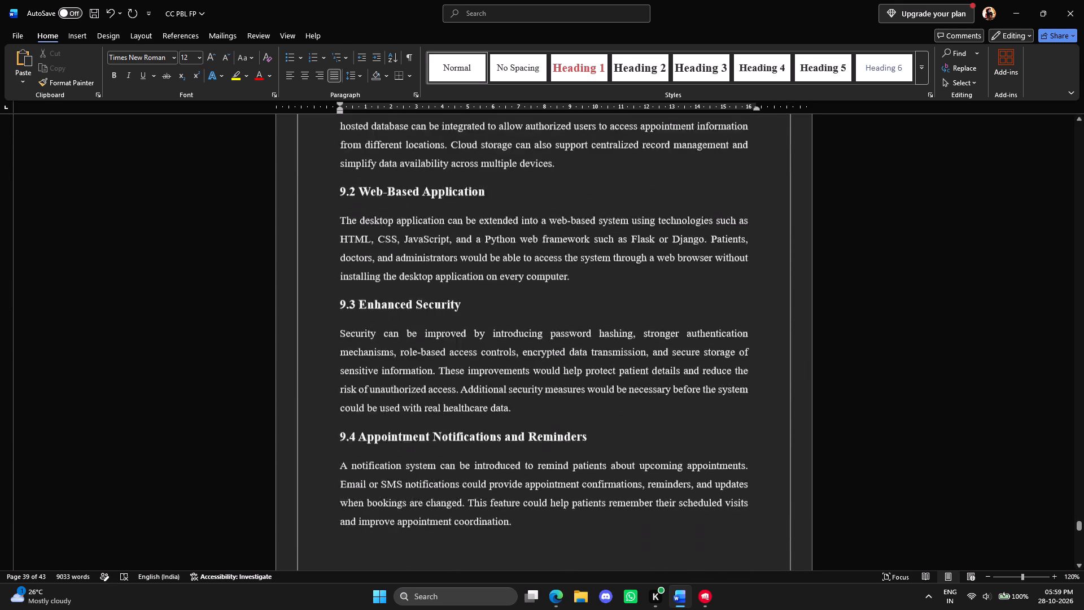
{"action": "scroll", "coordinate": [560, 381], "scroll_direction": "down", "scroll_amount": 10}
{"action": "scroll", "coordinate": [559, 379], "scroll_direction": "down", "scroll_amount": 16}
{"action": "scroll", "coordinate": [562, 375], "scroll_direction": "down", "scroll_amount": 8}
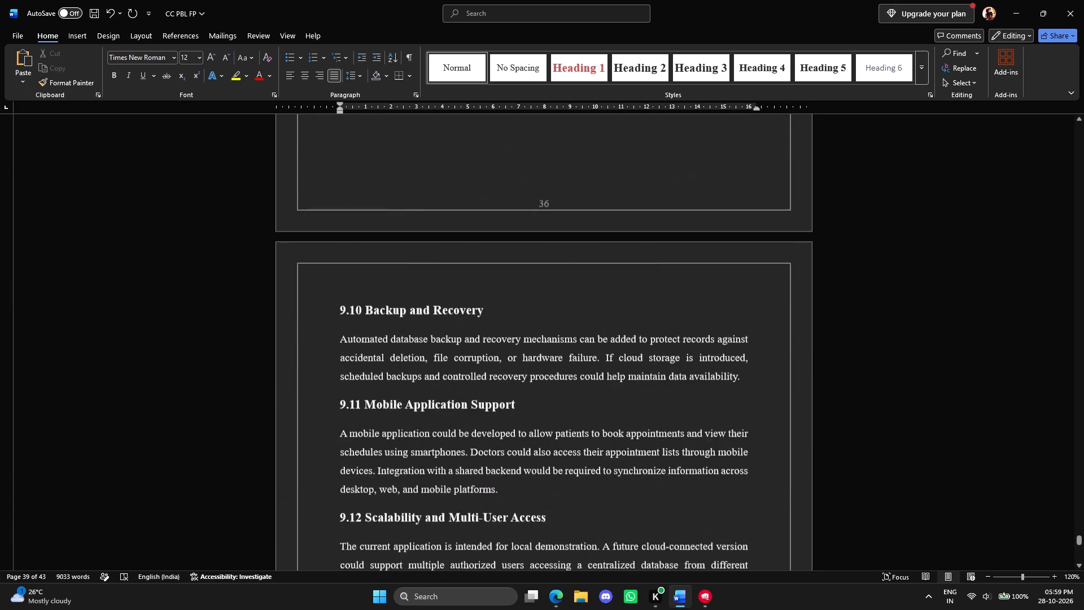
{"action": "scroll", "coordinate": [562, 375], "scroll_direction": "down", "scroll_amount": 16}
{"action": "scroll", "coordinate": [562, 375], "scroll_direction": "down", "scroll_amount": 16}
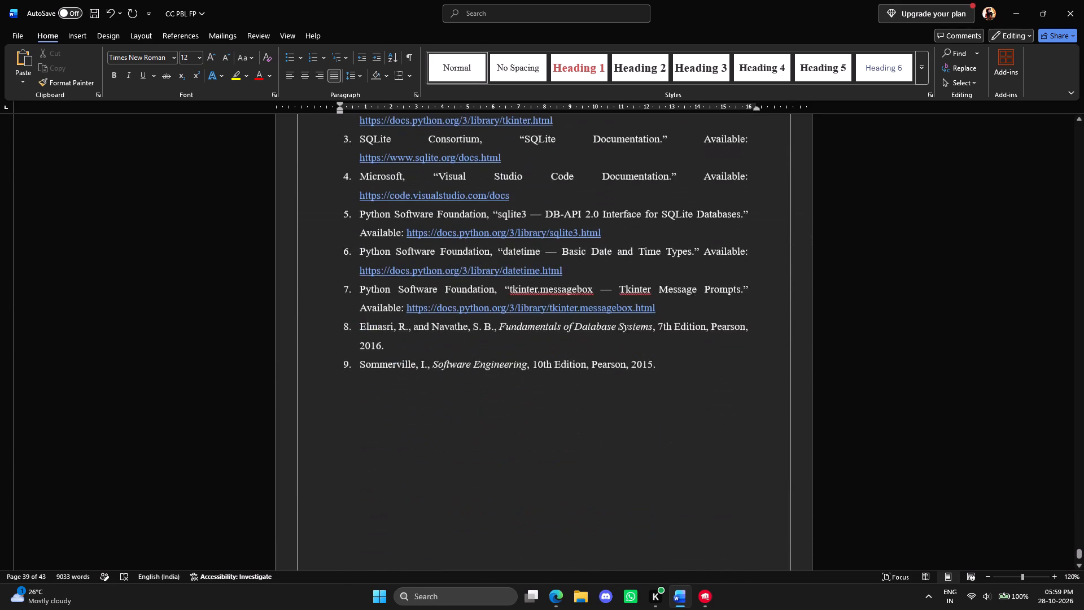
{"action": "scroll", "coordinate": [569, 369], "scroll_direction": "down", "scroll_amount": 9}
Save the report document.
{"action": "key", "text": "ctrl+s"}
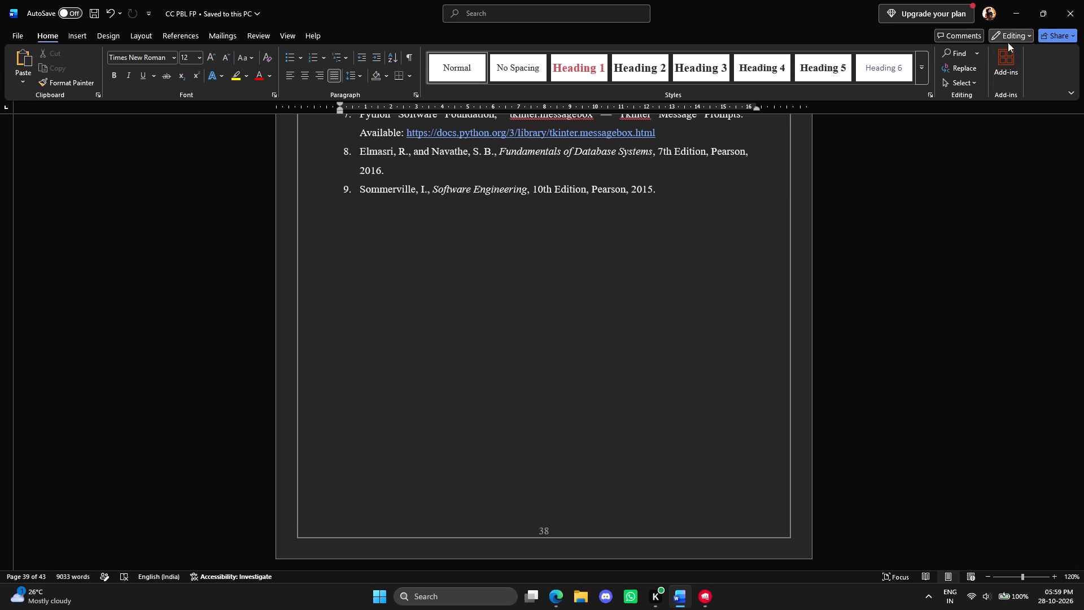
Show the desktop and copy the "CC PBL FP" Word file to the clipboard.
{"action": "key", "text": "super+d"}
{"action": "left_click", "coordinate": [126, 116]}
{"action": "left_click", "coordinate": [78, 90]}
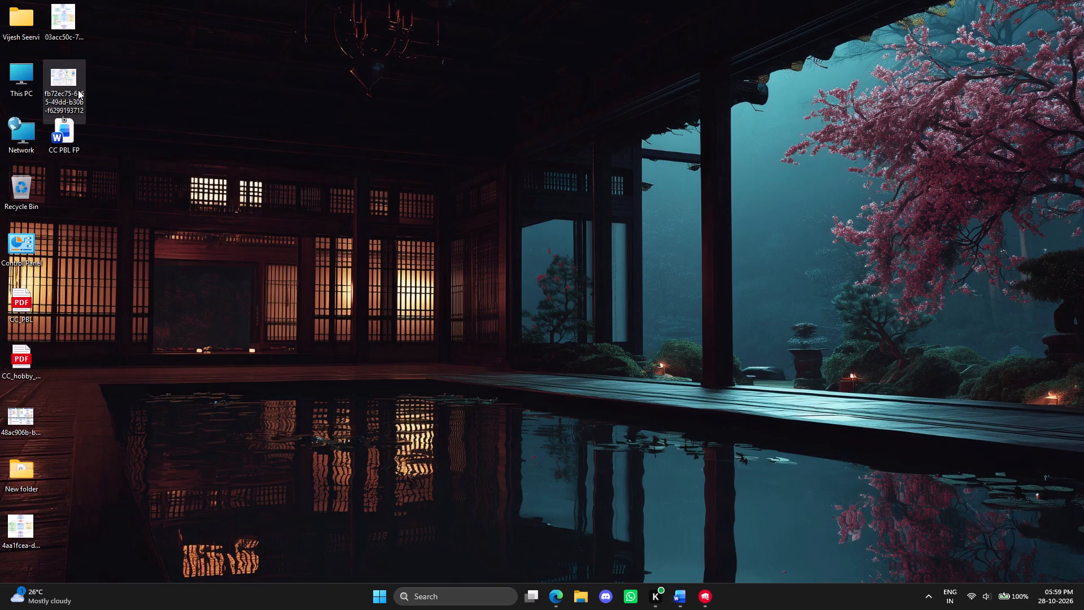
{"action": "left_click", "coordinate": [141, 262]}
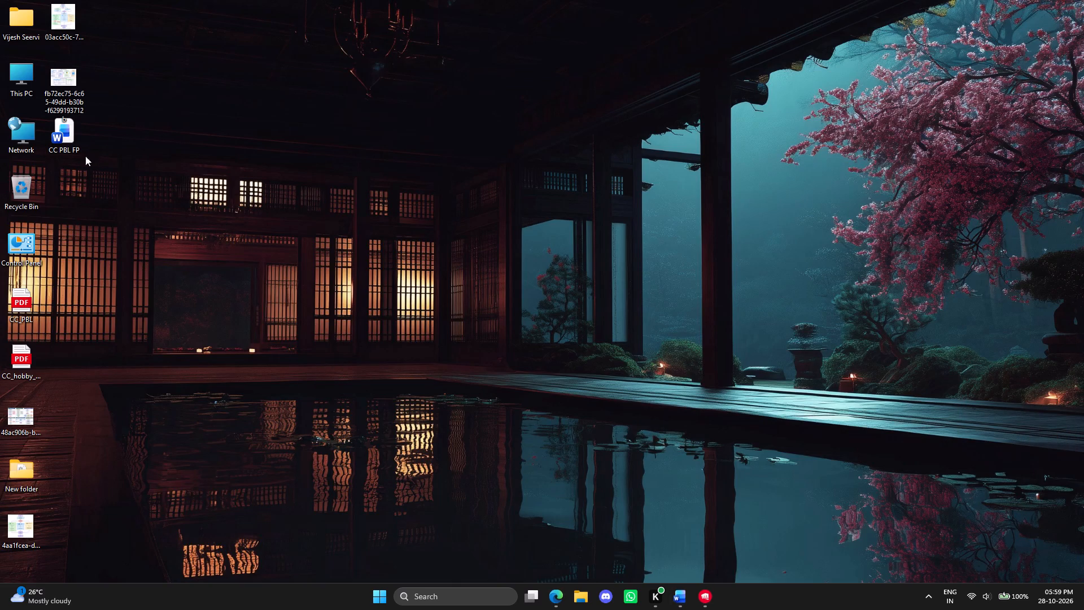
{"action": "left_click", "coordinate": [68, 141]}
{"action": "key", "text": "ctrl+c"}
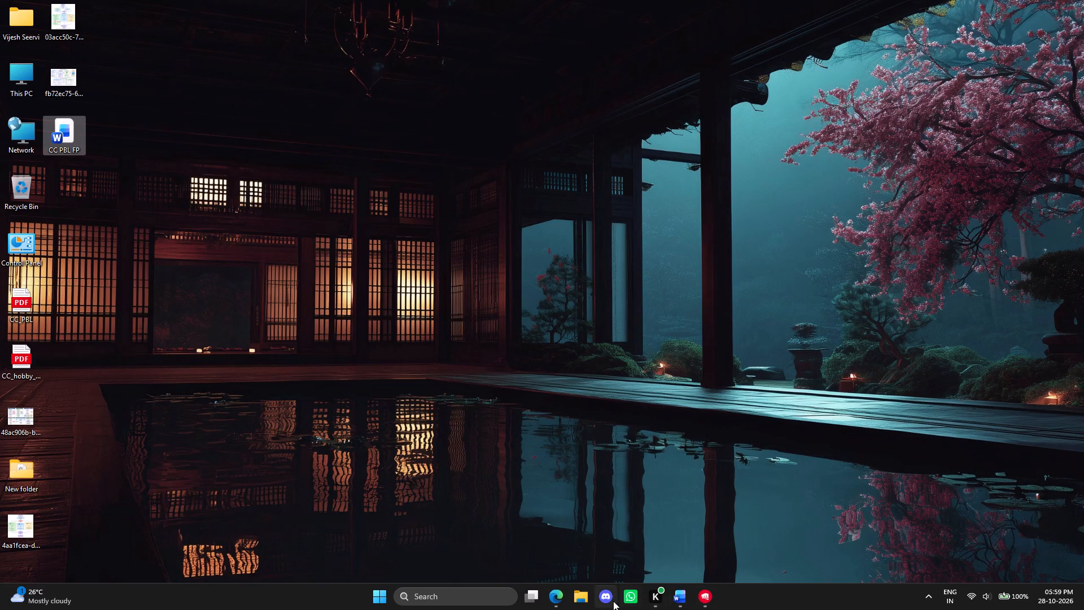
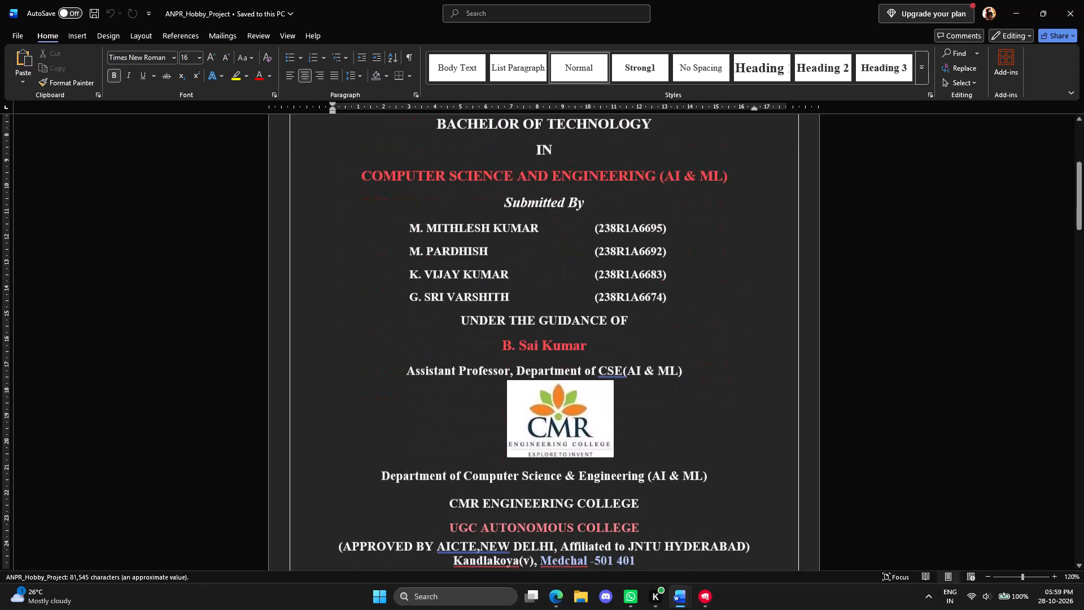
Review the front pages of the ANPR_Hobby_Project report, from the title page through the certificate and acknowledgement to the contents table.
{"action": "scroll", "coordinate": [594, 384], "scroll_direction": "down", "scroll_amount": 16}
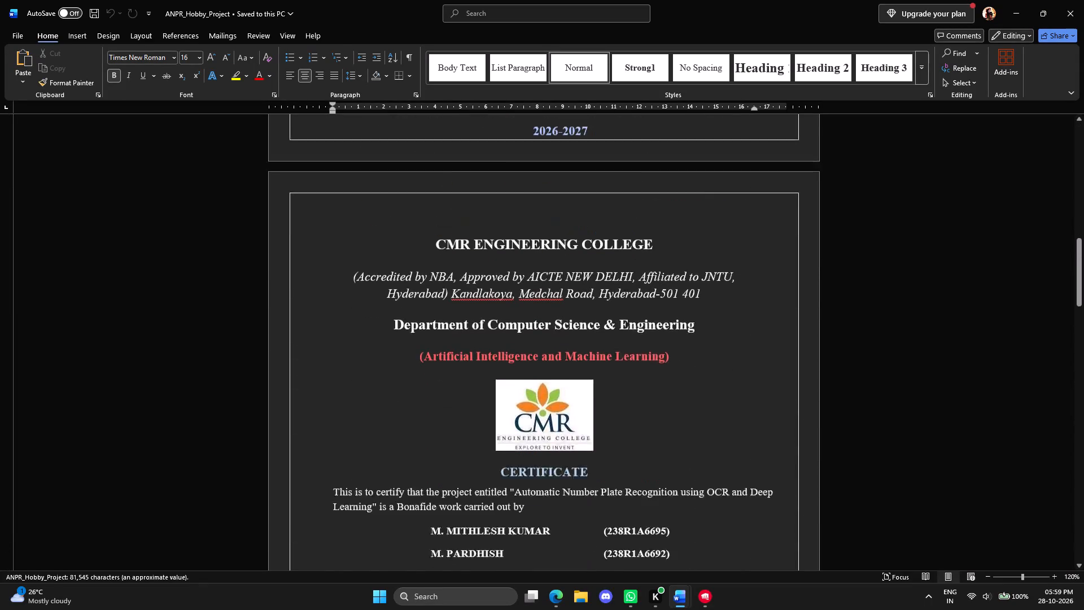
{"action": "scroll", "coordinate": [594, 384], "scroll_direction": "down", "scroll_amount": 20}
{"action": "scroll", "coordinate": [594, 384], "scroll_direction": "down", "scroll_amount": 20}
{"action": "scroll", "coordinate": [594, 384], "scroll_direction": "down", "scroll_amount": 2}
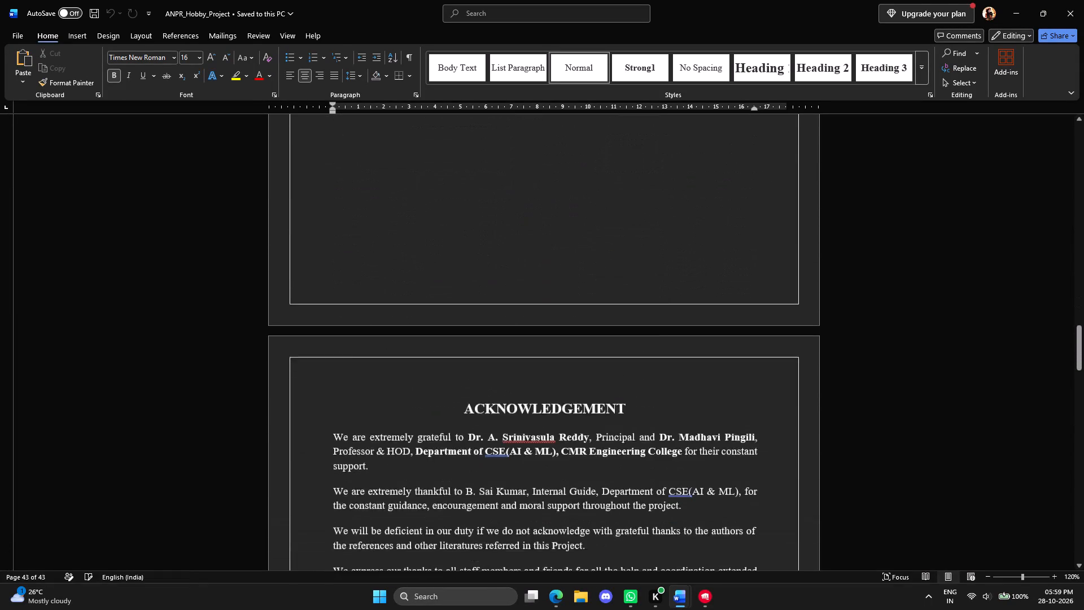
{"action": "scroll", "coordinate": [606, 383], "scroll_direction": "down", "scroll_amount": 20}
{"action": "scroll", "coordinate": [606, 383], "scroll_direction": "down", "scroll_amount": 9}
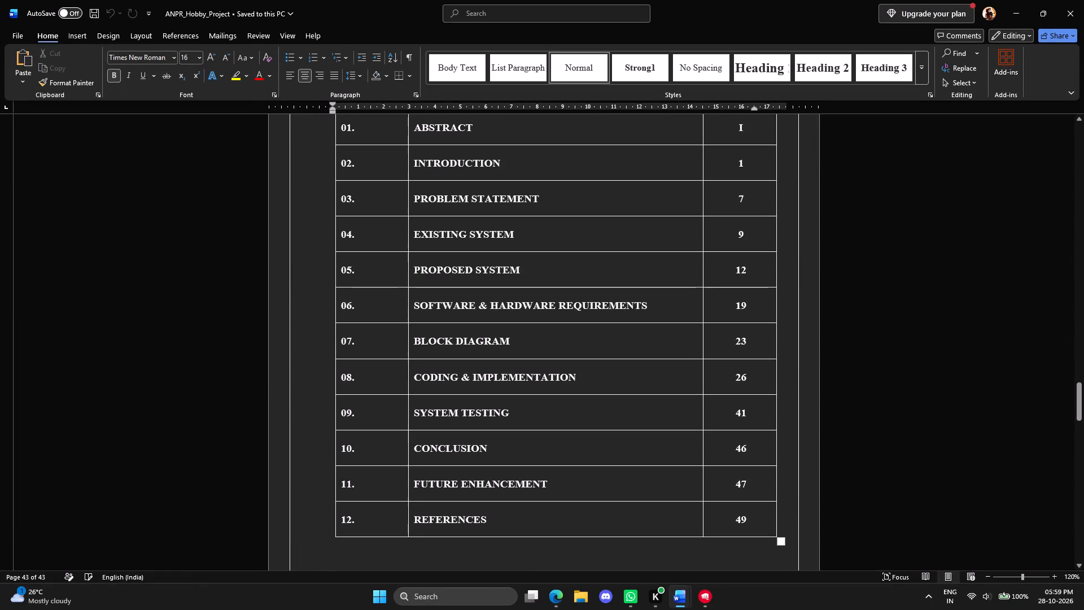